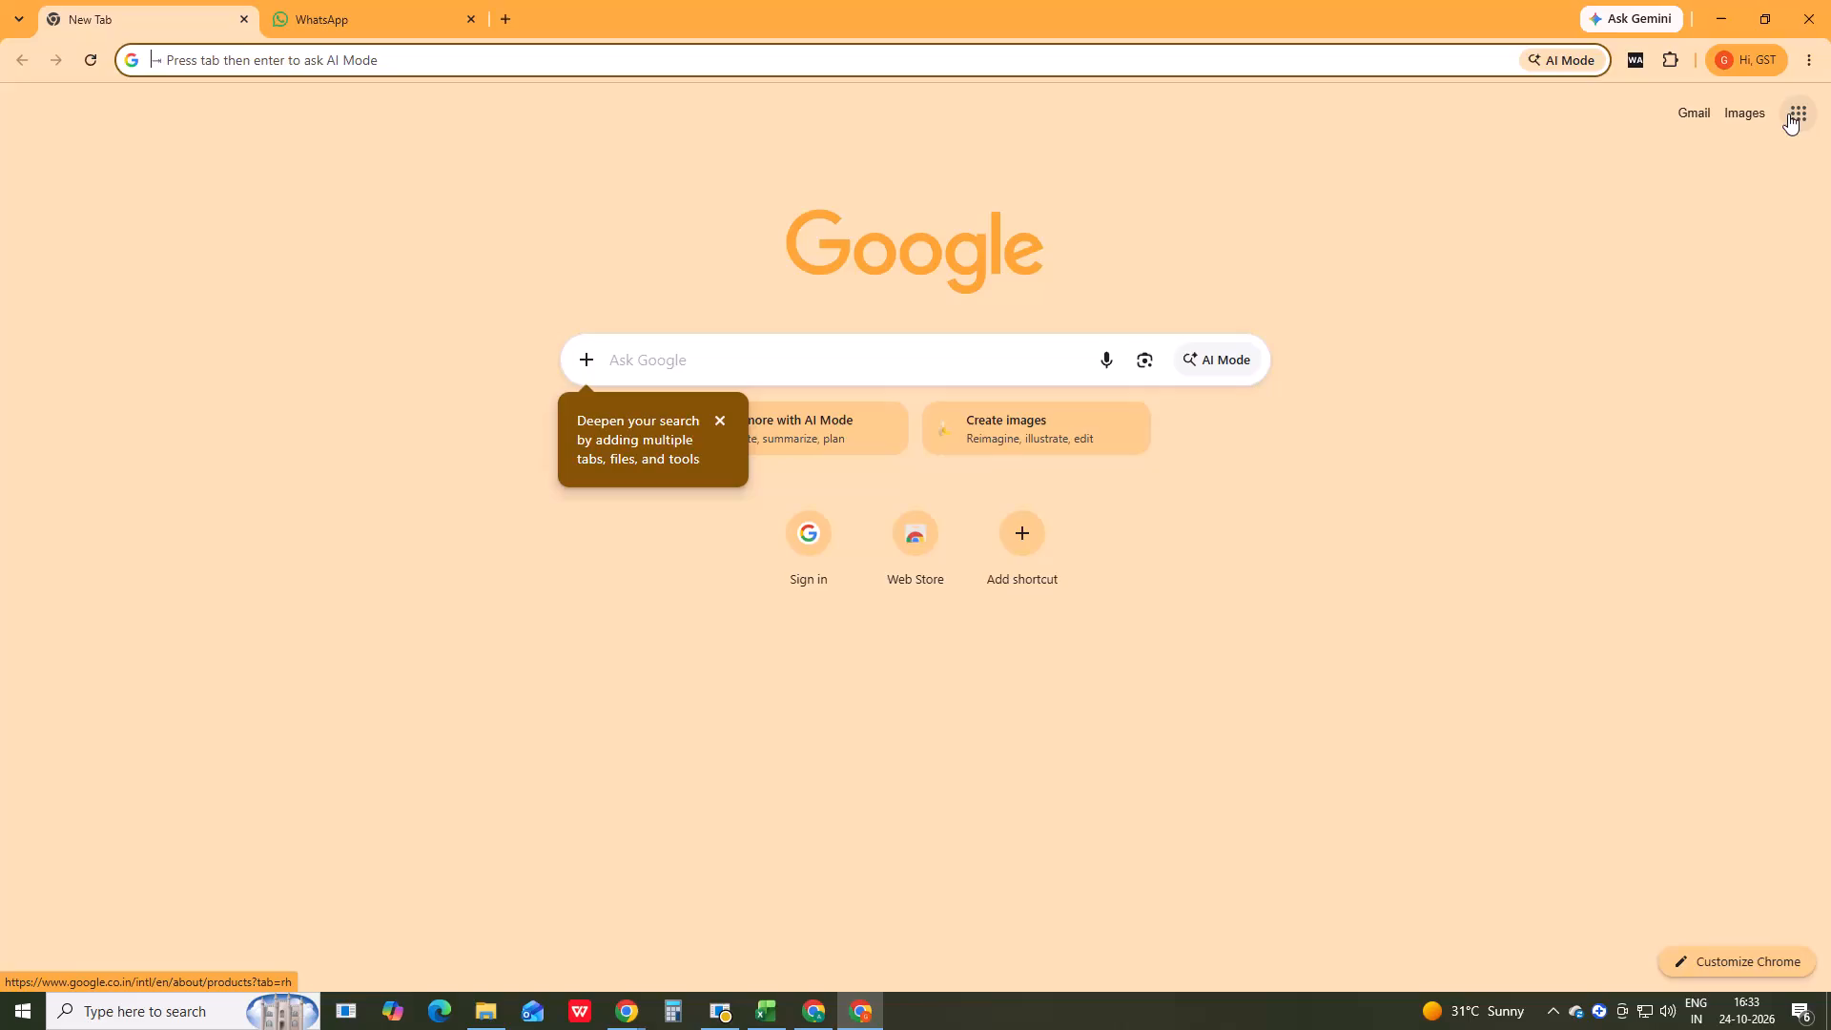
# Look through the full list of Google apps for the admin service.
pyautogui.click(1789, 113)
pyautogui.scroll(-4, 1615, 341)
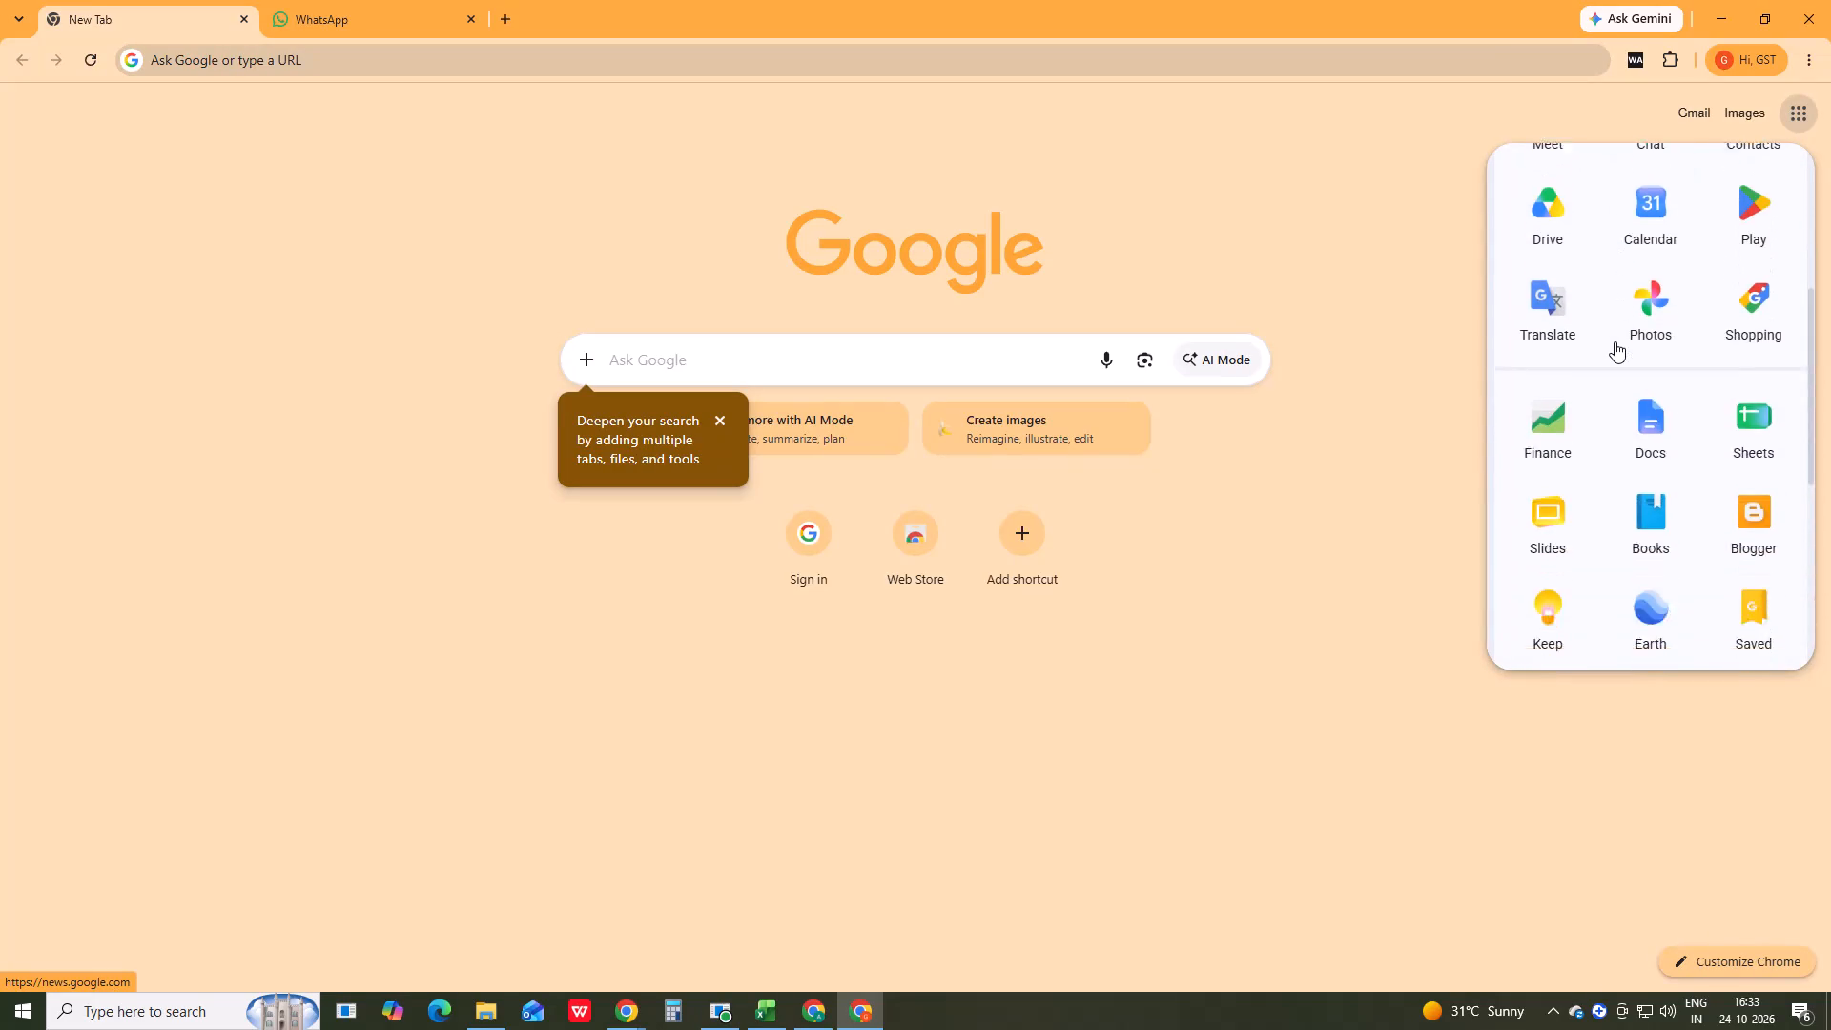
pyautogui.scroll(-1, 1615, 341)
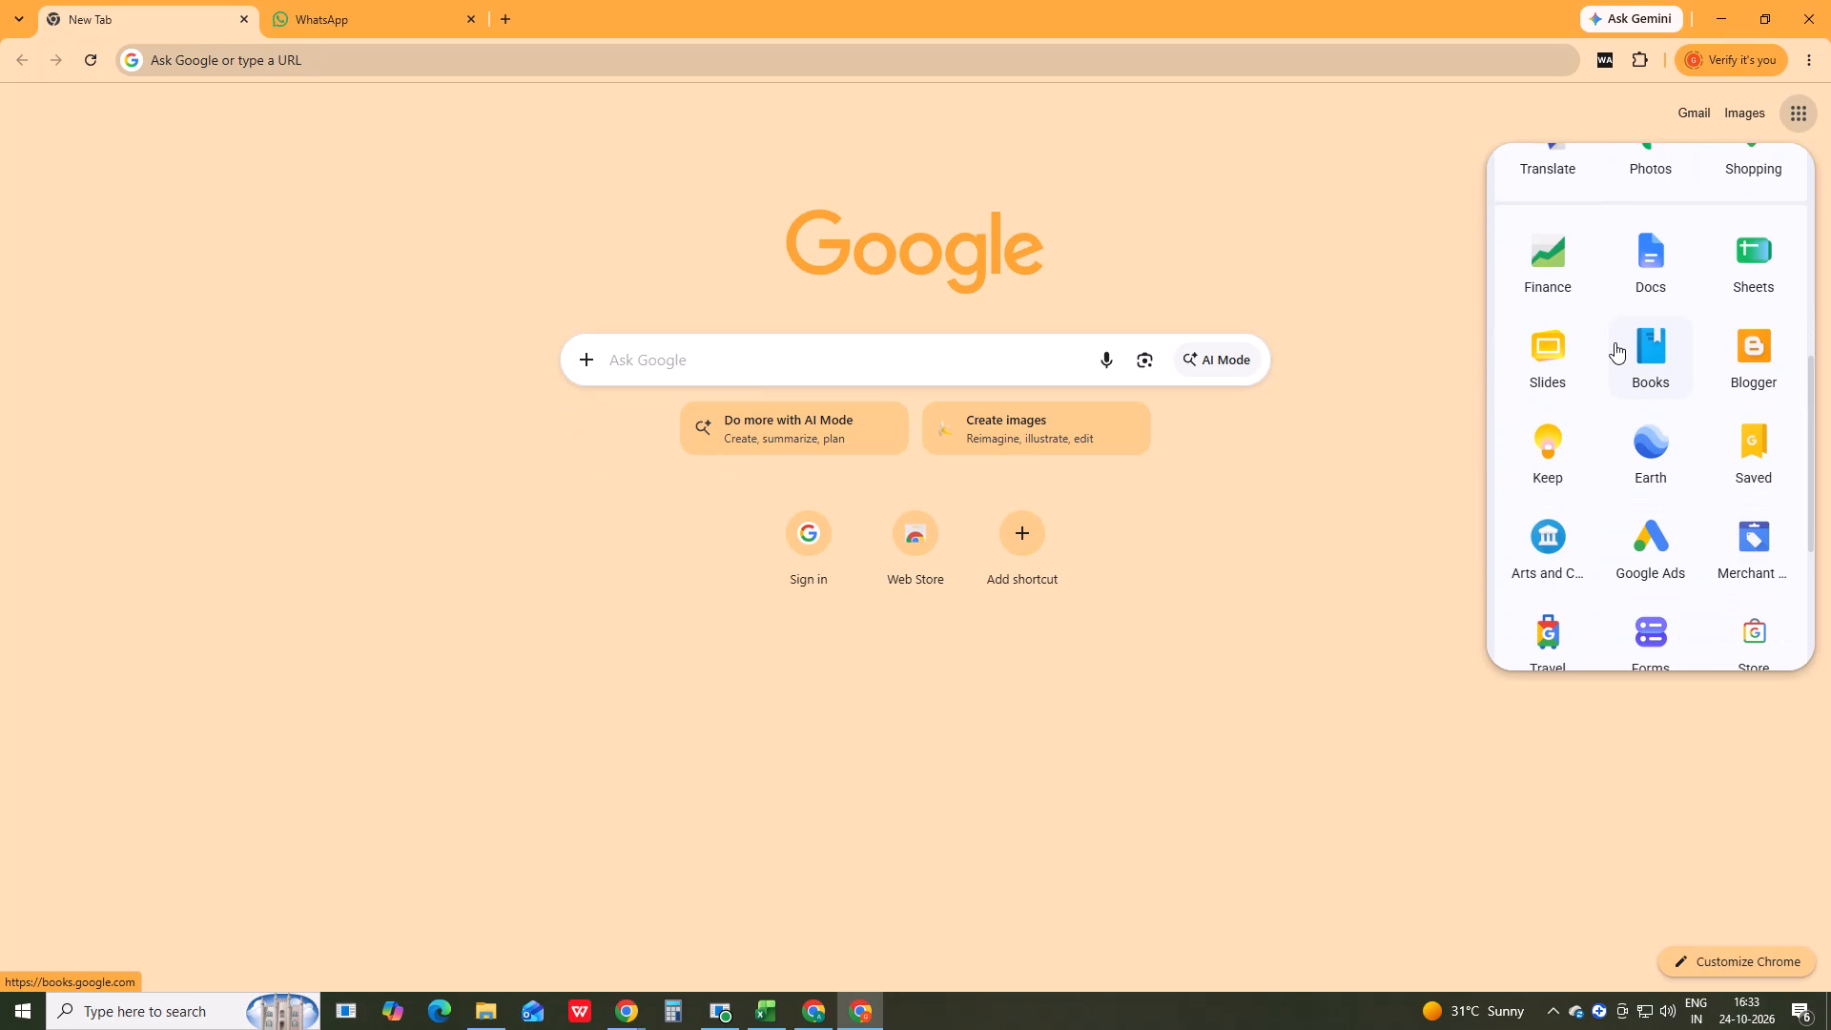
pyautogui.scroll(-4, 1615, 342)
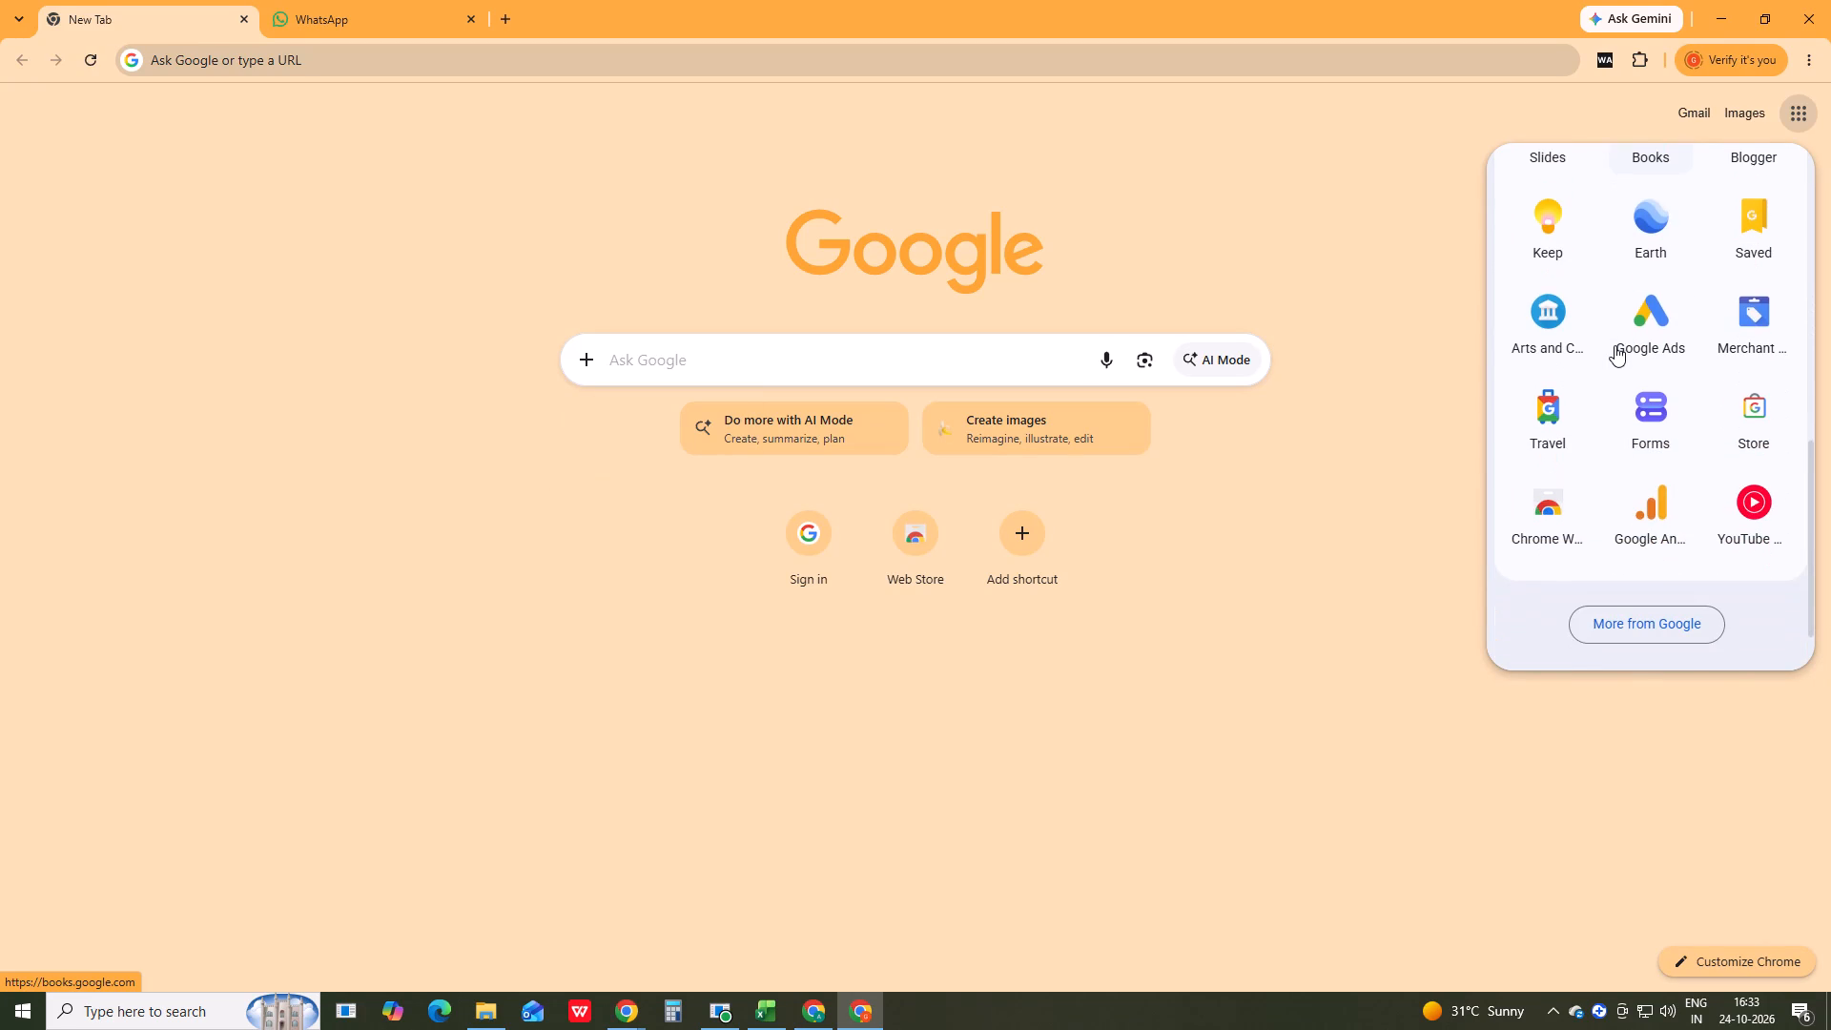
pyautogui.scroll(7, 1615, 345)
pyautogui.scroll(-4, 1615, 345)
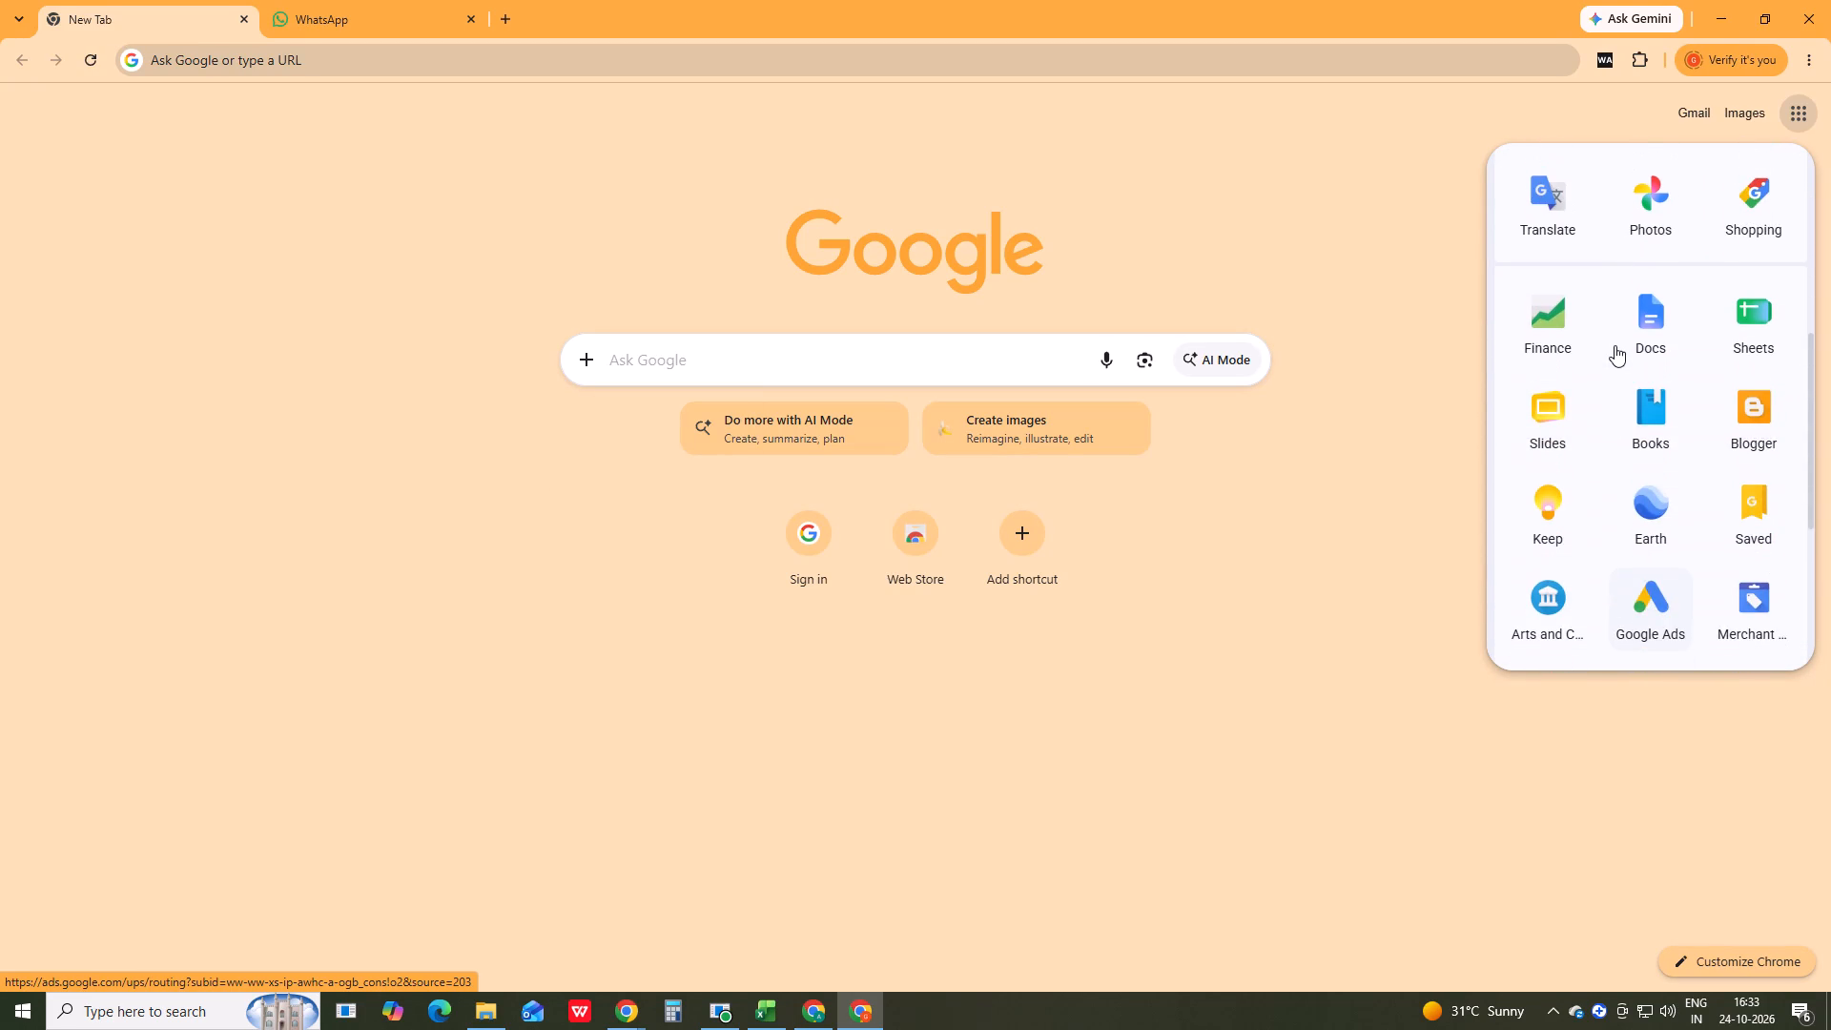
pyautogui.scroll(11, 1615, 345)
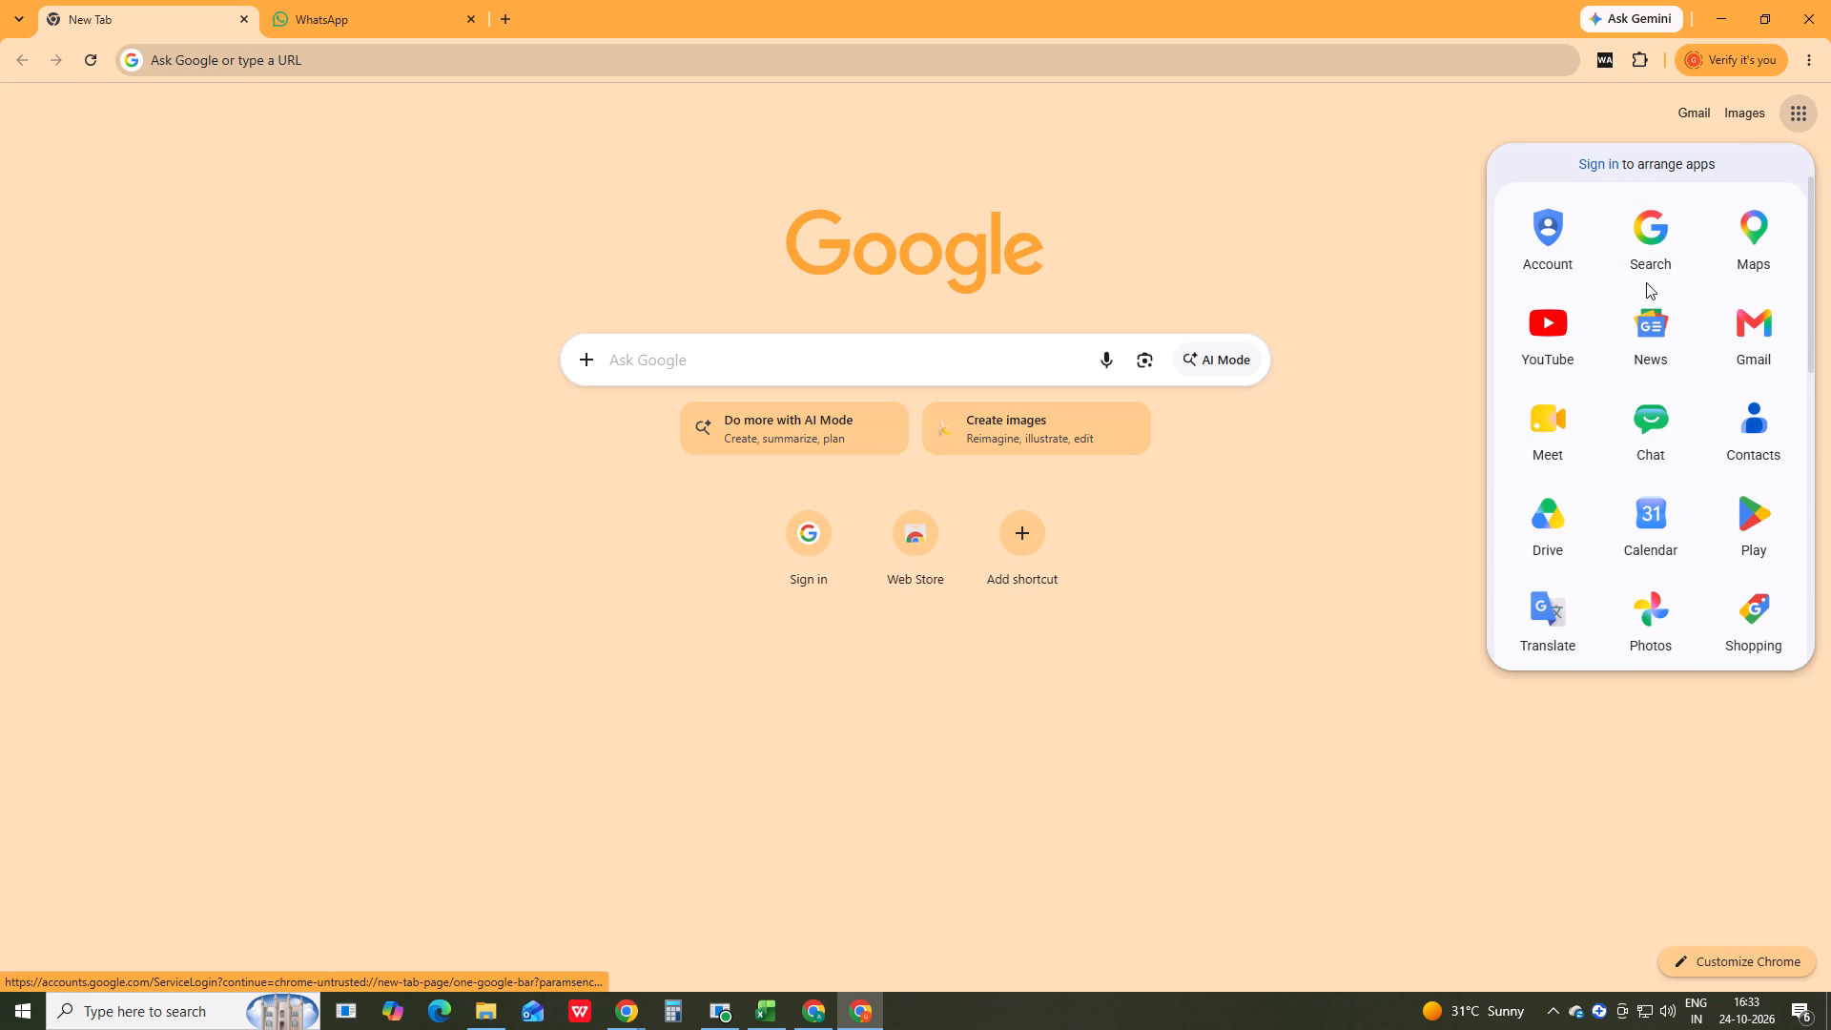
pyautogui.scroll(-5, 1613, 304)
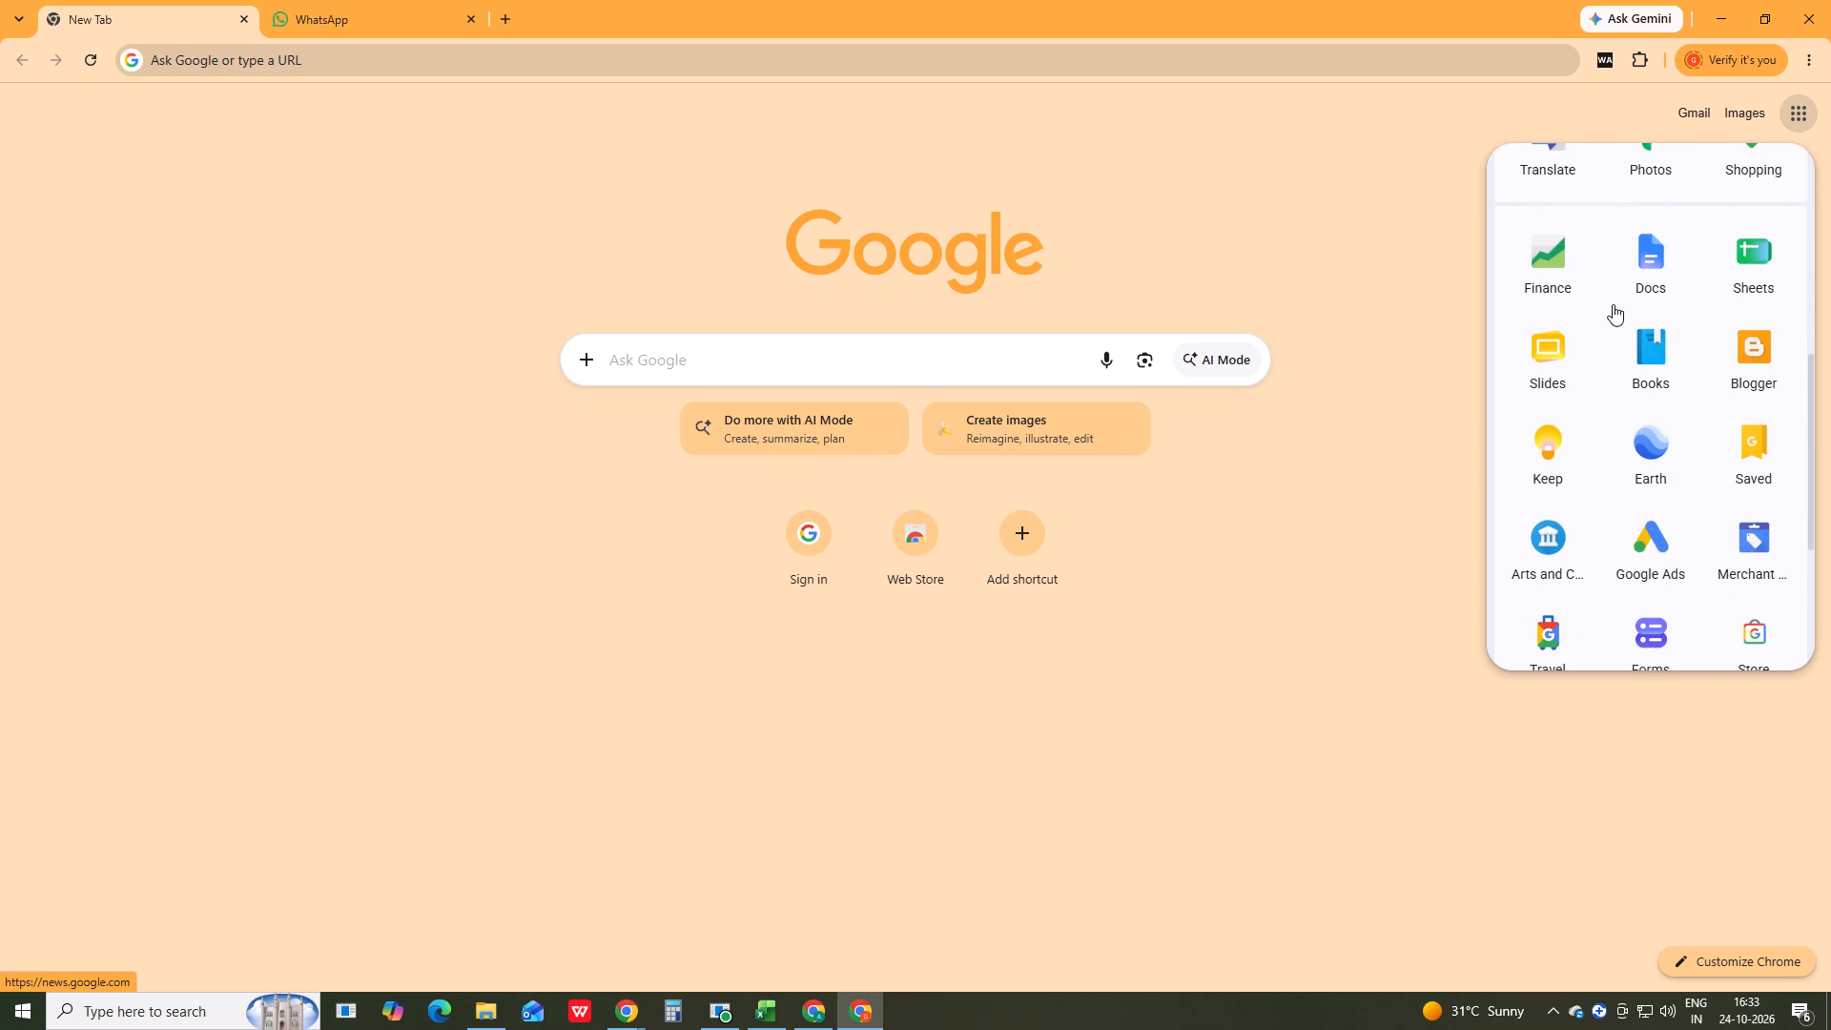
pyautogui.scroll(-1, 1613, 304)
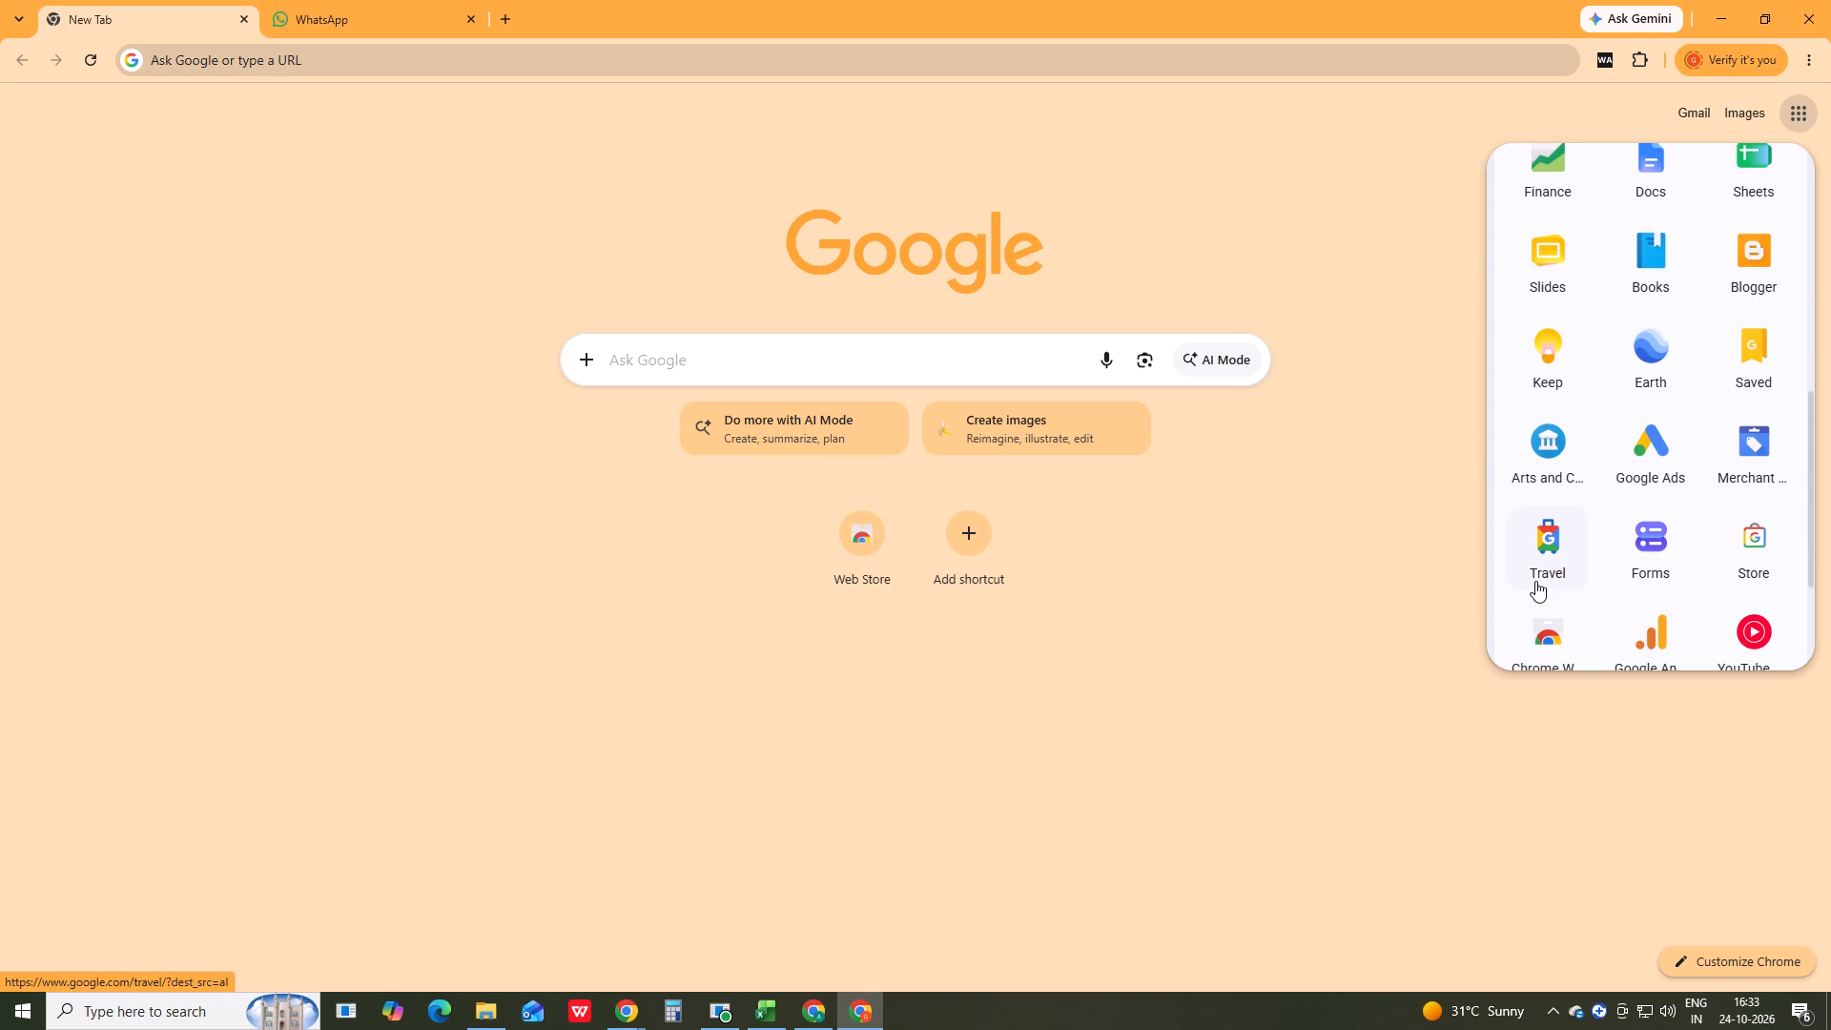
pyautogui.scroll(-5, 1597, 505)
pyautogui.scroll(5, 1598, 491)
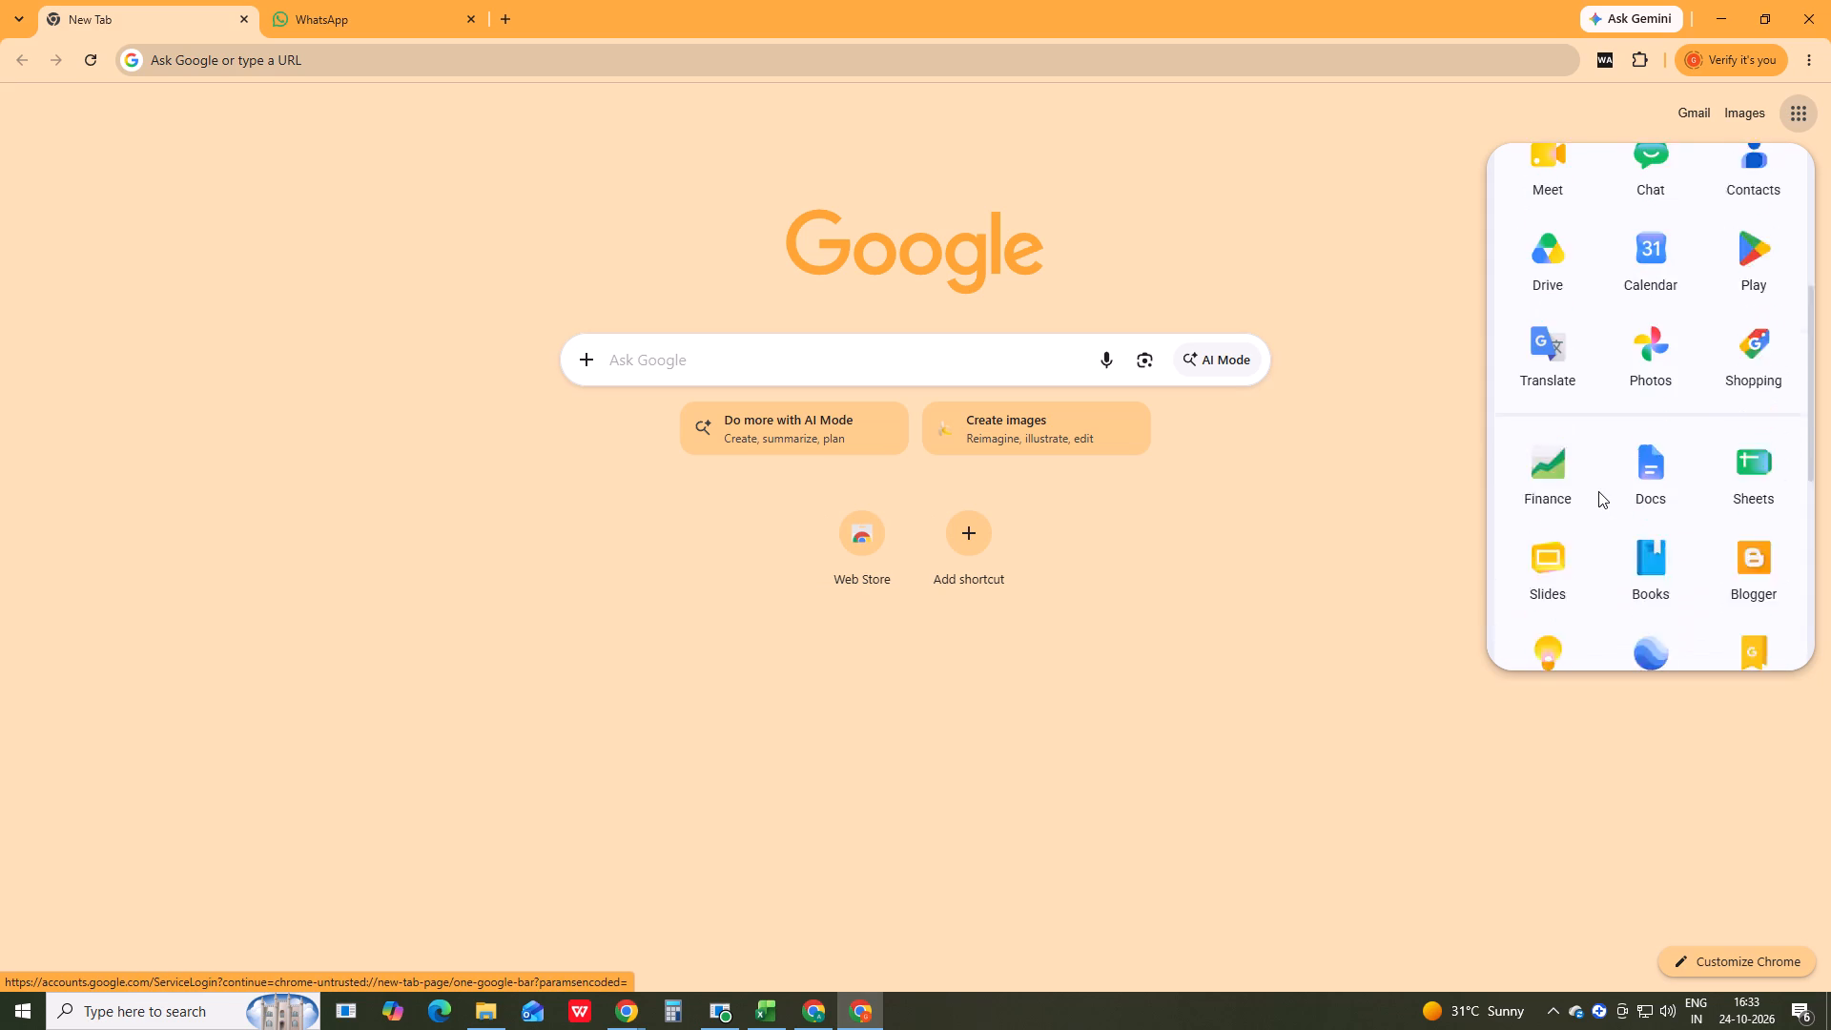
pyautogui.scroll(10, 1598, 491)
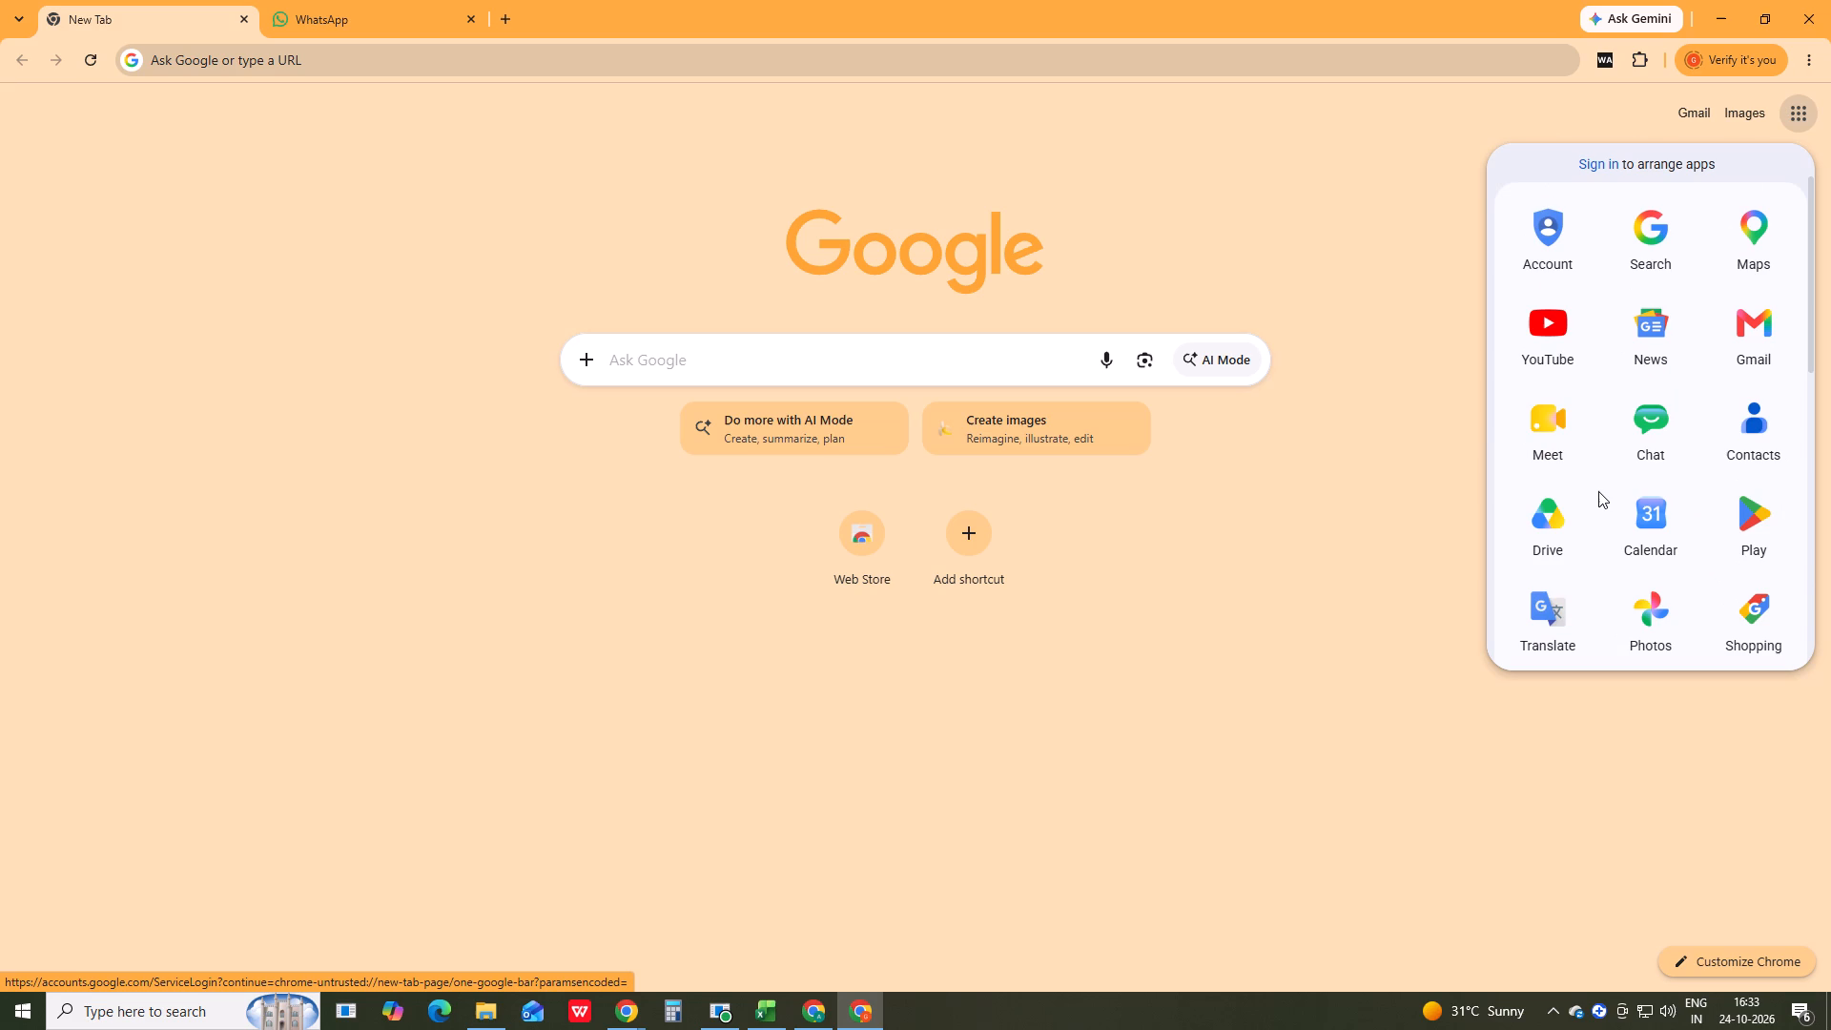
pyautogui.scroll(-4, 1608, 462)
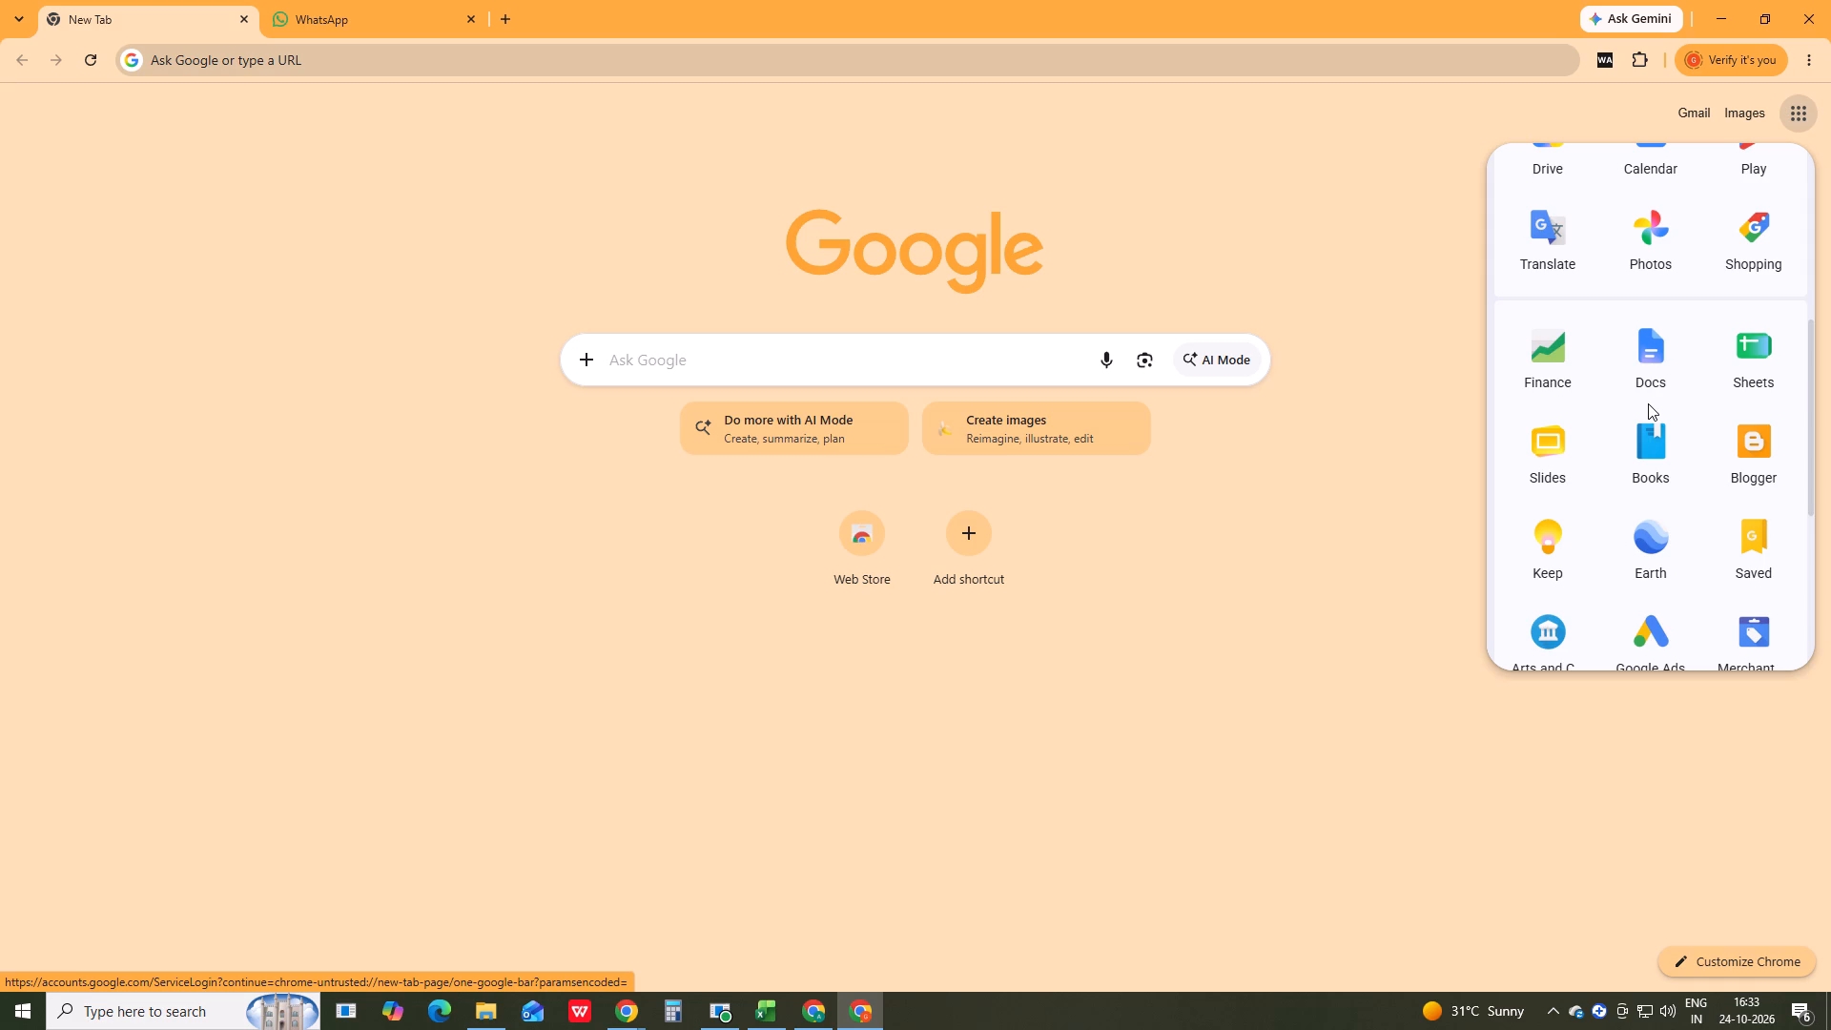
pyautogui.scroll(-4, 1606, 400)
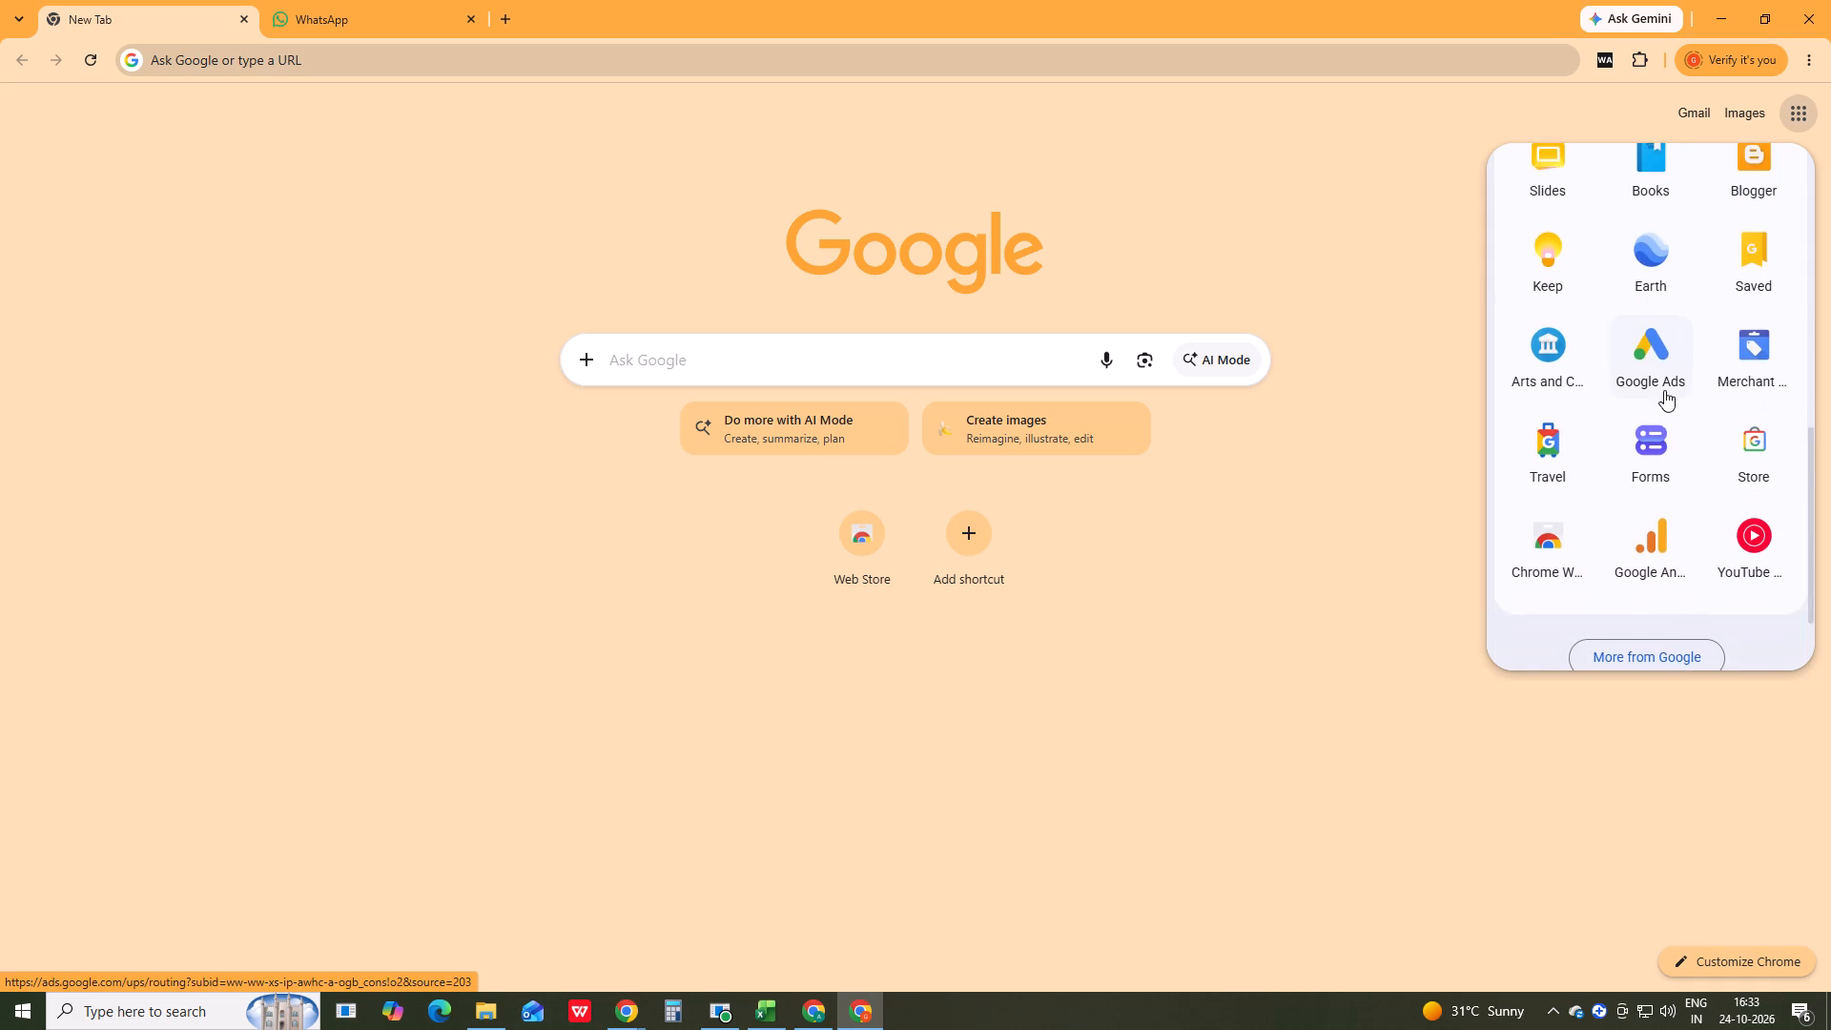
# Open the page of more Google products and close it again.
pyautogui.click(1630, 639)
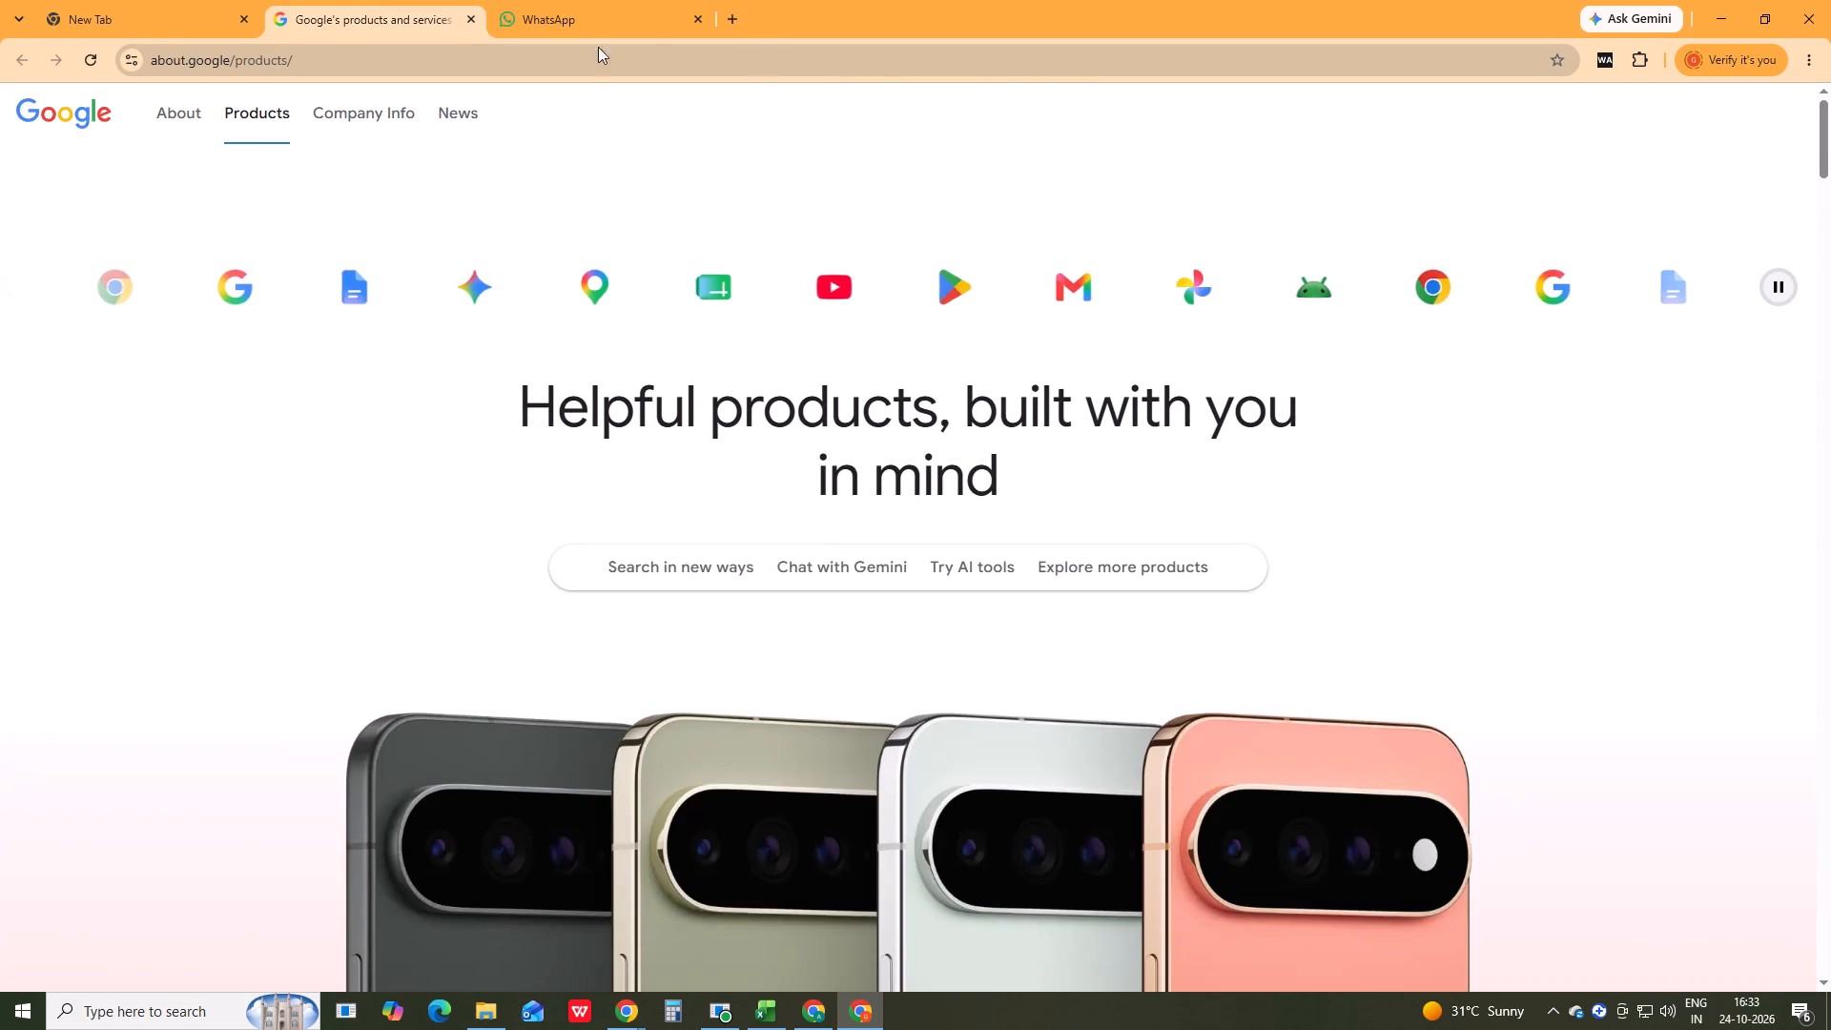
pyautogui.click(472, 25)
# Search the web for "admin console" using the suggested query.
pyautogui.click(751, 62)
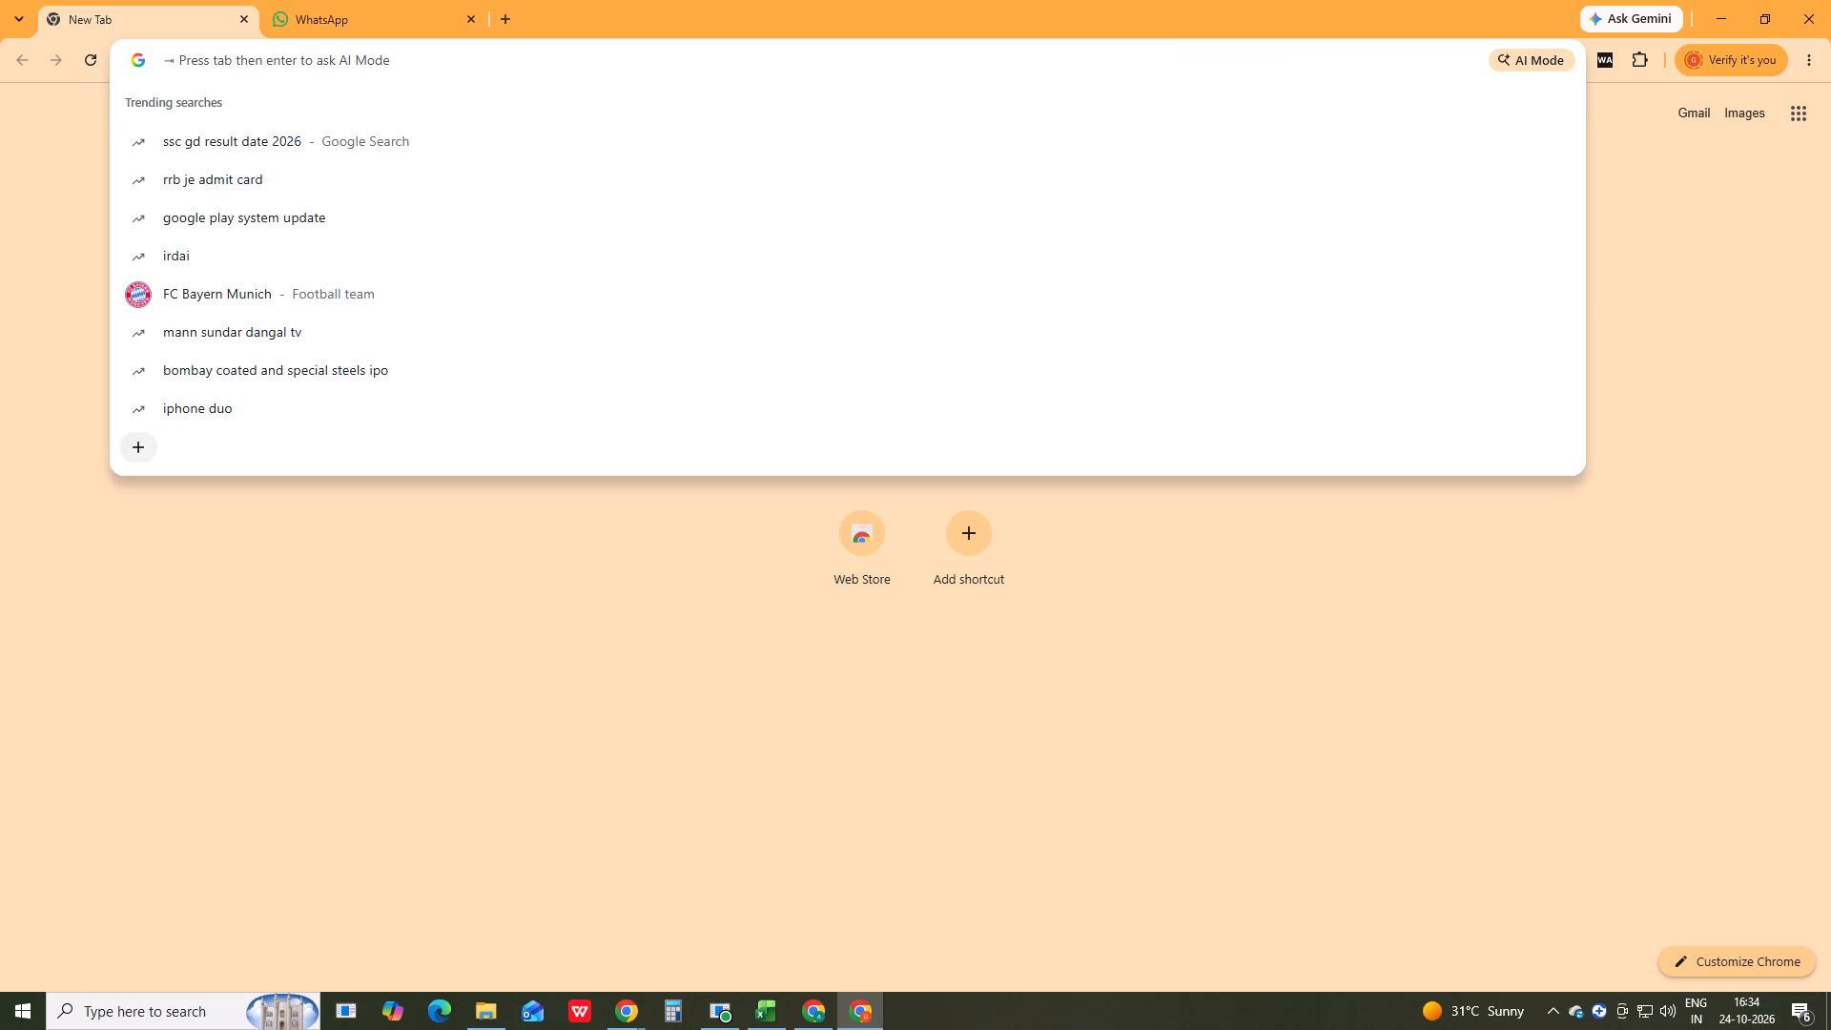
pyautogui.press('a')
pyautogui.write('dmin')
pyautogui.press('Down')
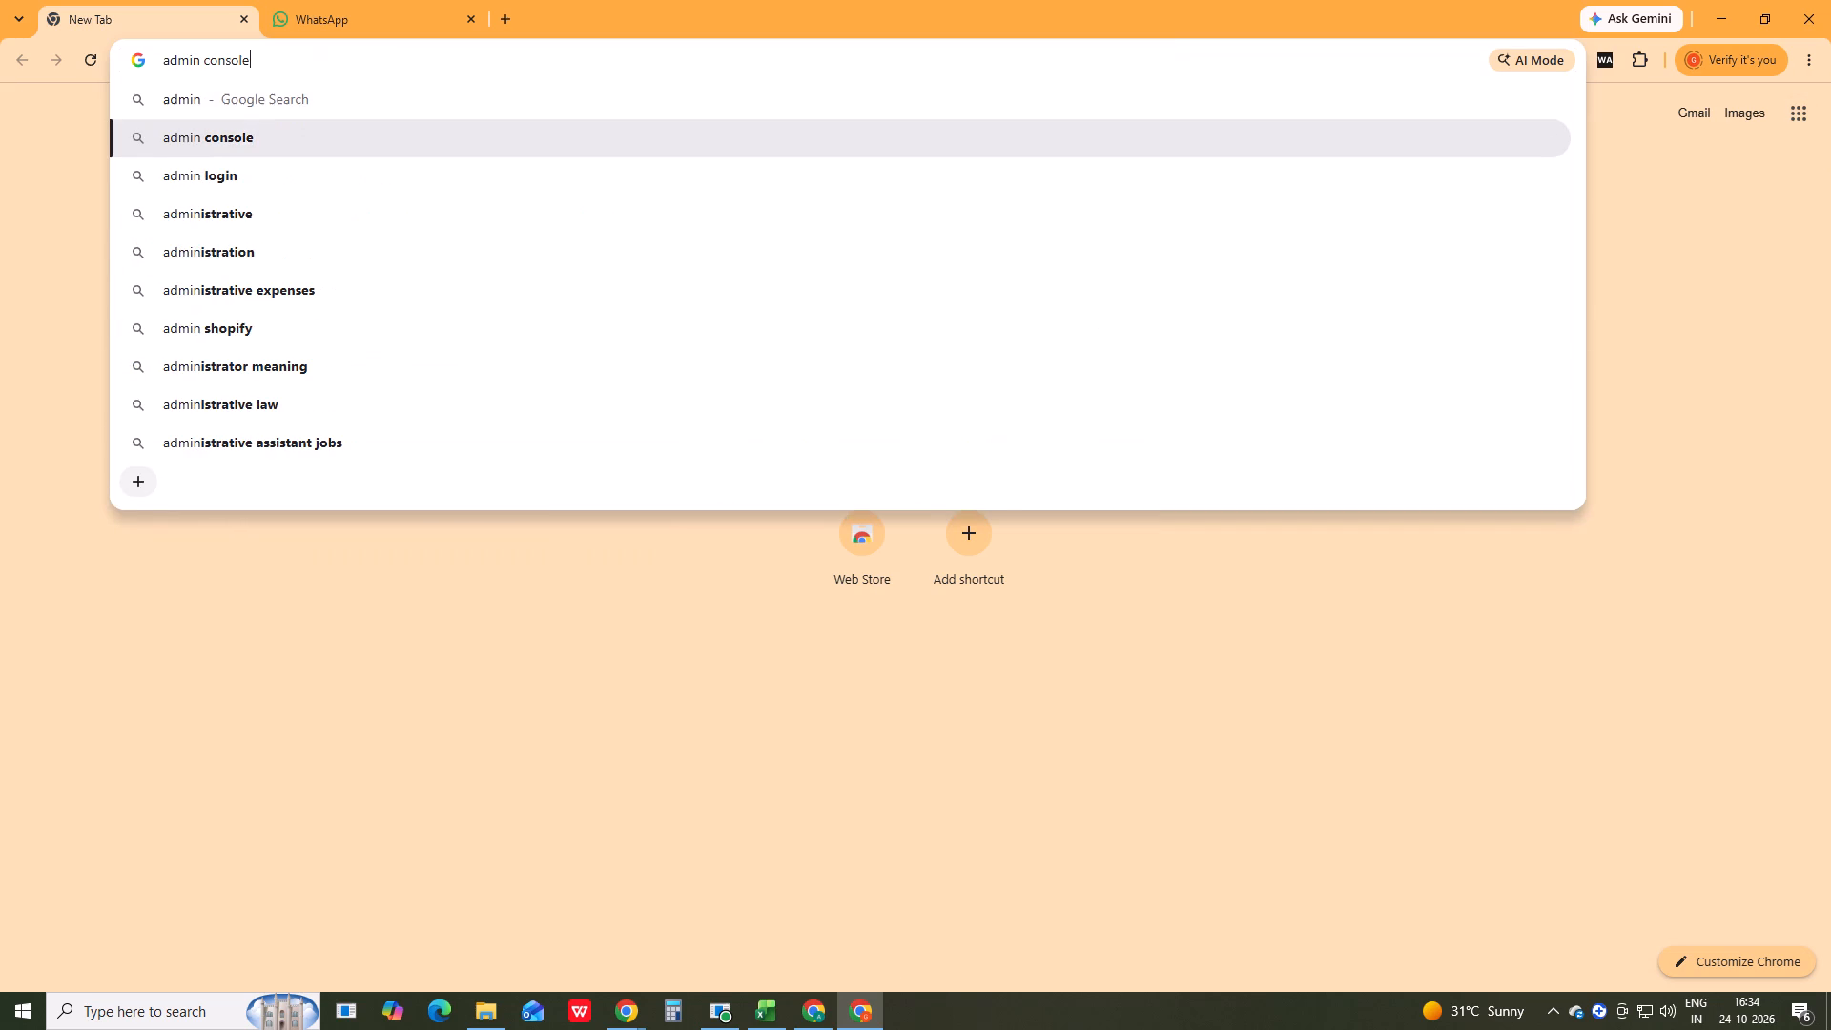
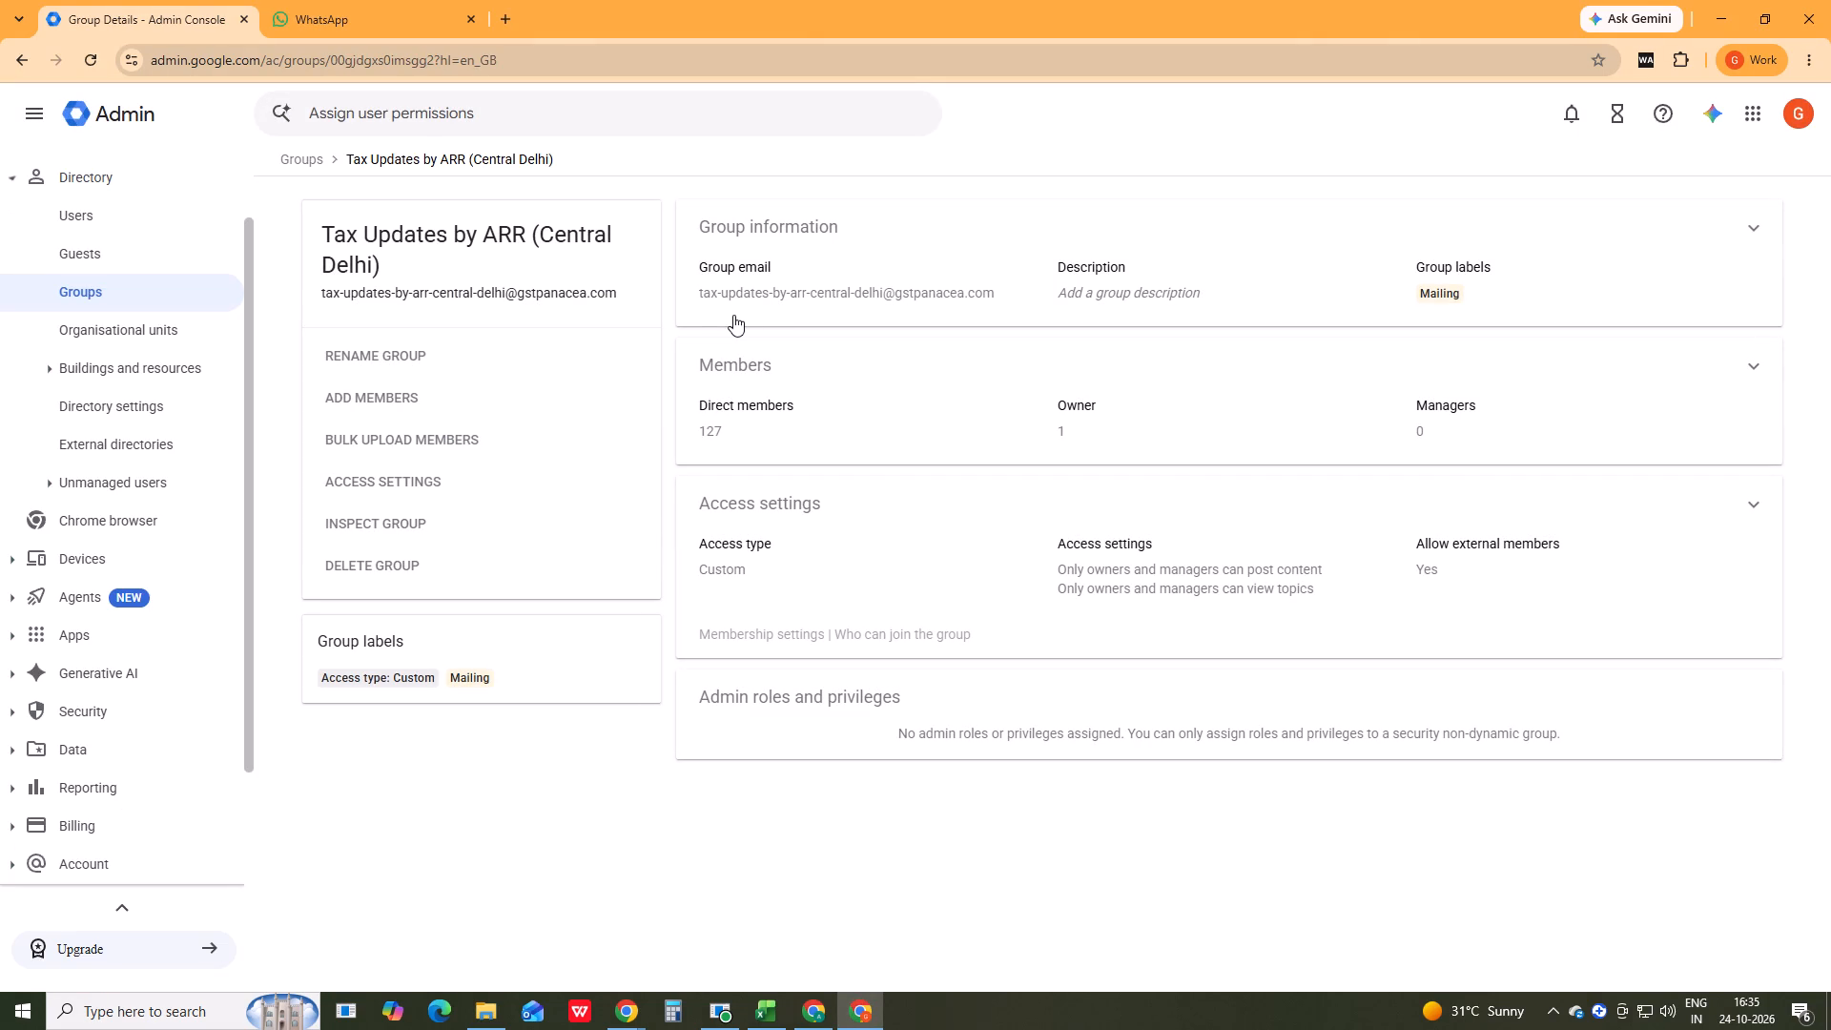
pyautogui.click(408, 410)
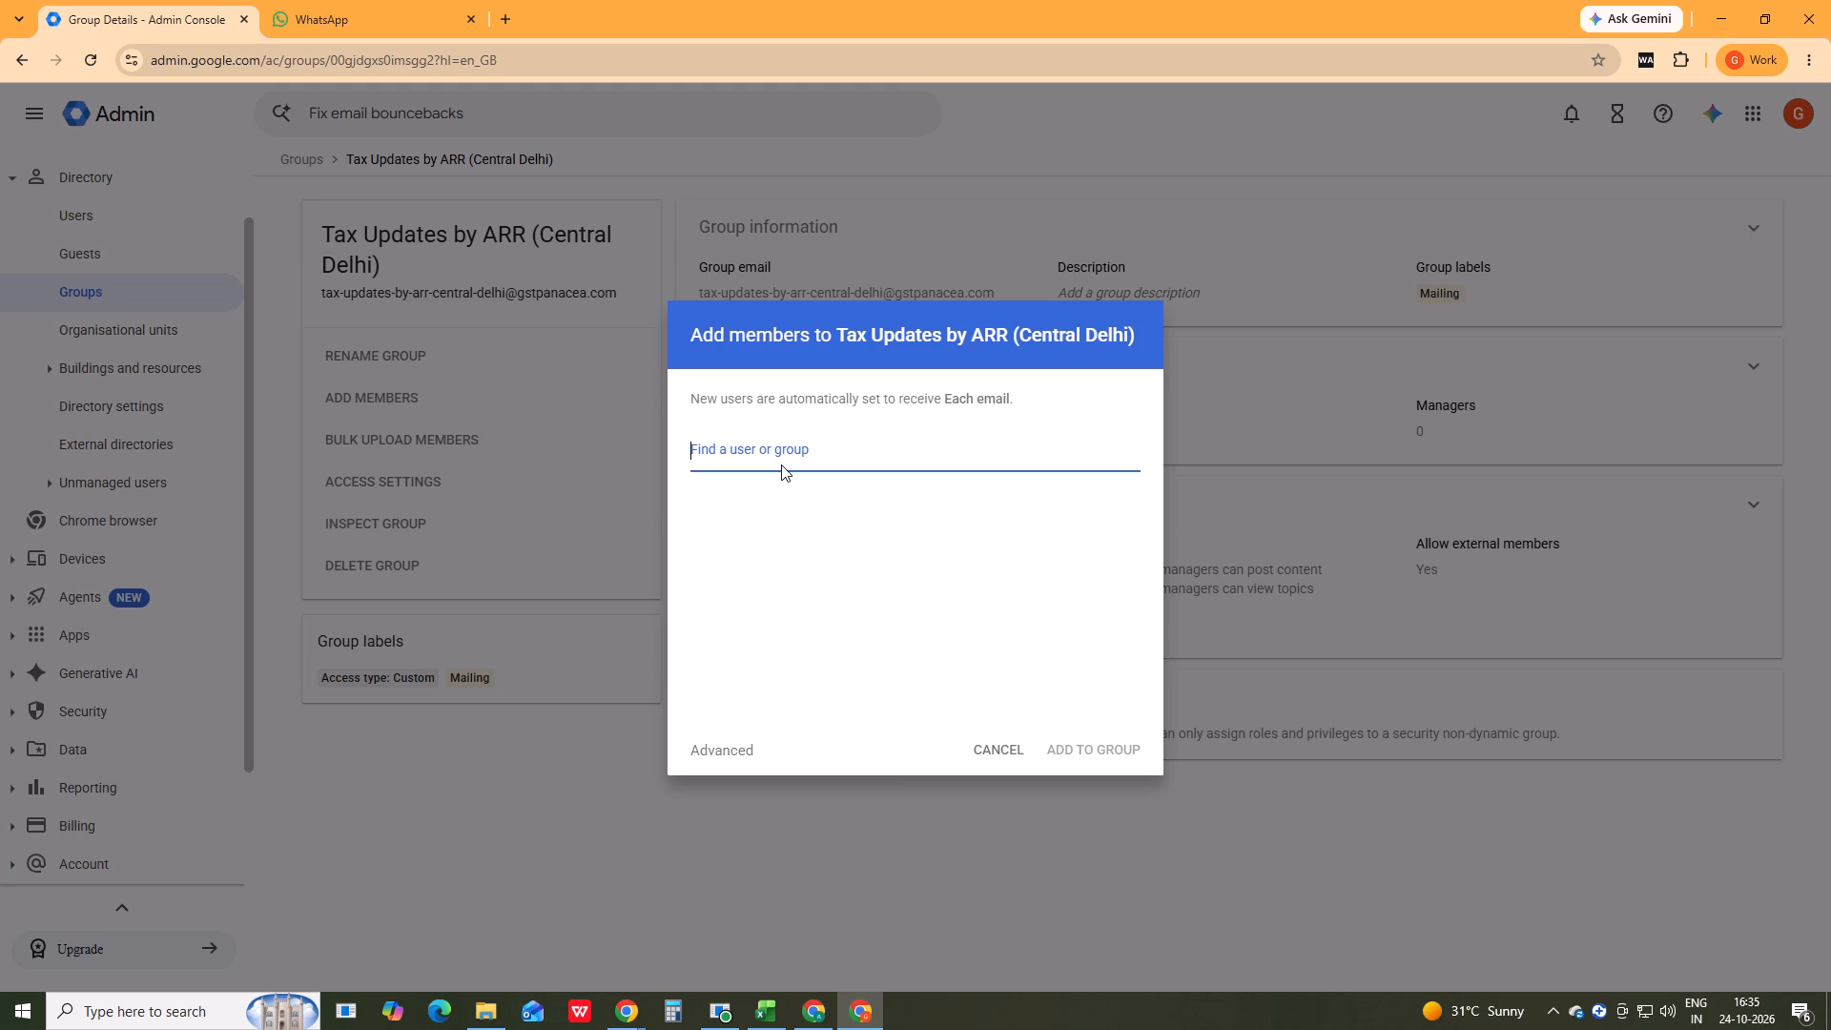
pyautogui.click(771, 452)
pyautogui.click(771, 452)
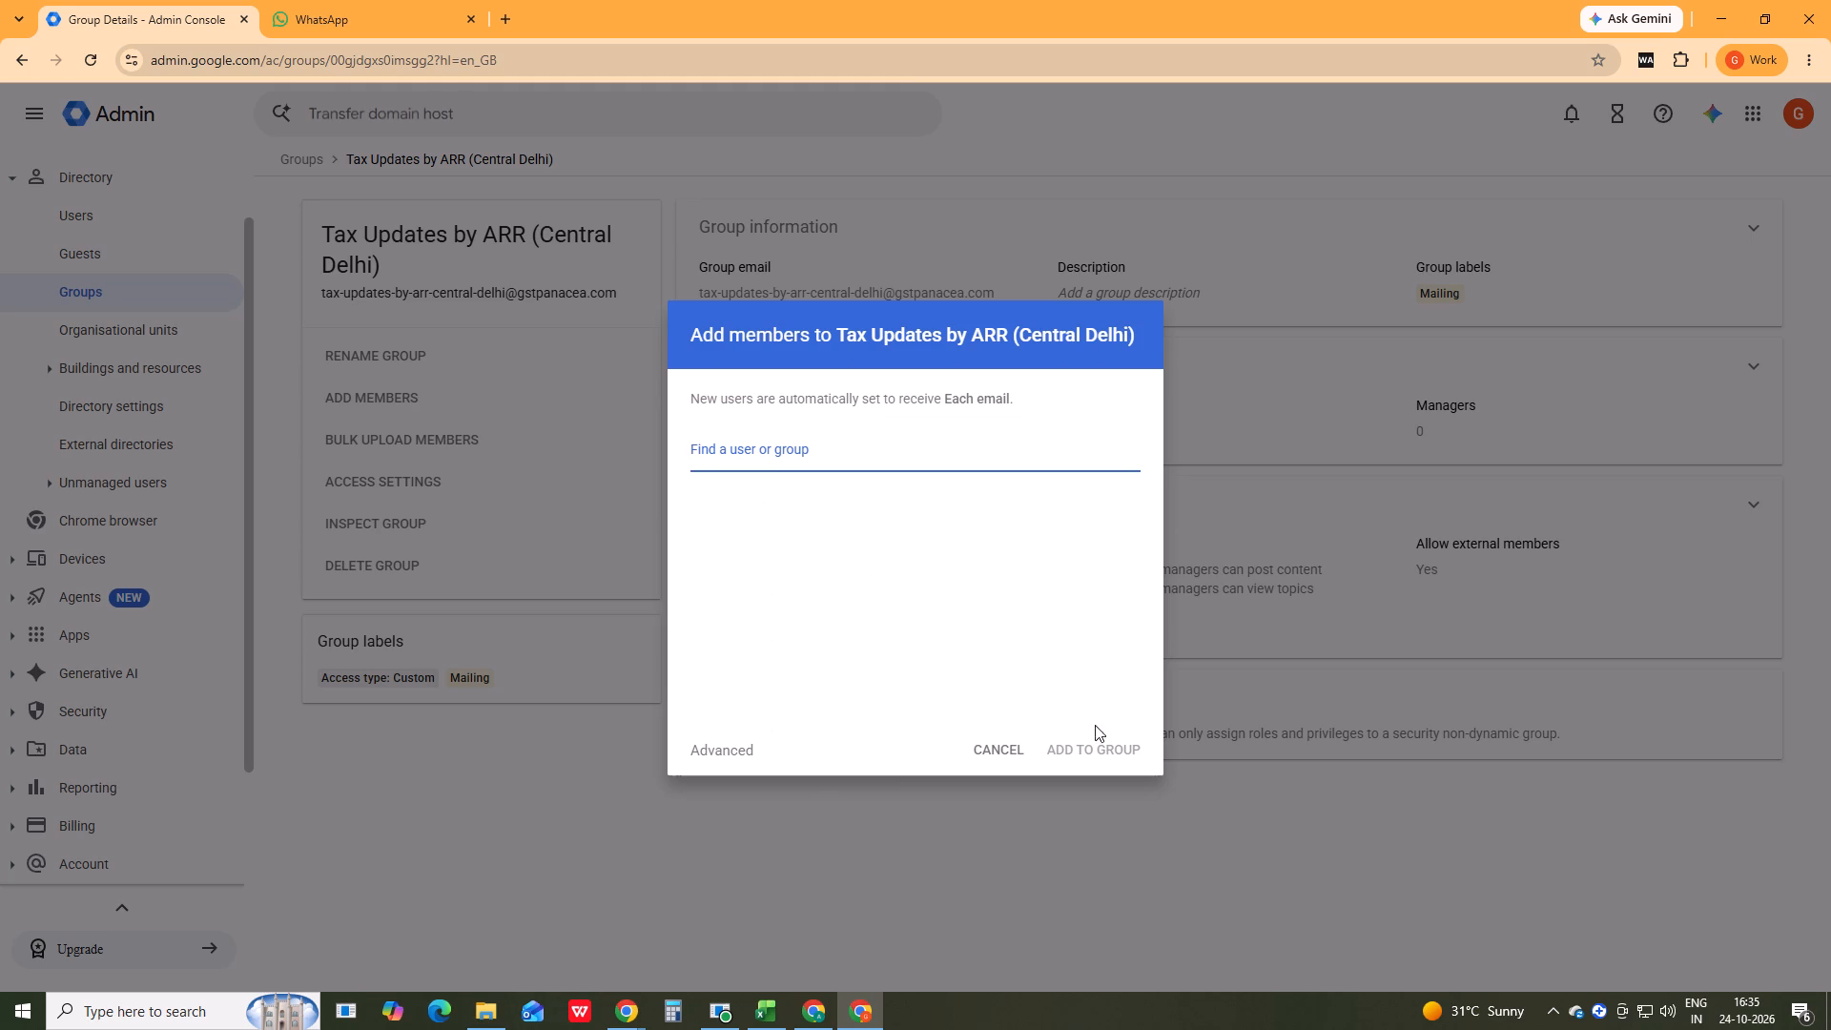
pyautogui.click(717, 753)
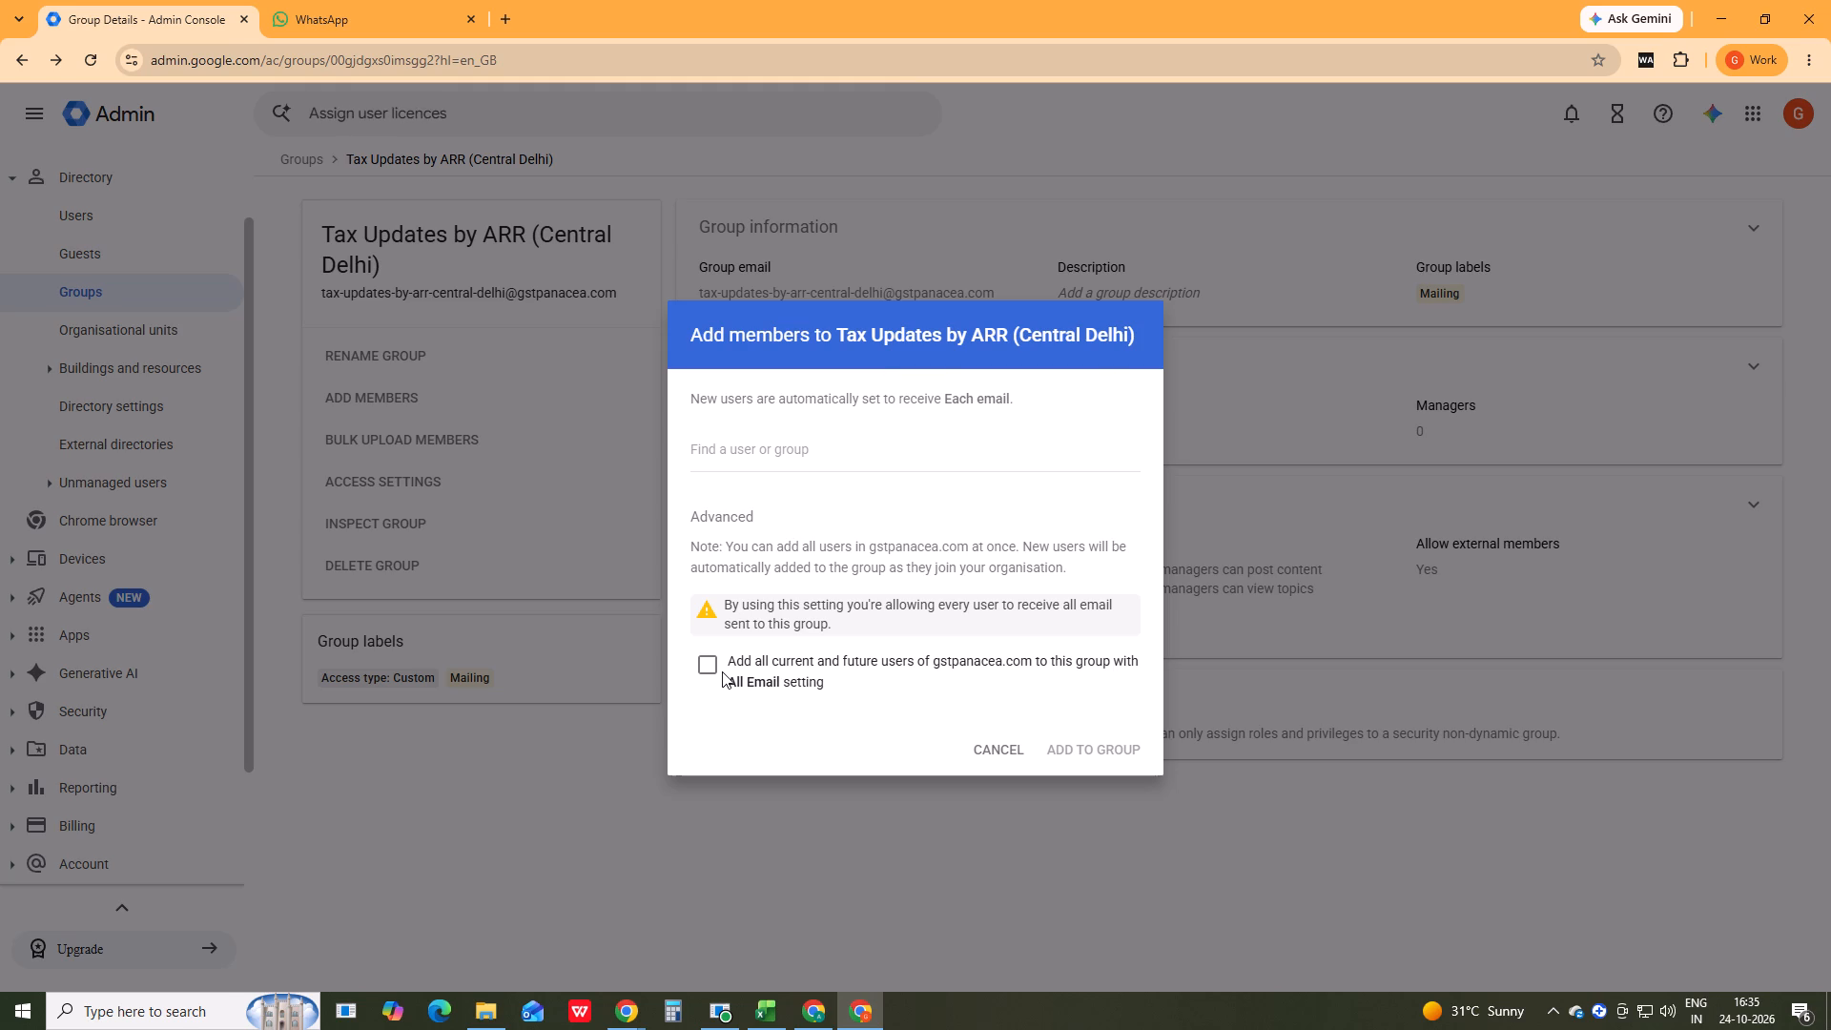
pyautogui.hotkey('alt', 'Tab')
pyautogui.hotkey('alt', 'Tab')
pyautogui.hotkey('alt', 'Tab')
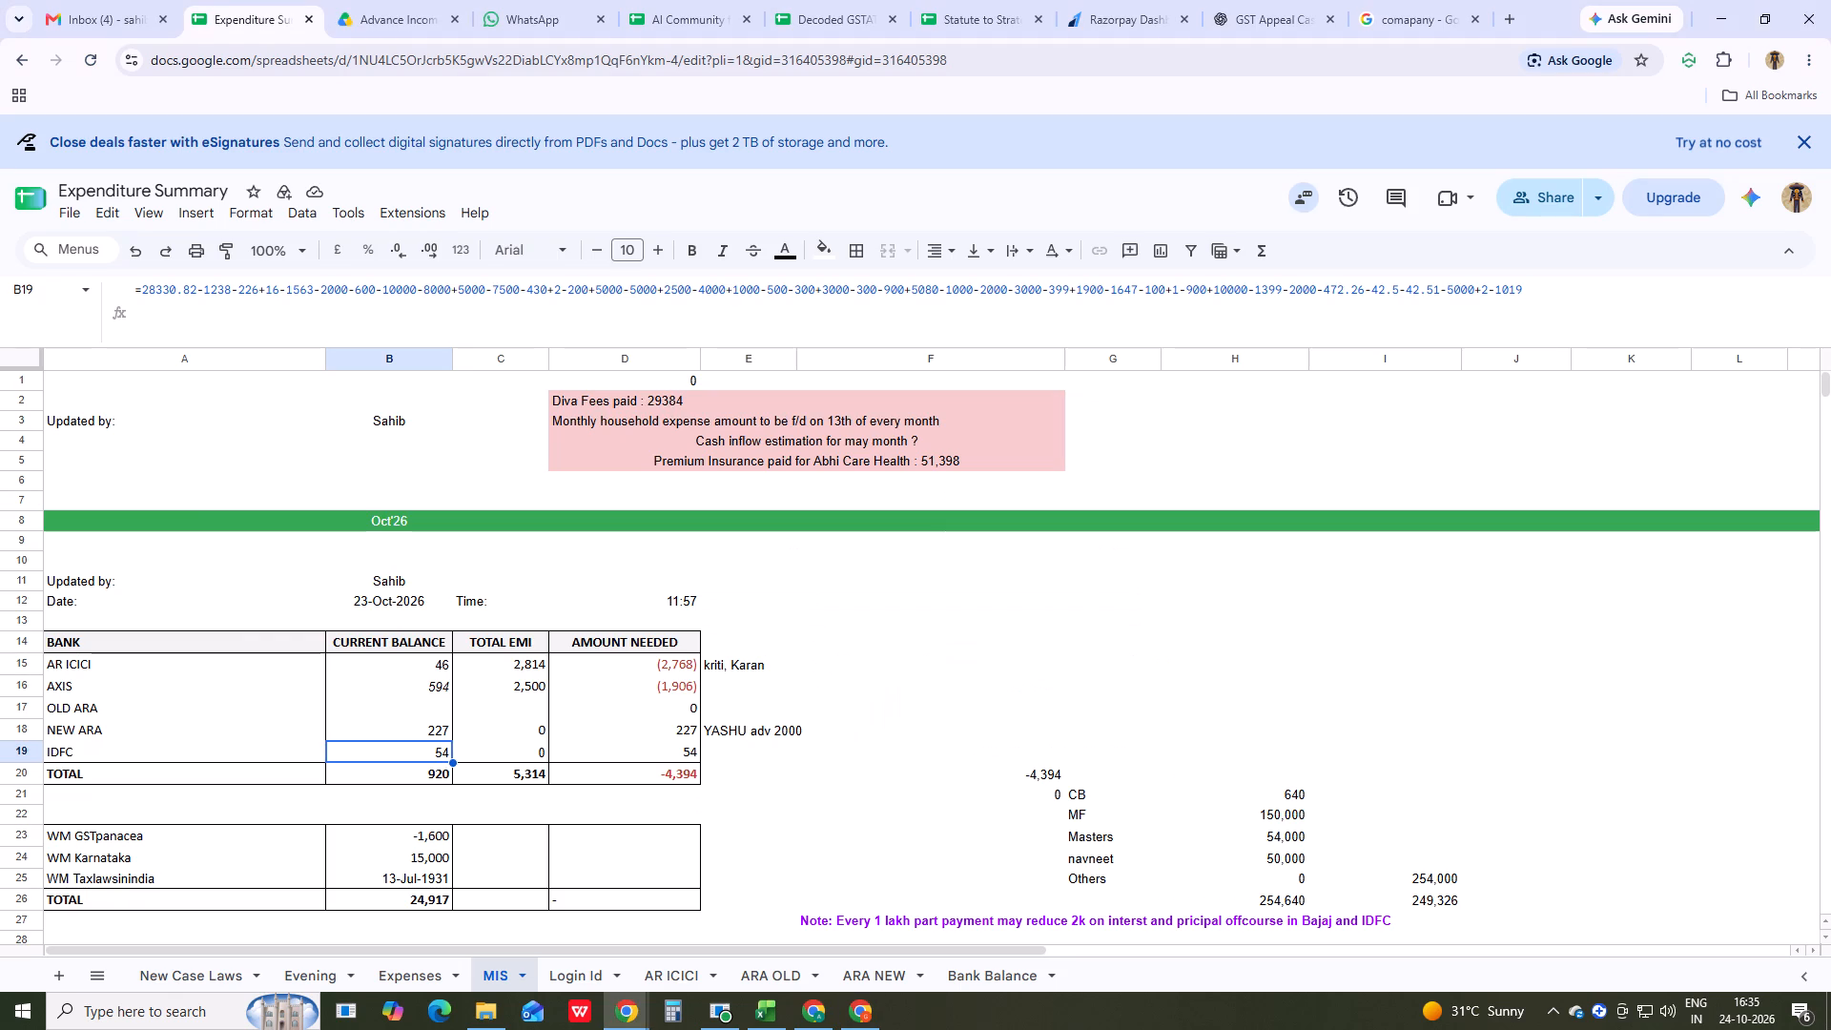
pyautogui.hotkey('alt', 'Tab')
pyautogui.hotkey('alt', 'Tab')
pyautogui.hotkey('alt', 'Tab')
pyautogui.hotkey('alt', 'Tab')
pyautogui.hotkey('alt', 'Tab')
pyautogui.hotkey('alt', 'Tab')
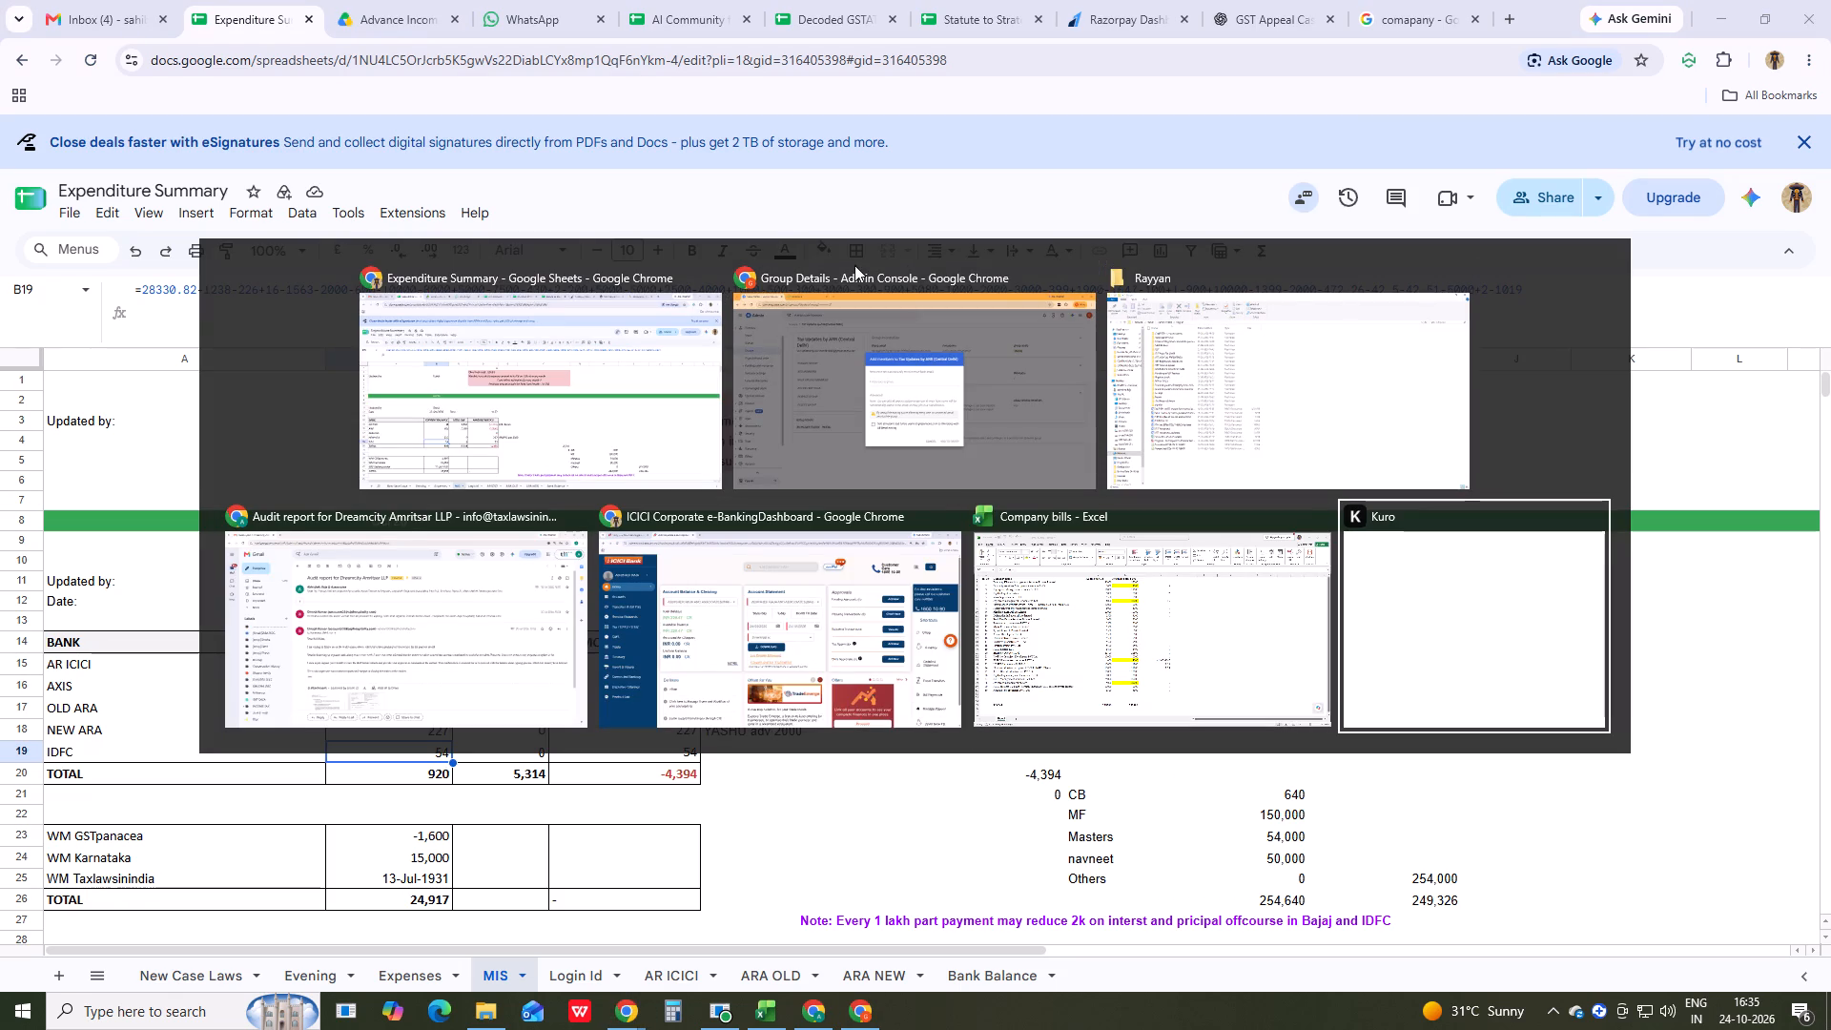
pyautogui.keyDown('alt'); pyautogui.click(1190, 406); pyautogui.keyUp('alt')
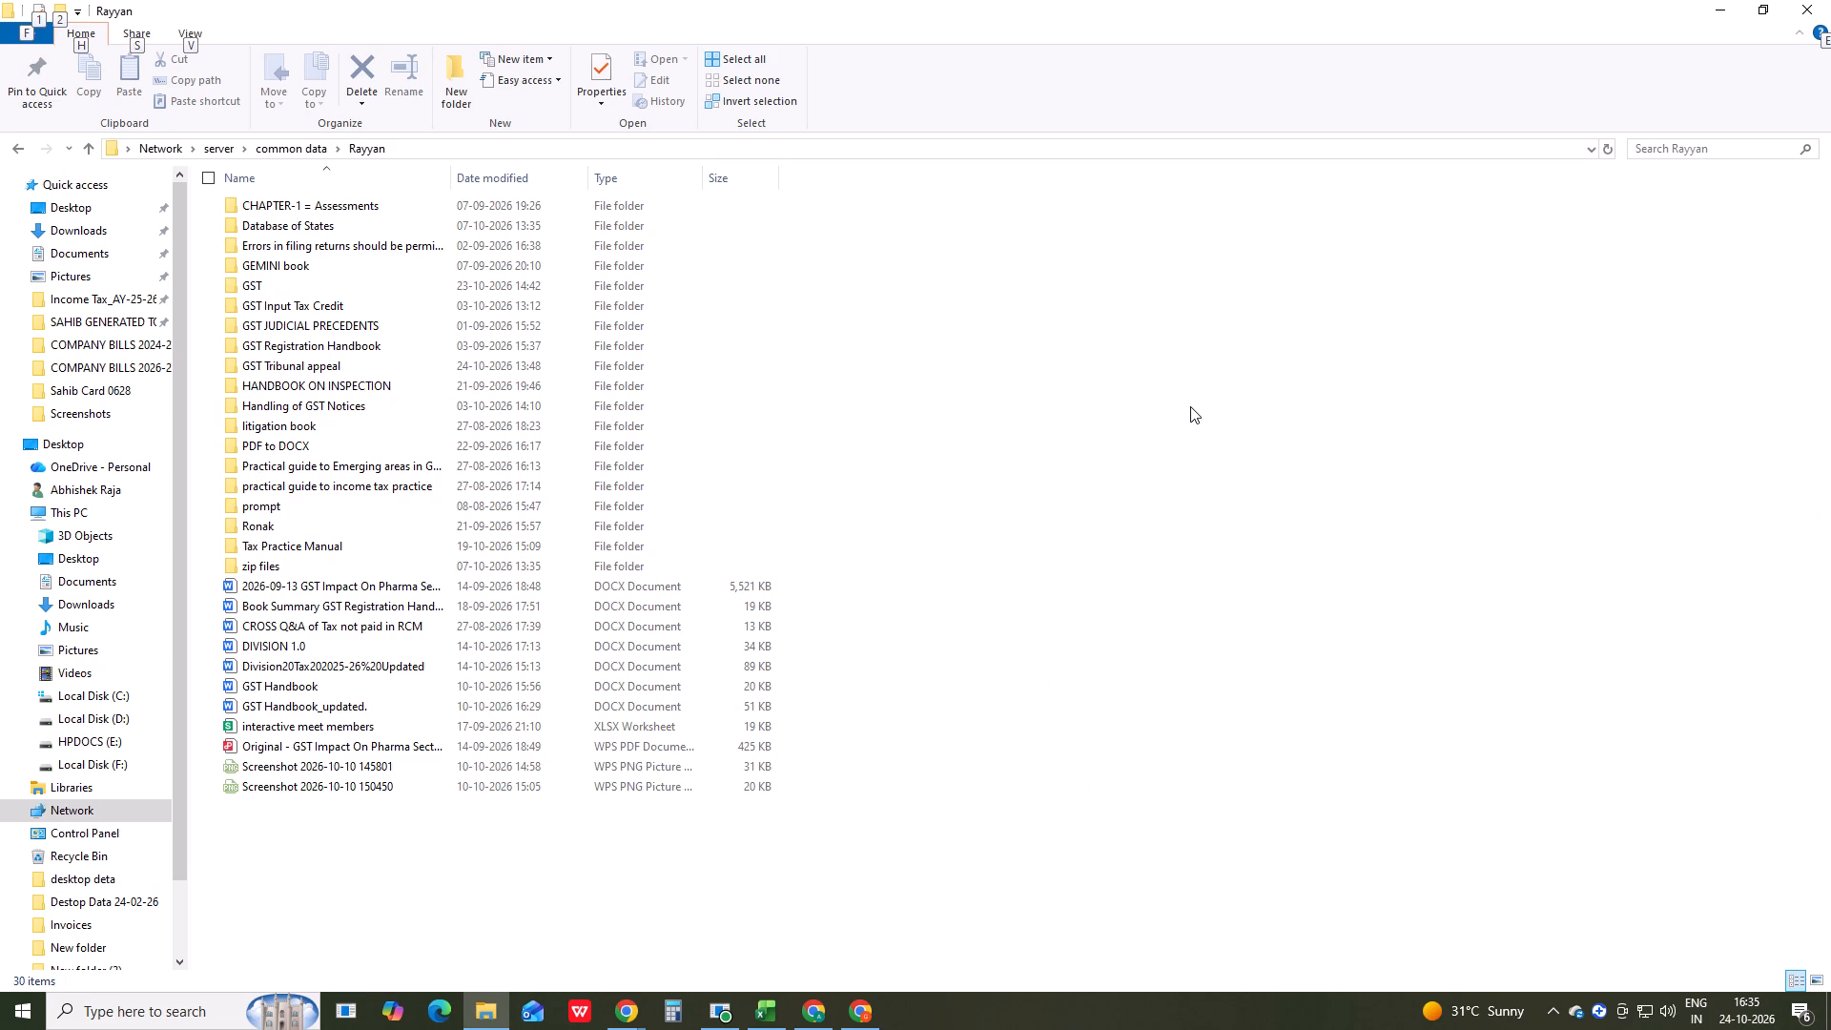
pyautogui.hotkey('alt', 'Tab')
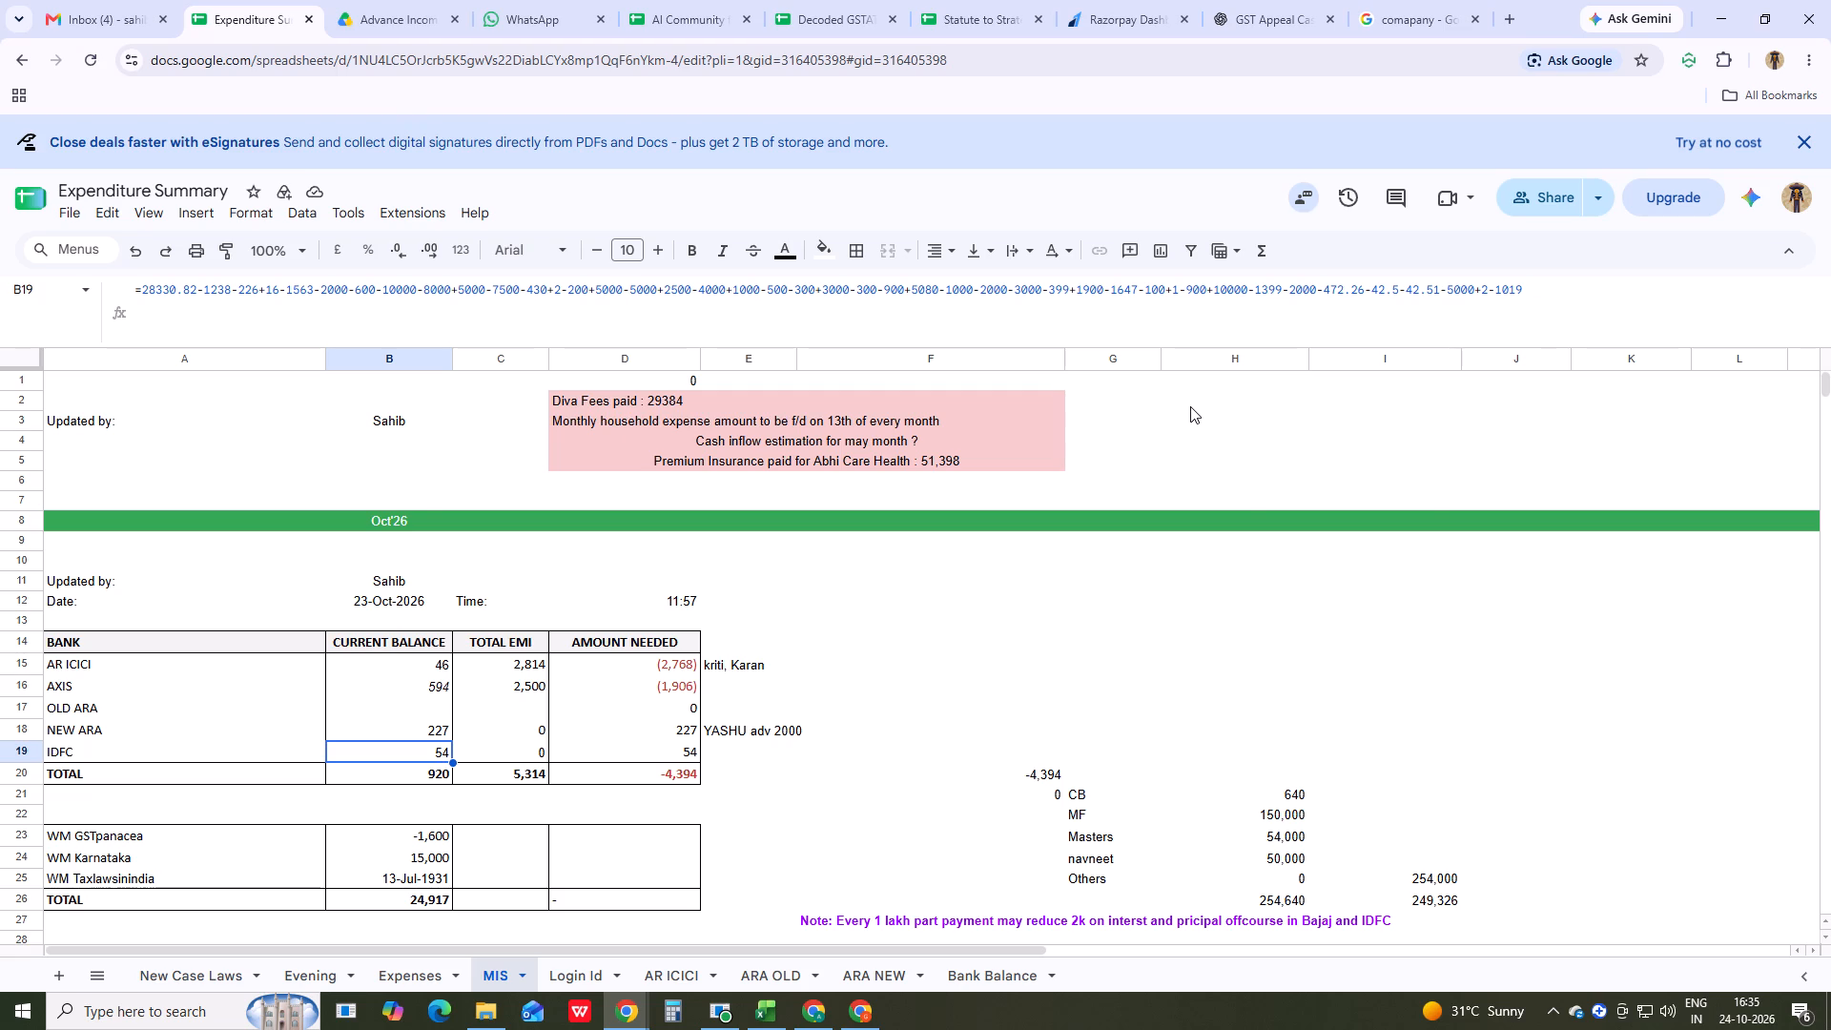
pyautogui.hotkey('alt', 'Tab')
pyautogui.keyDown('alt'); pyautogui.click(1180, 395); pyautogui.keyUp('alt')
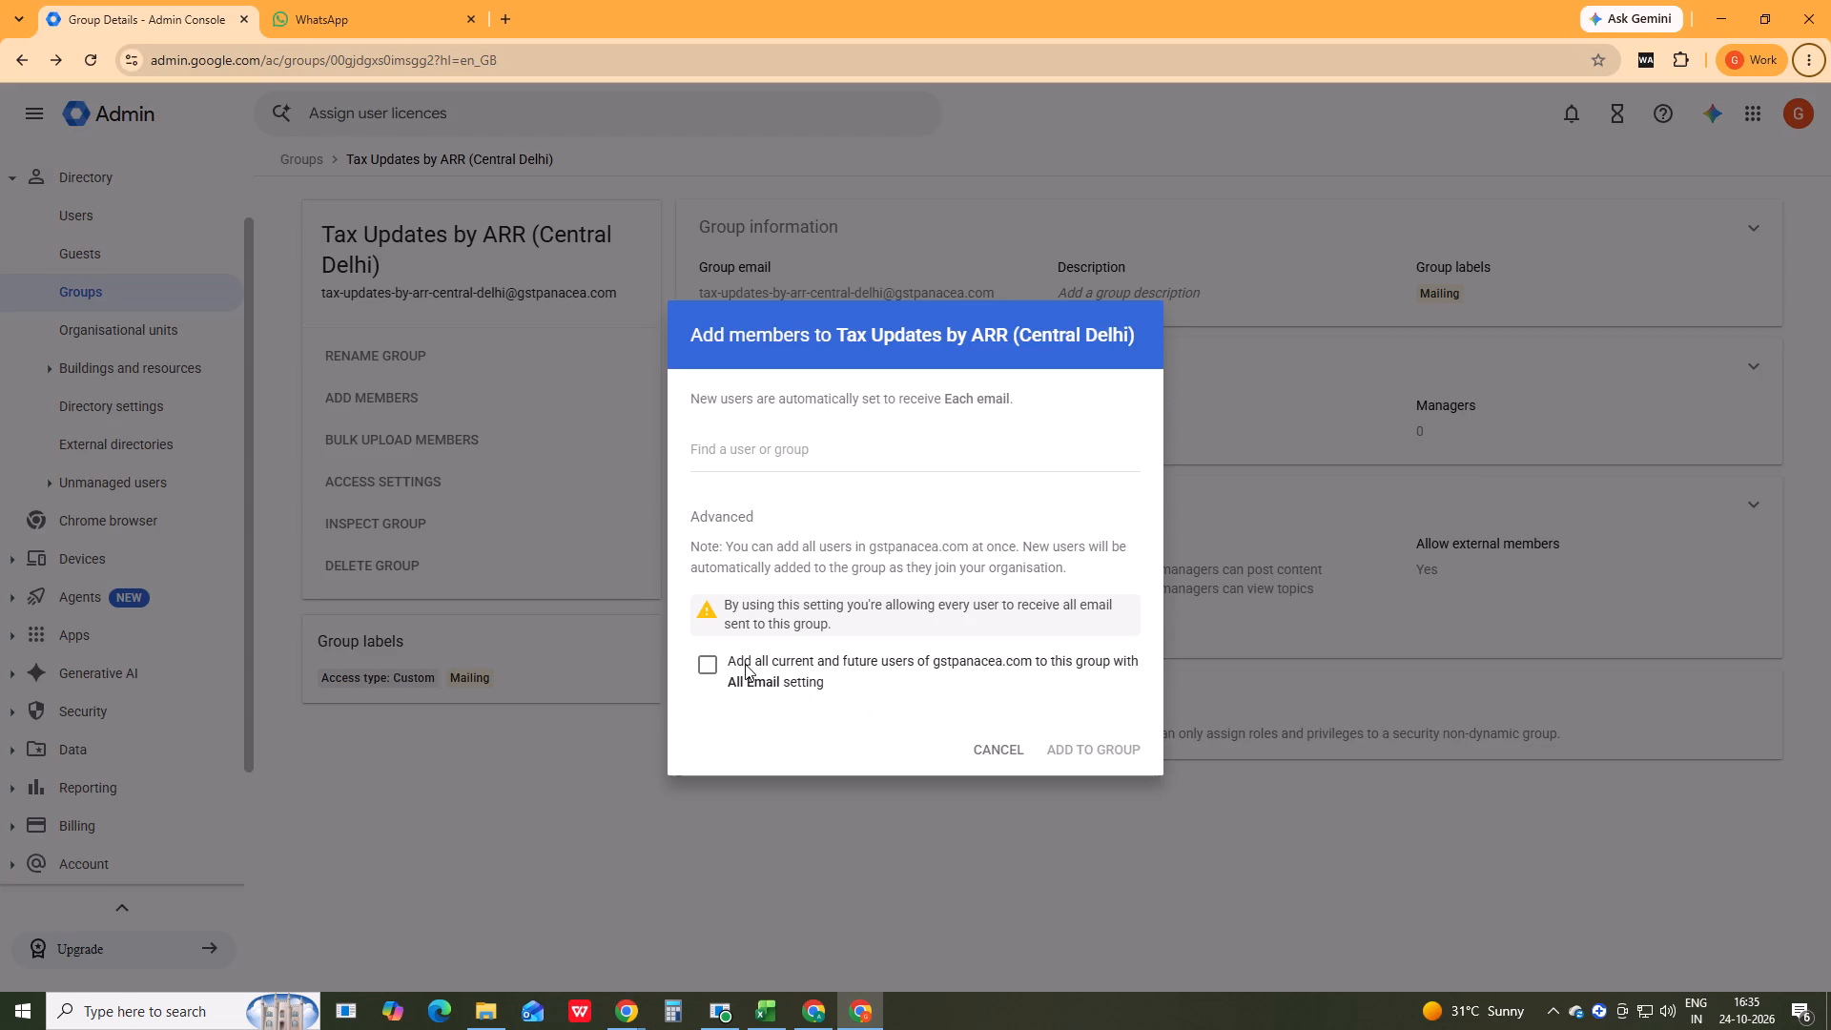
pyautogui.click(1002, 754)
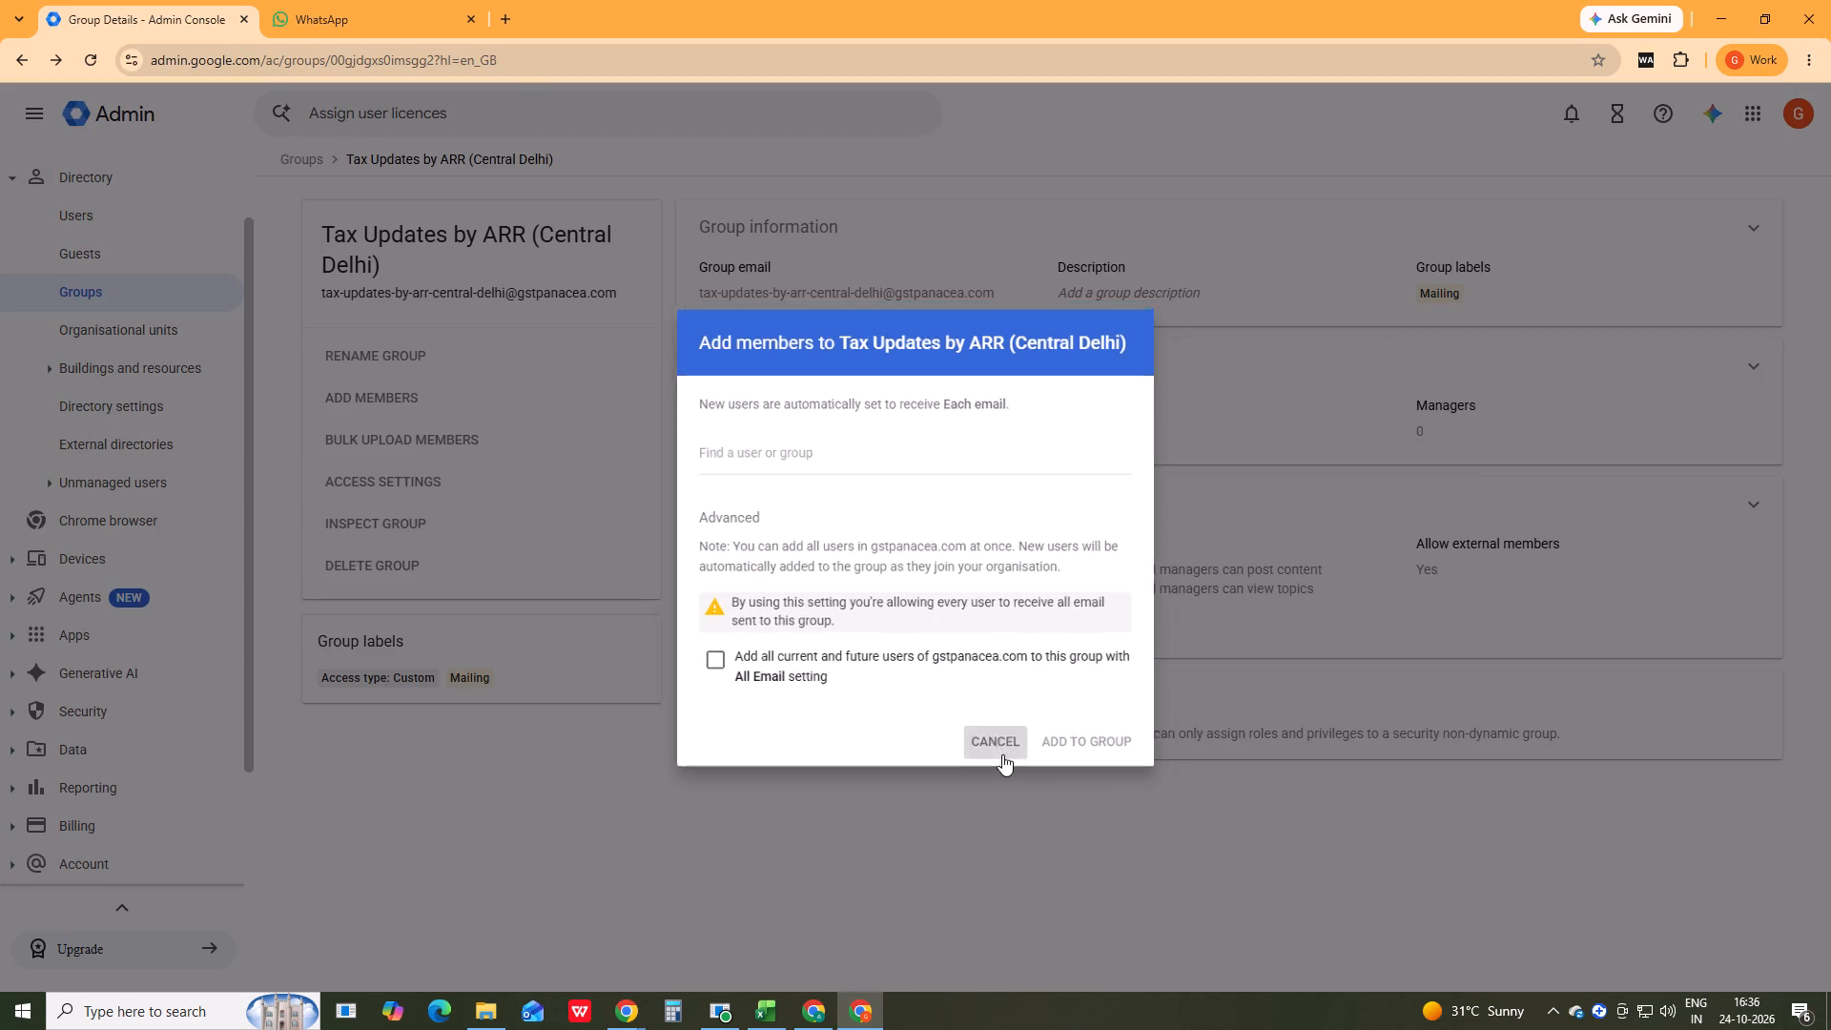
# Download the members list CSV file from the bulk member upload of the Tax Updates by ARR (Central Delhi) group.
pyautogui.click(413, 452)
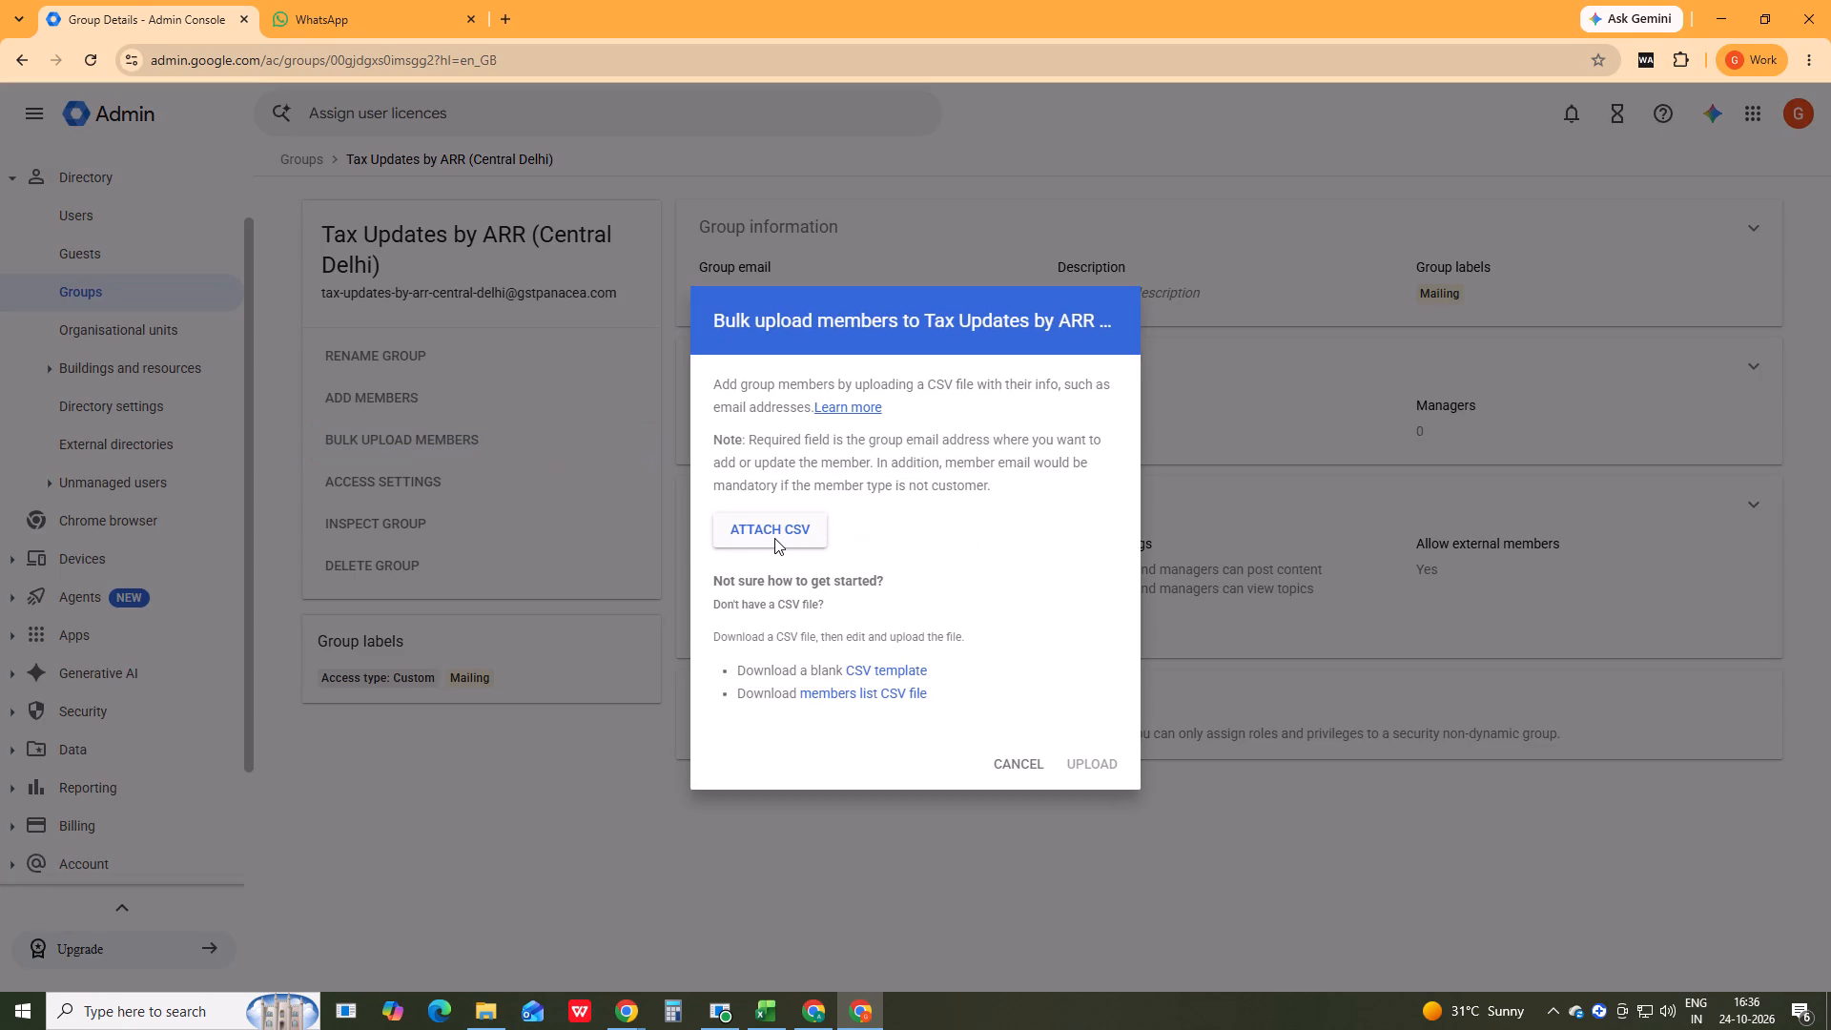
pyautogui.click(877, 690)
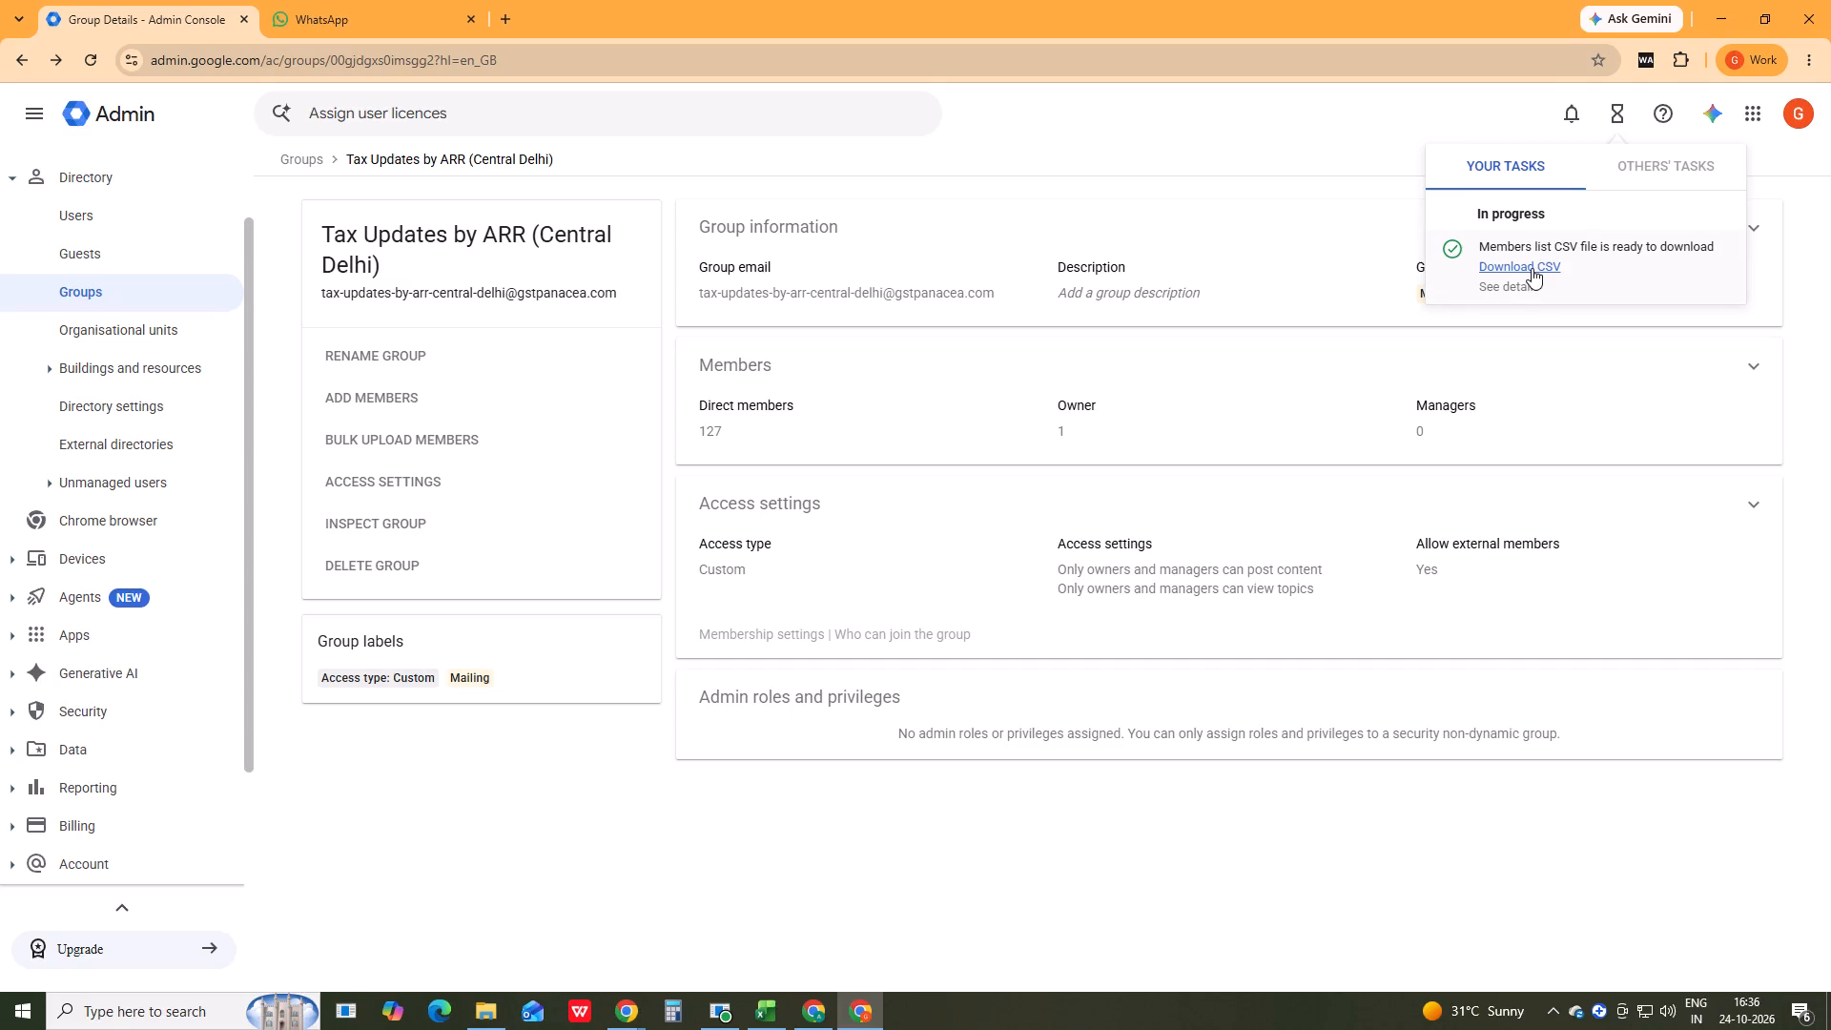
pyautogui.click(1534, 263)
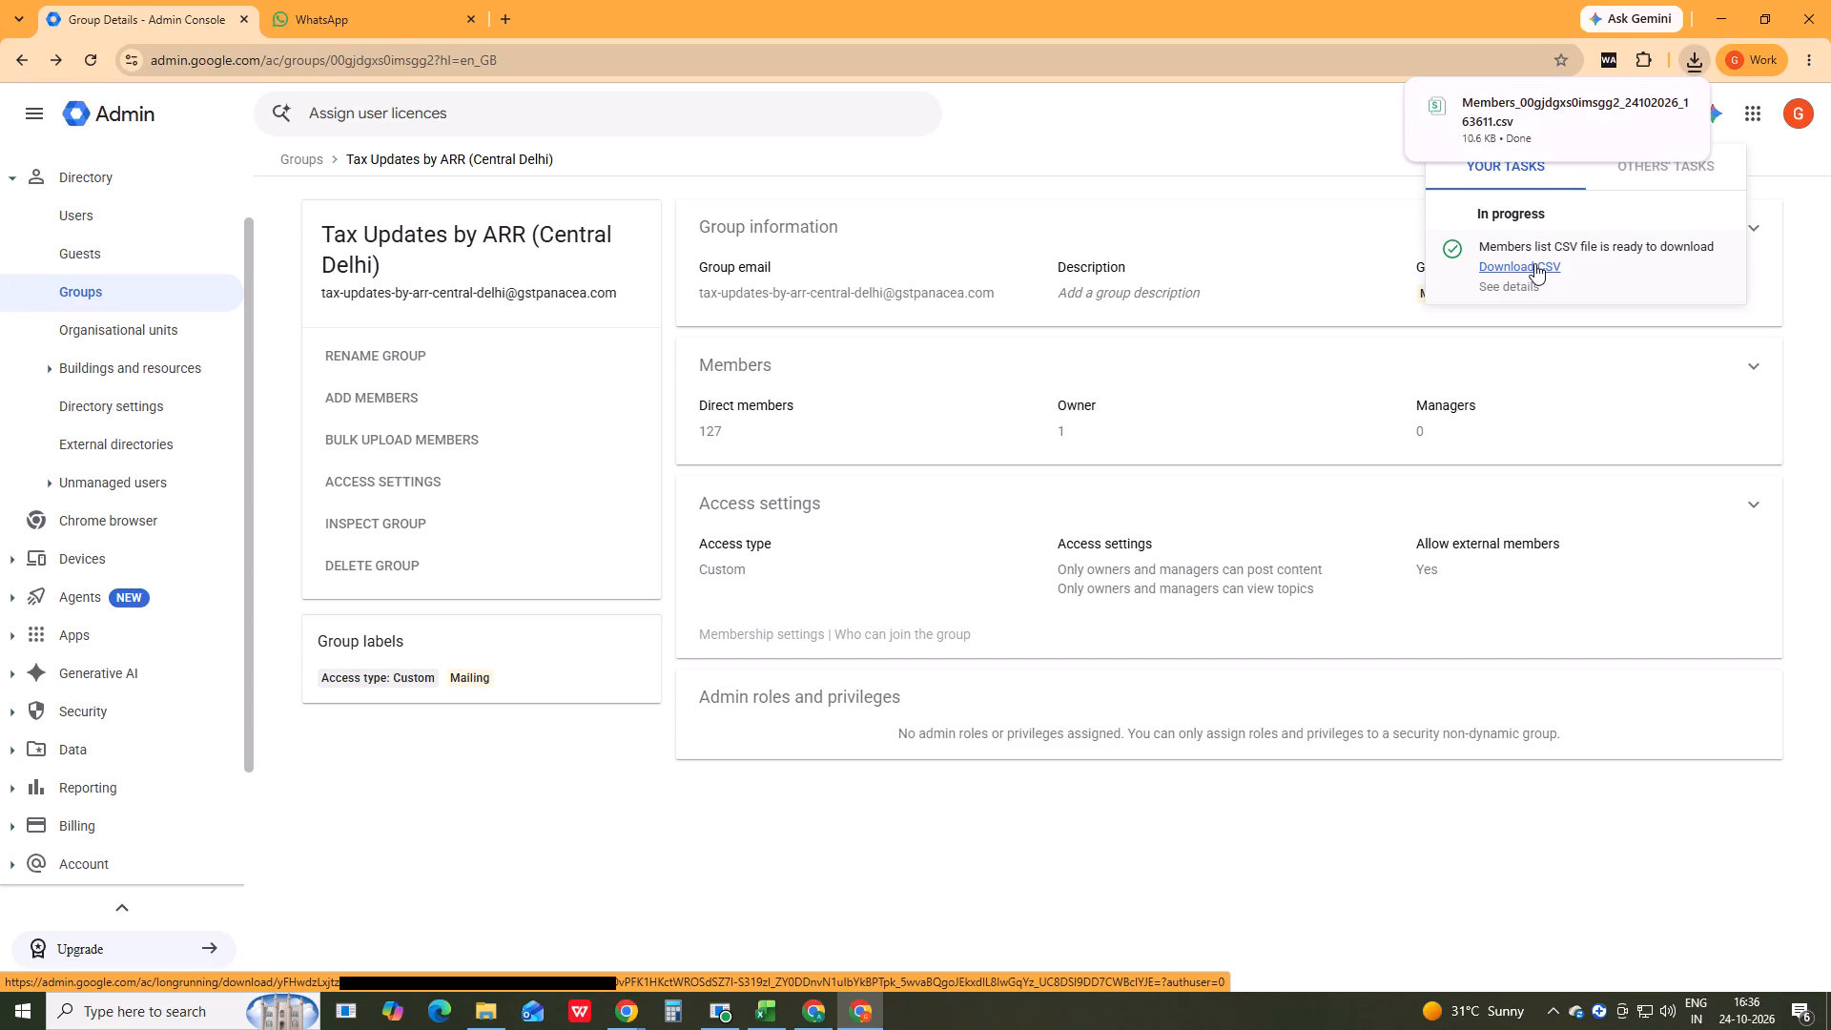
# Show the downloaded members CSV in its folder and open it in WPS Office.
pyautogui.click(1639, 113)
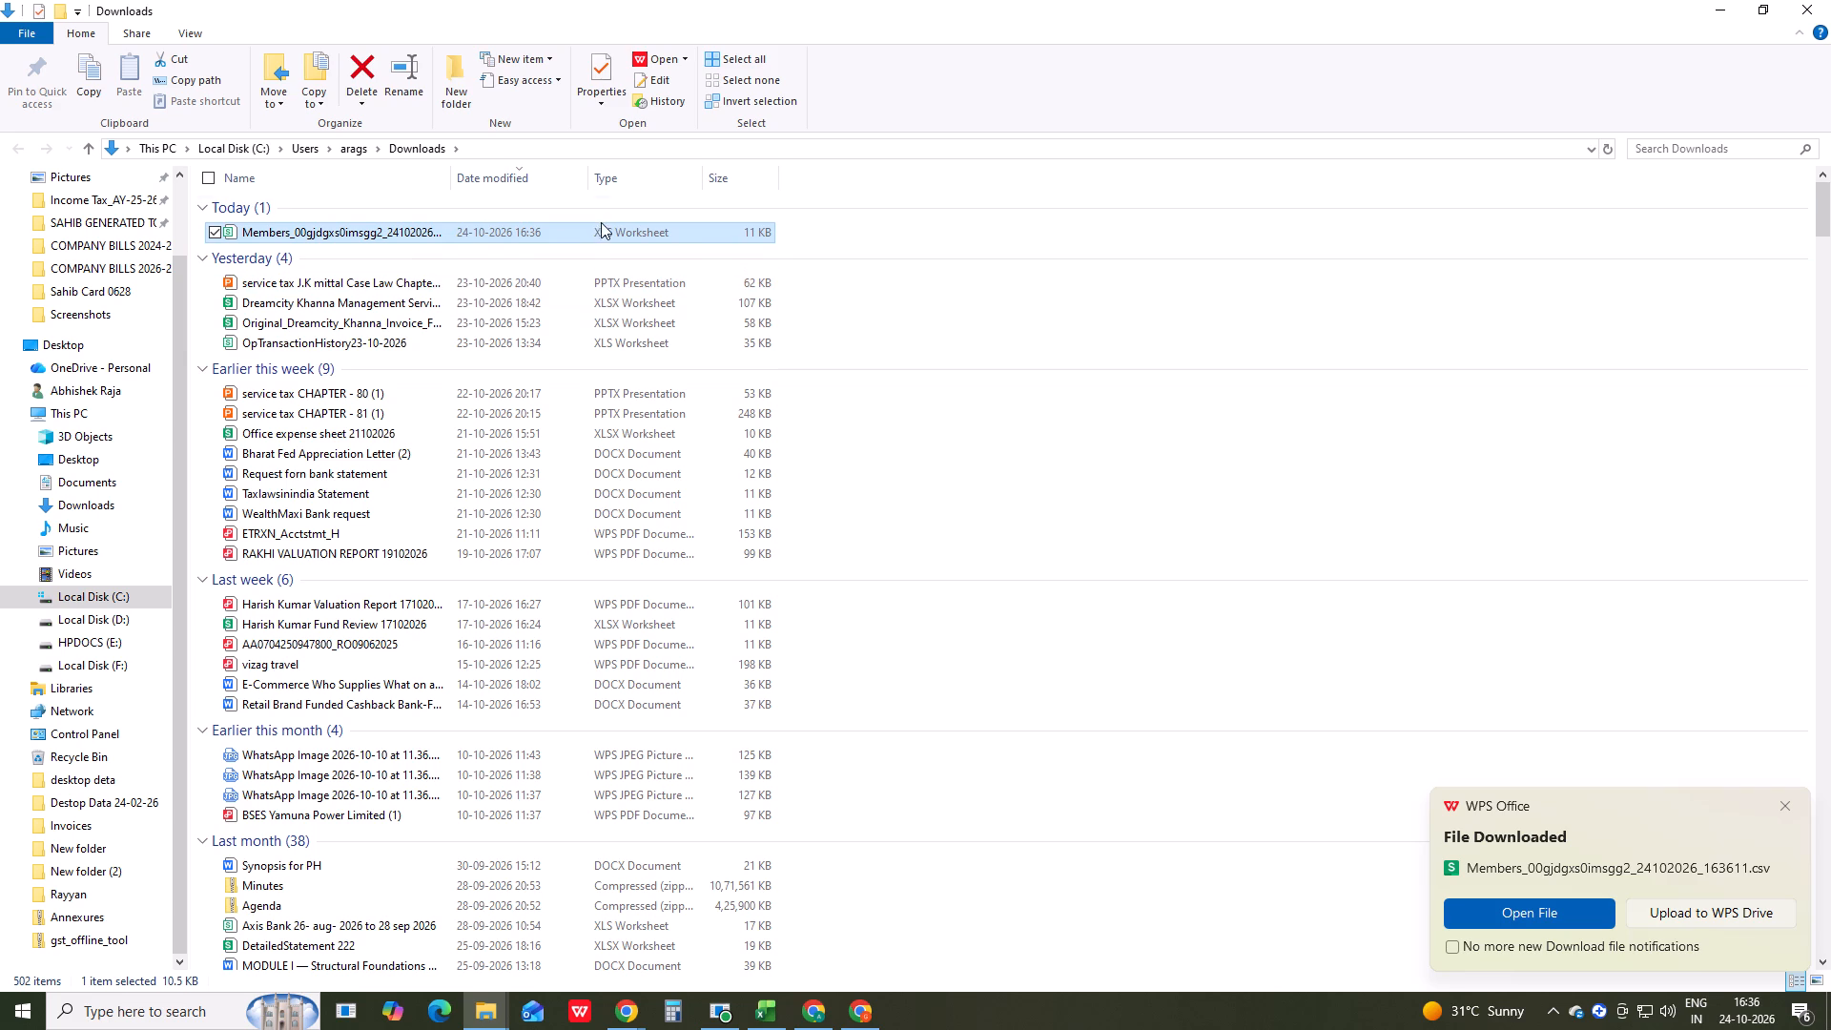
pyautogui.doubleClick(436, 231)
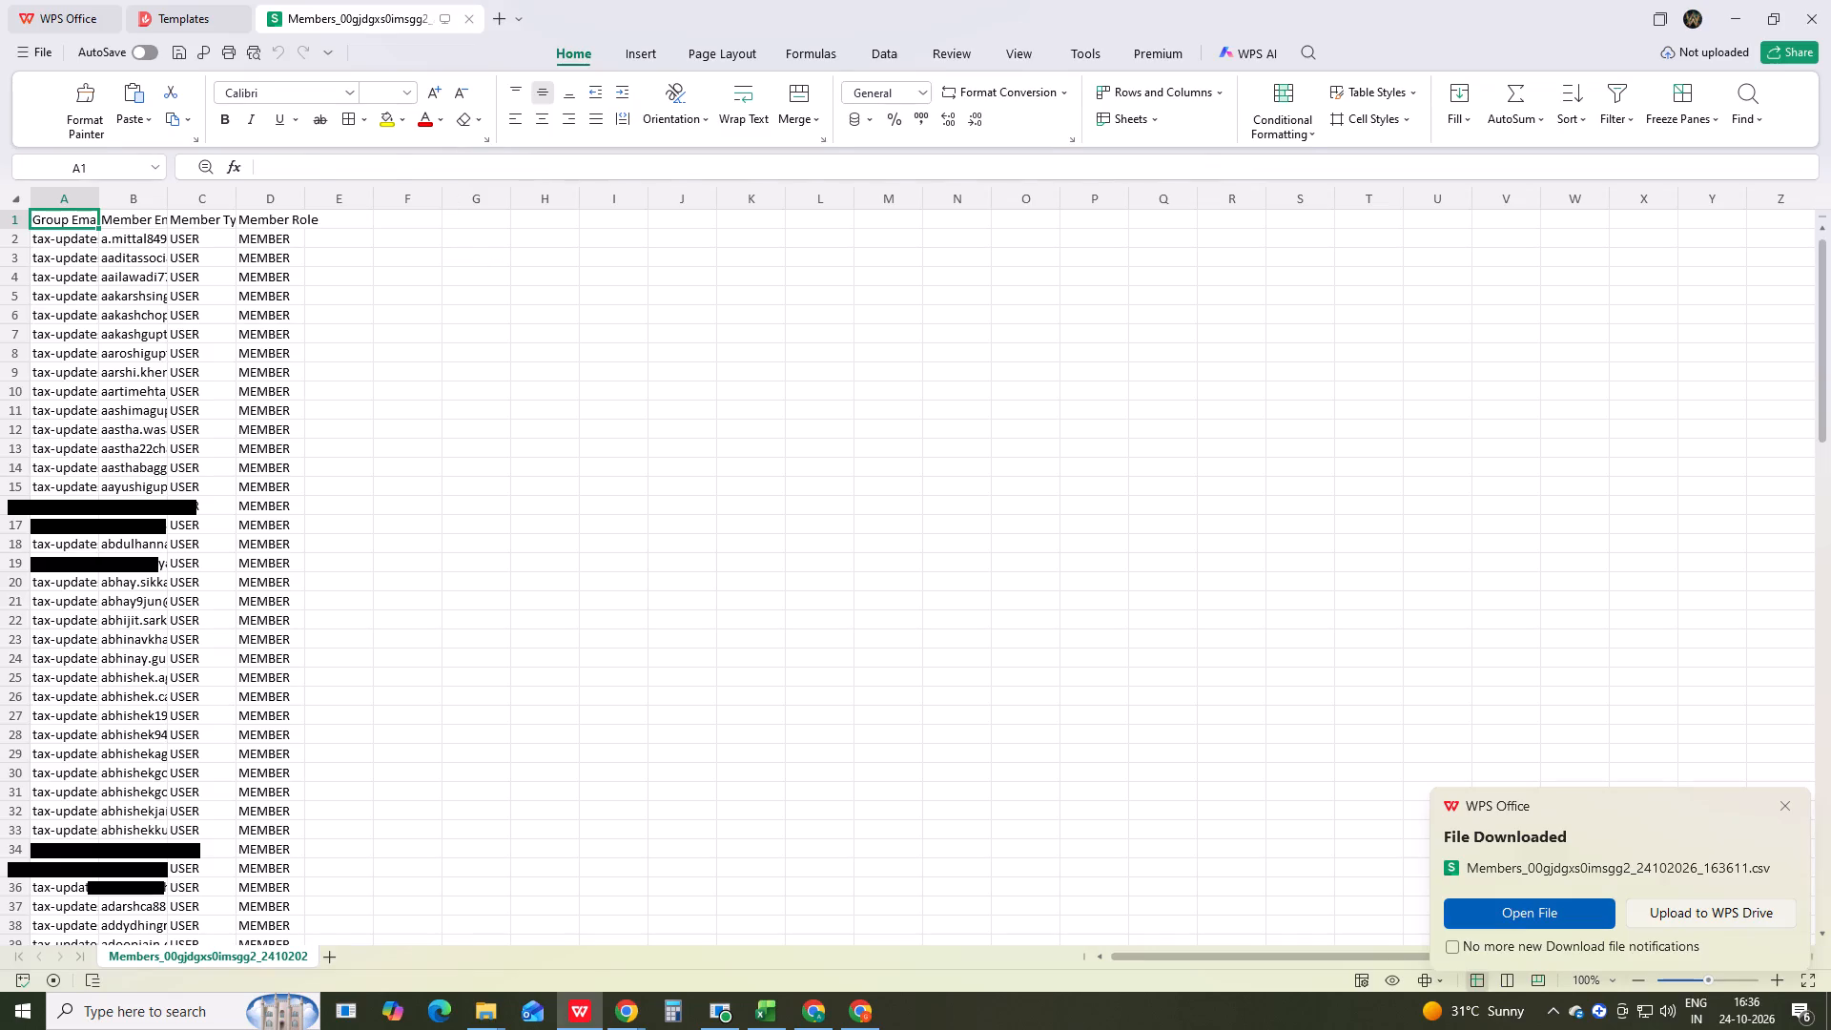
# Look through the member rows and columns of the downloaded list.
pyautogui.scroll(-8, 252, 273)
pyautogui.scroll(6, 252, 273)
pyautogui.scroll(-6, 252, 273)
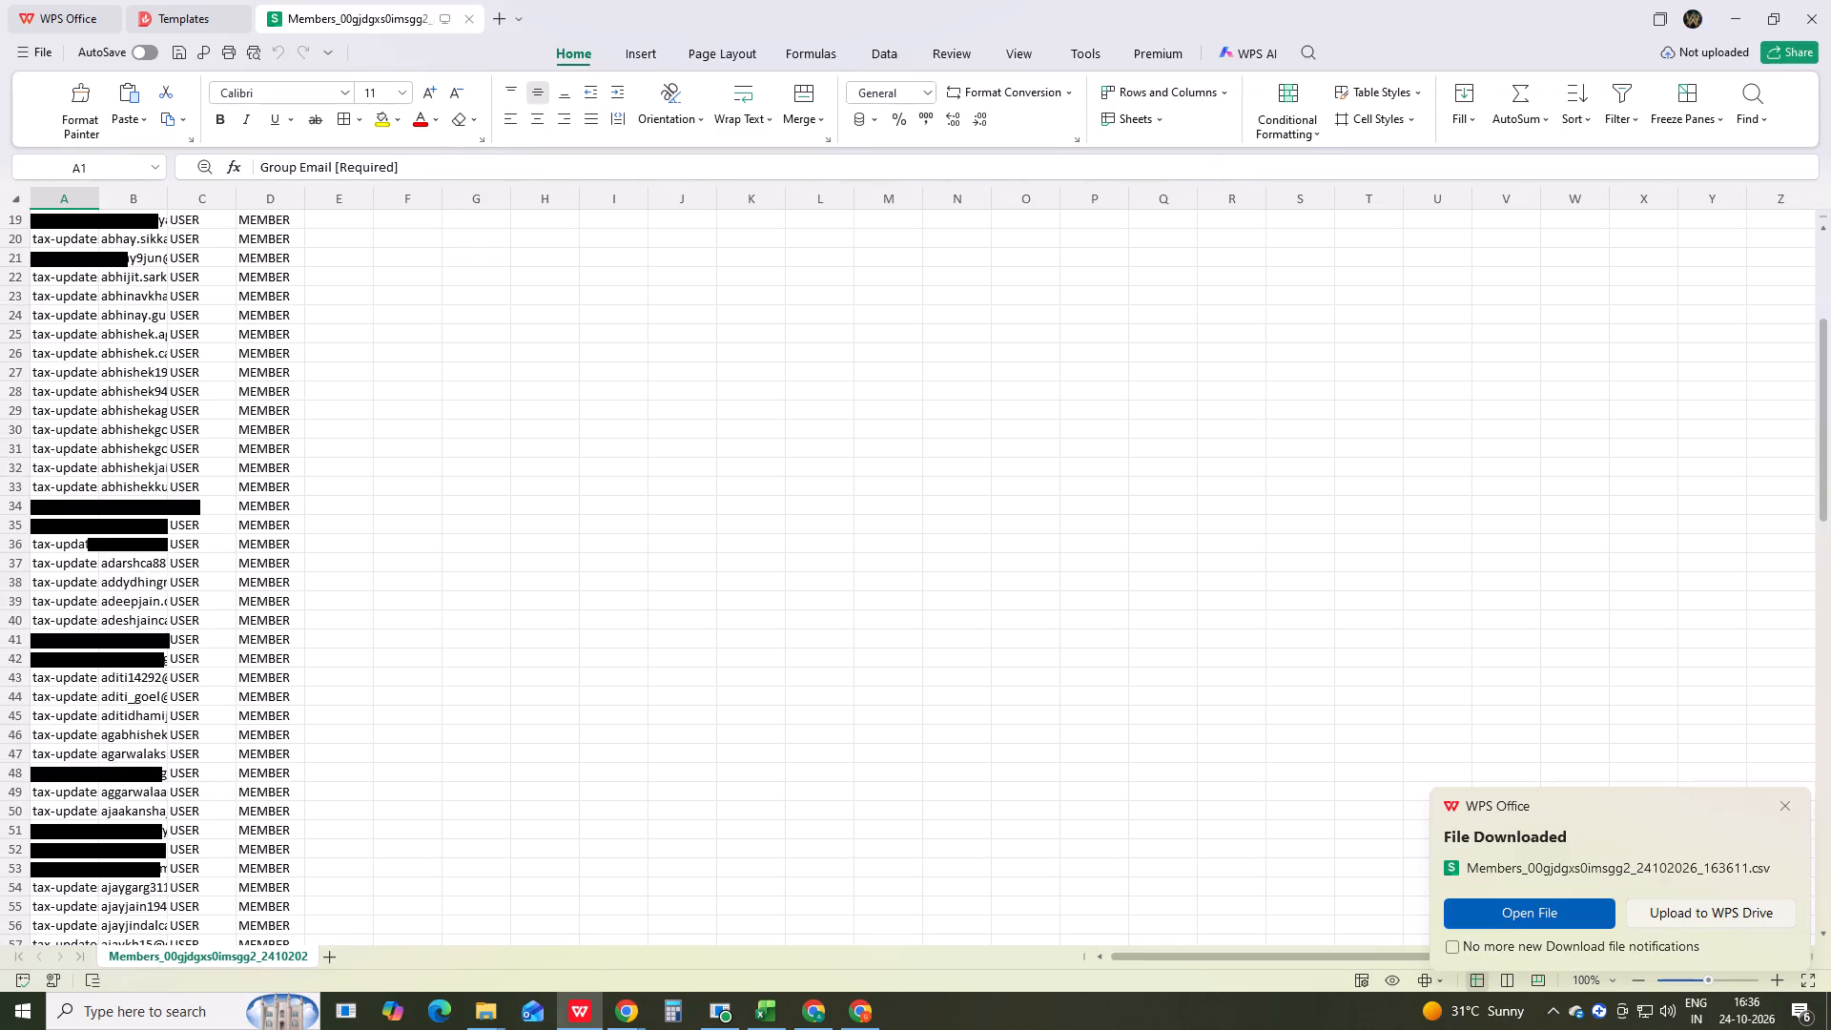
pyautogui.scroll(12, 252, 273)
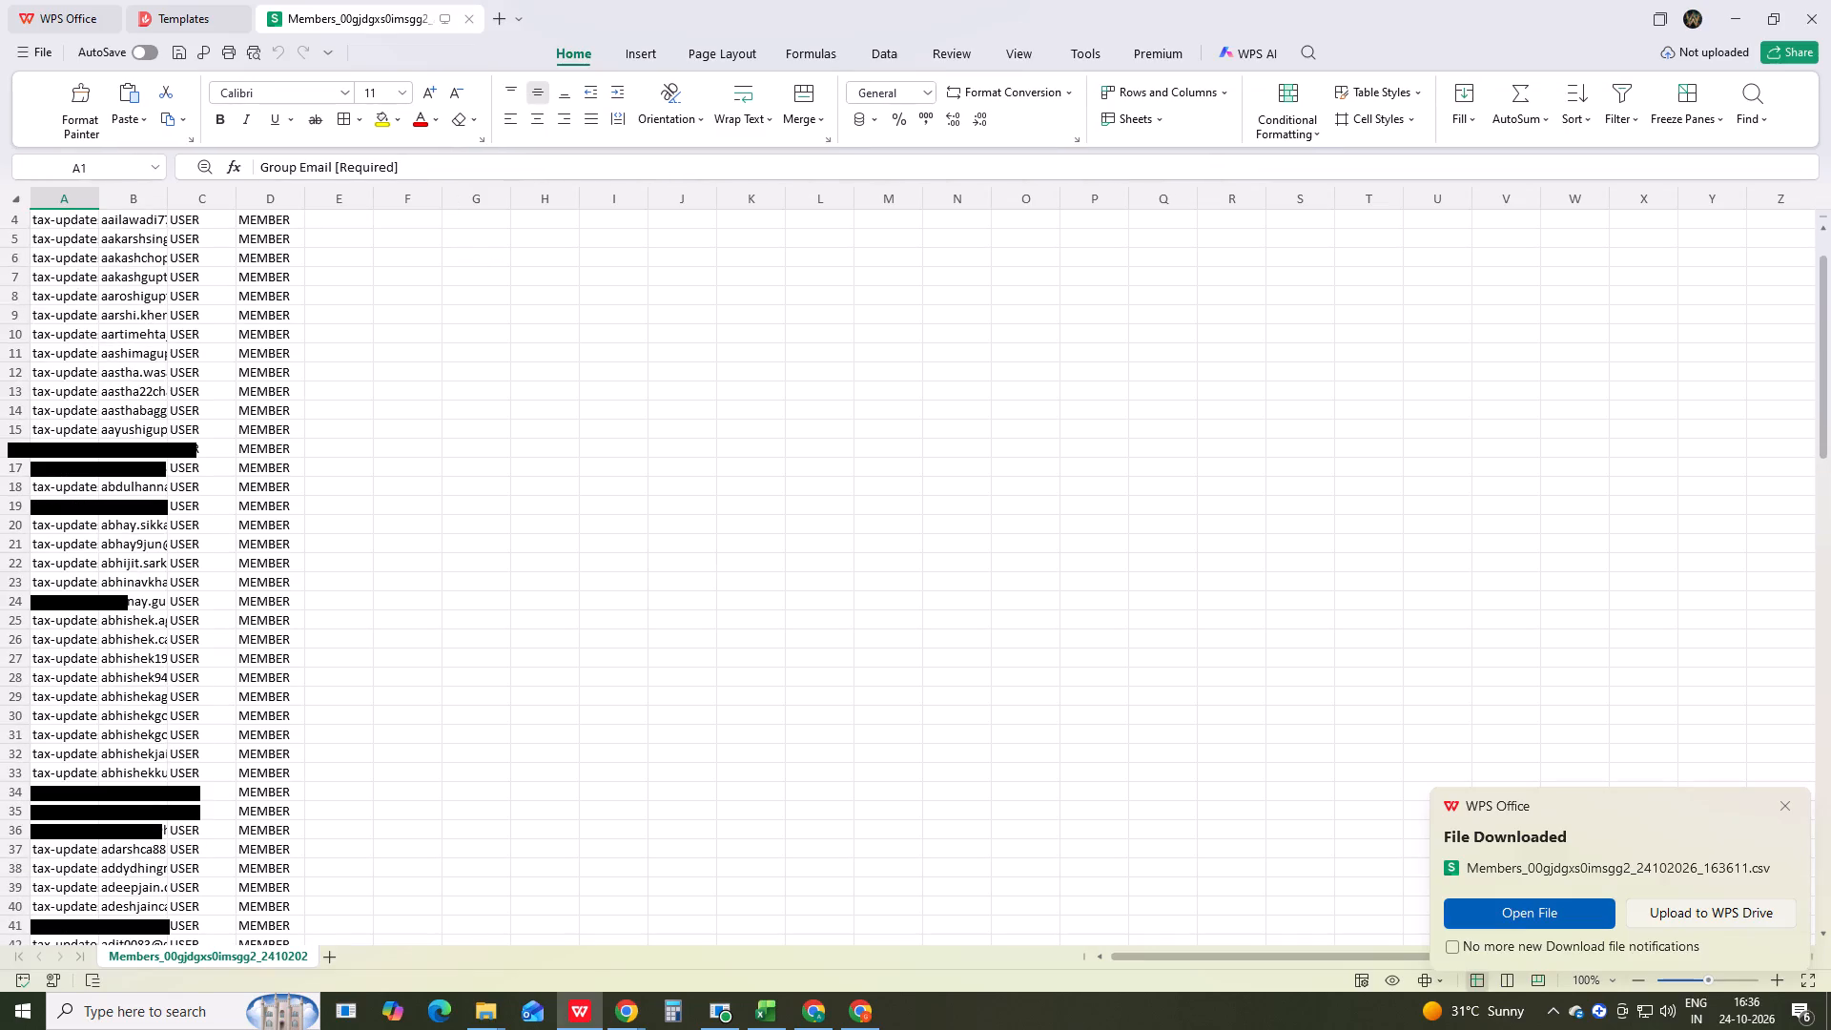
pyautogui.click(353, 244)
pyautogui.click(347, 258)
pyautogui.click(337, 288)
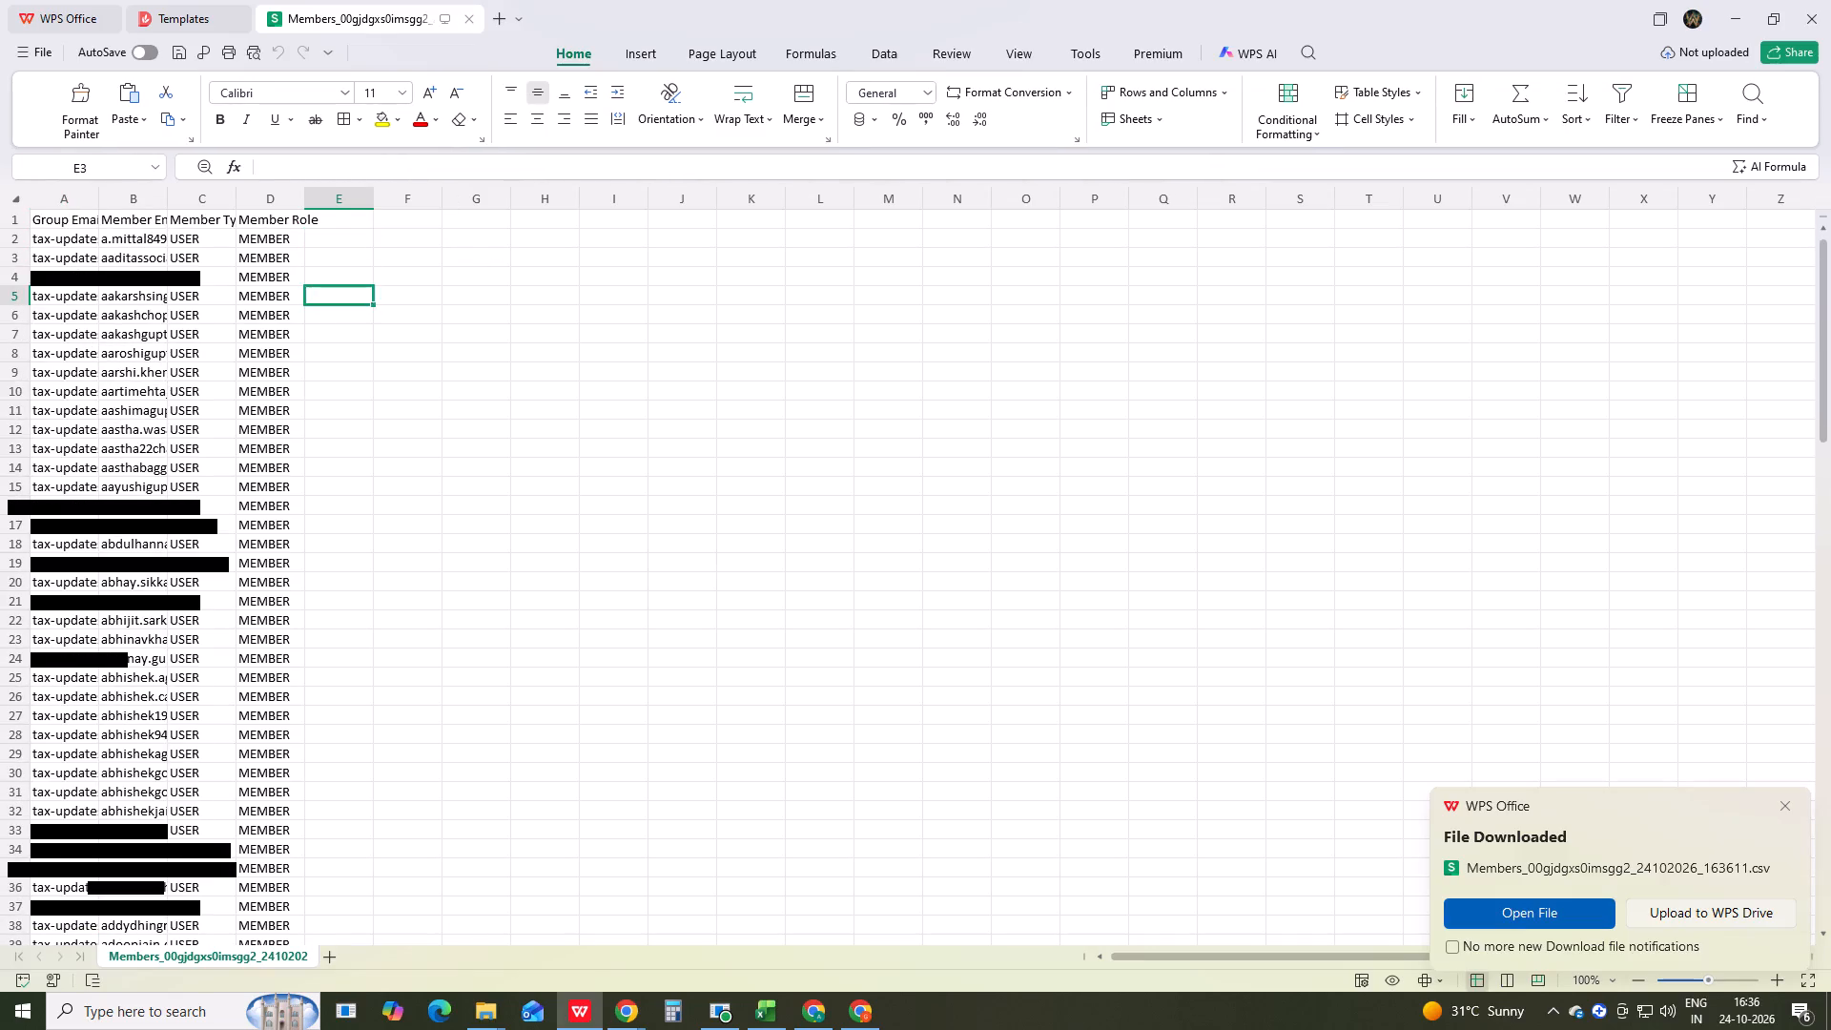
pyautogui.click(335, 257)
pyautogui.click(347, 241)
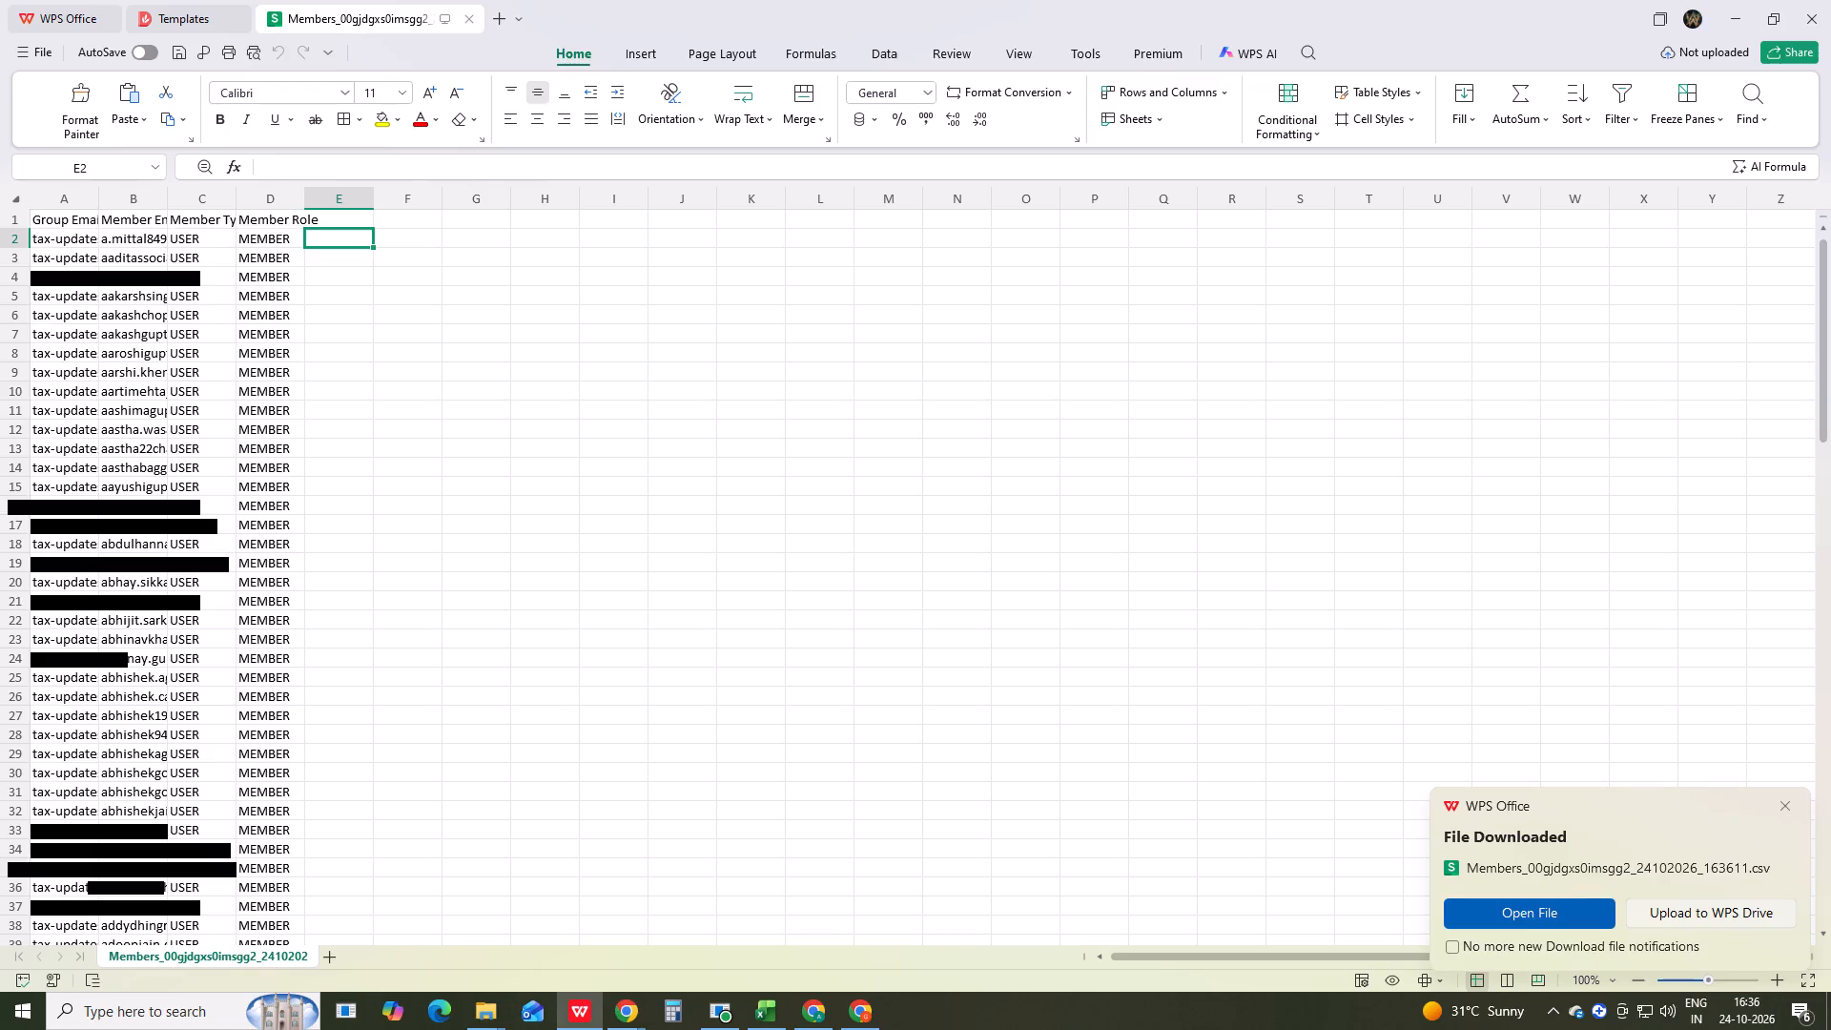
# Fit the widths of the Member Email, Member Type and Group Email columns to their contents.
pyautogui.doubleClick(163, 196)
pyautogui.click(362, 242)
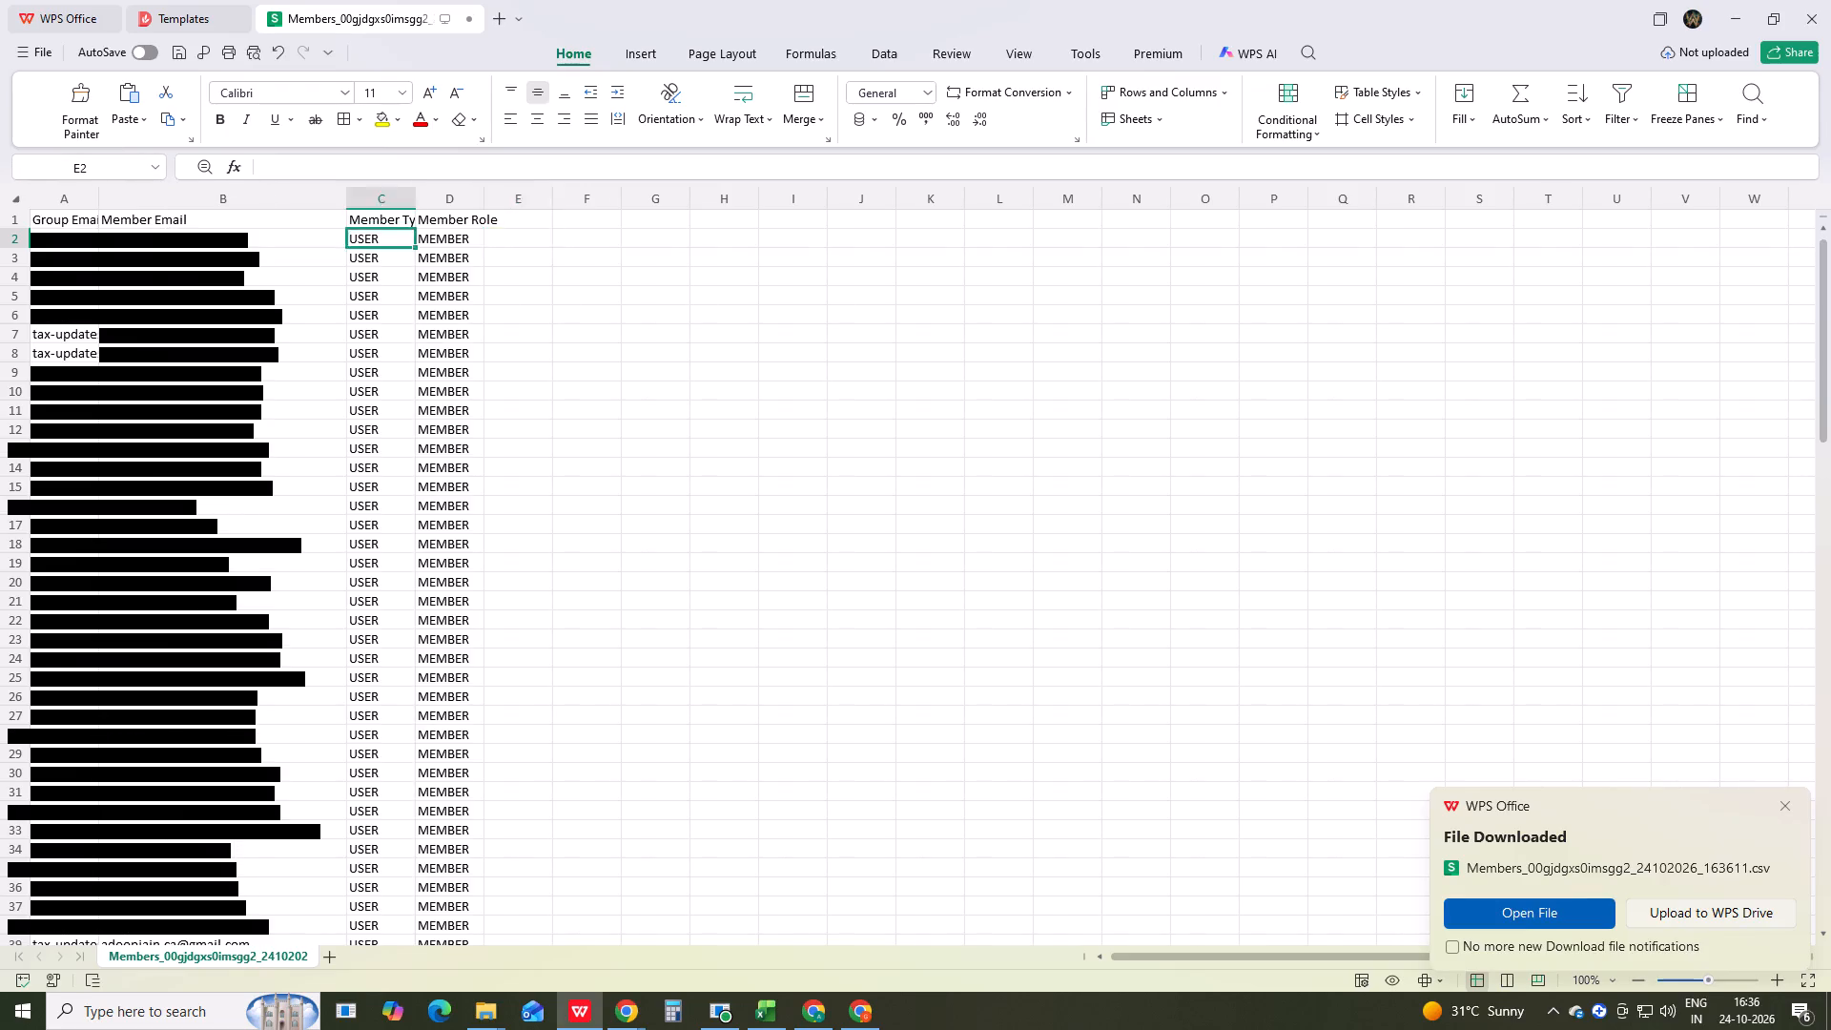
pyautogui.doubleClick(416, 202)
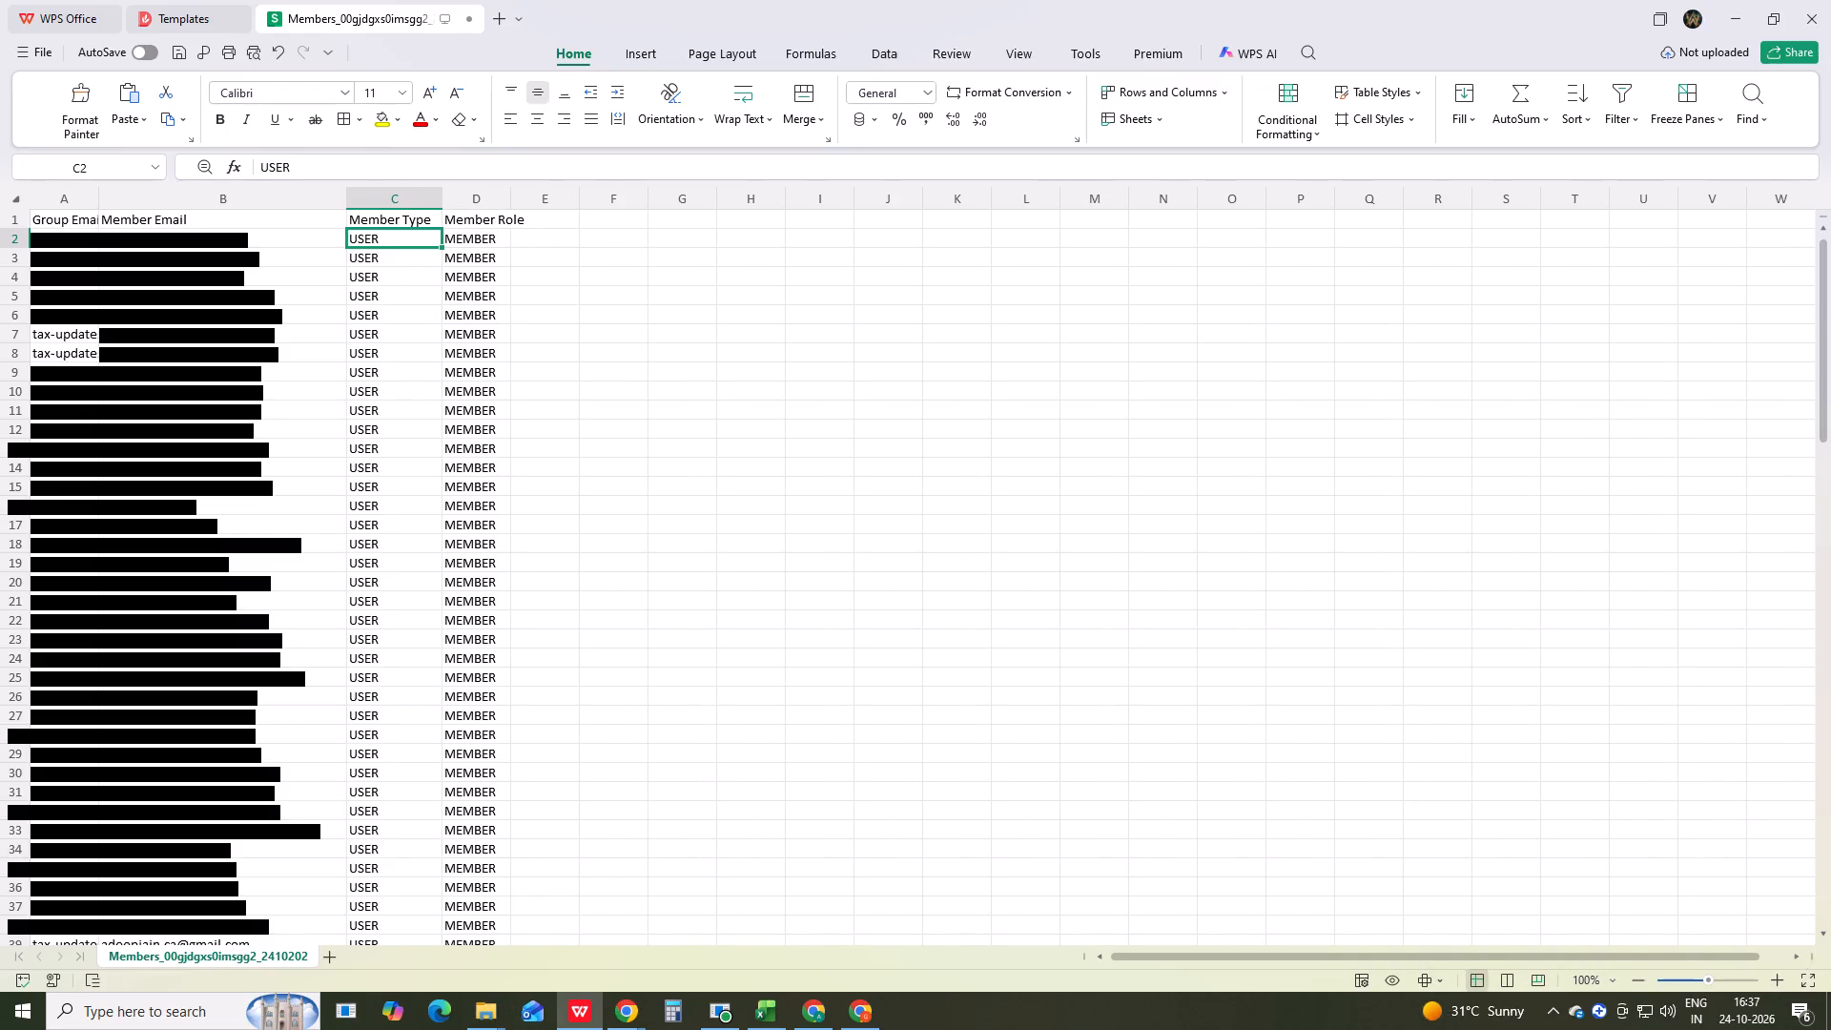
pyautogui.click(196, 236)
pyautogui.scroll(-17, 337, 865)
pyautogui.scroll(2, 300, 846)
pyautogui.scroll(-15, 300, 846)
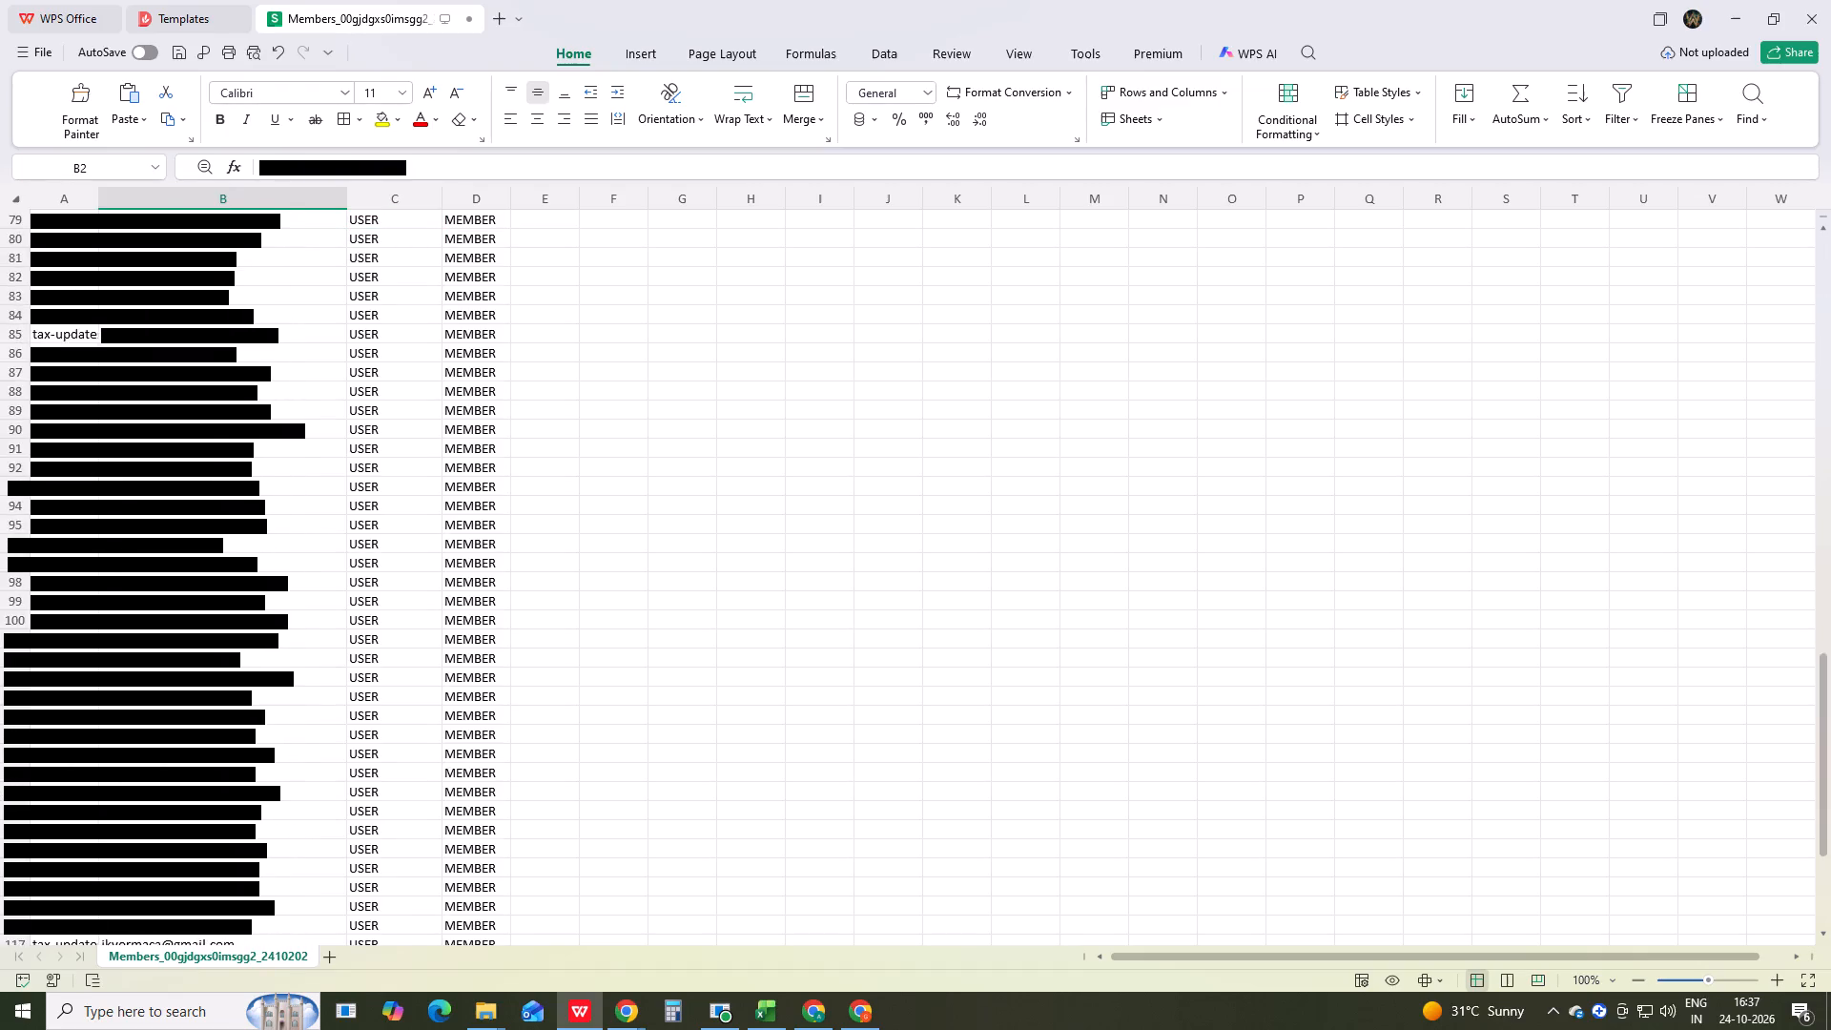
pyautogui.scroll(-10, 300, 846)
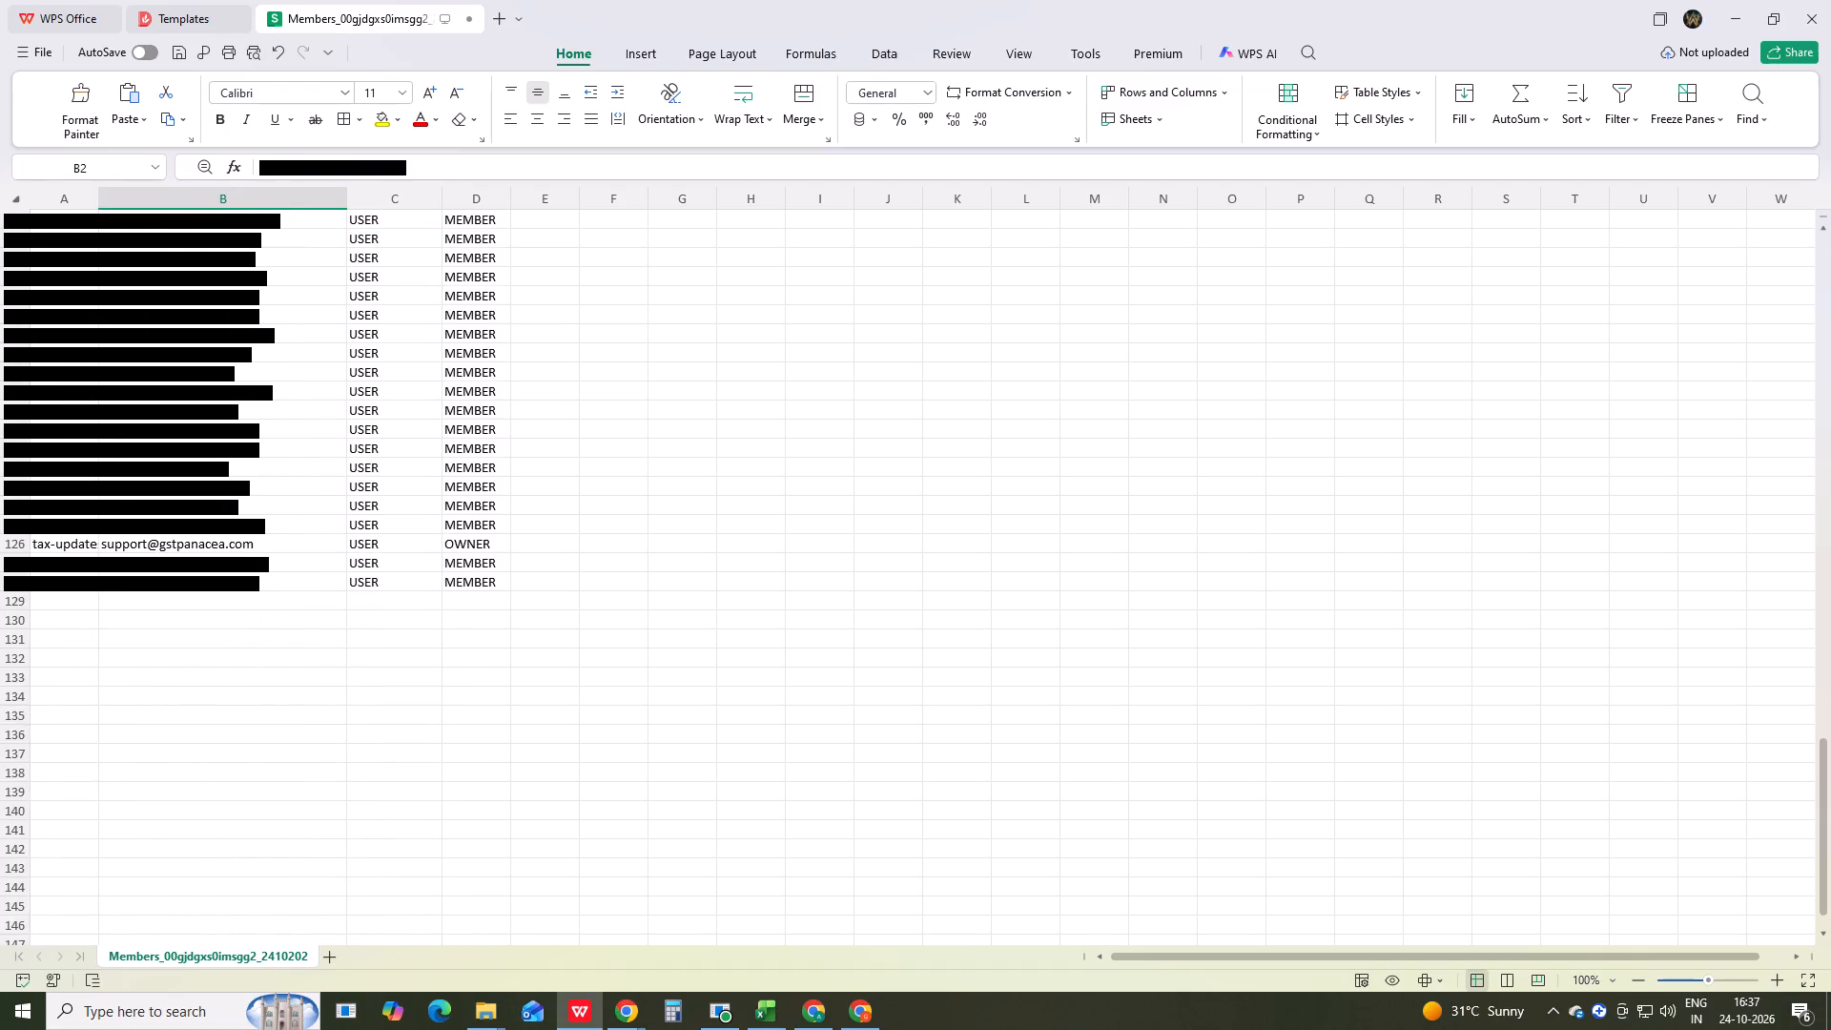
pyautogui.click(238, 688)
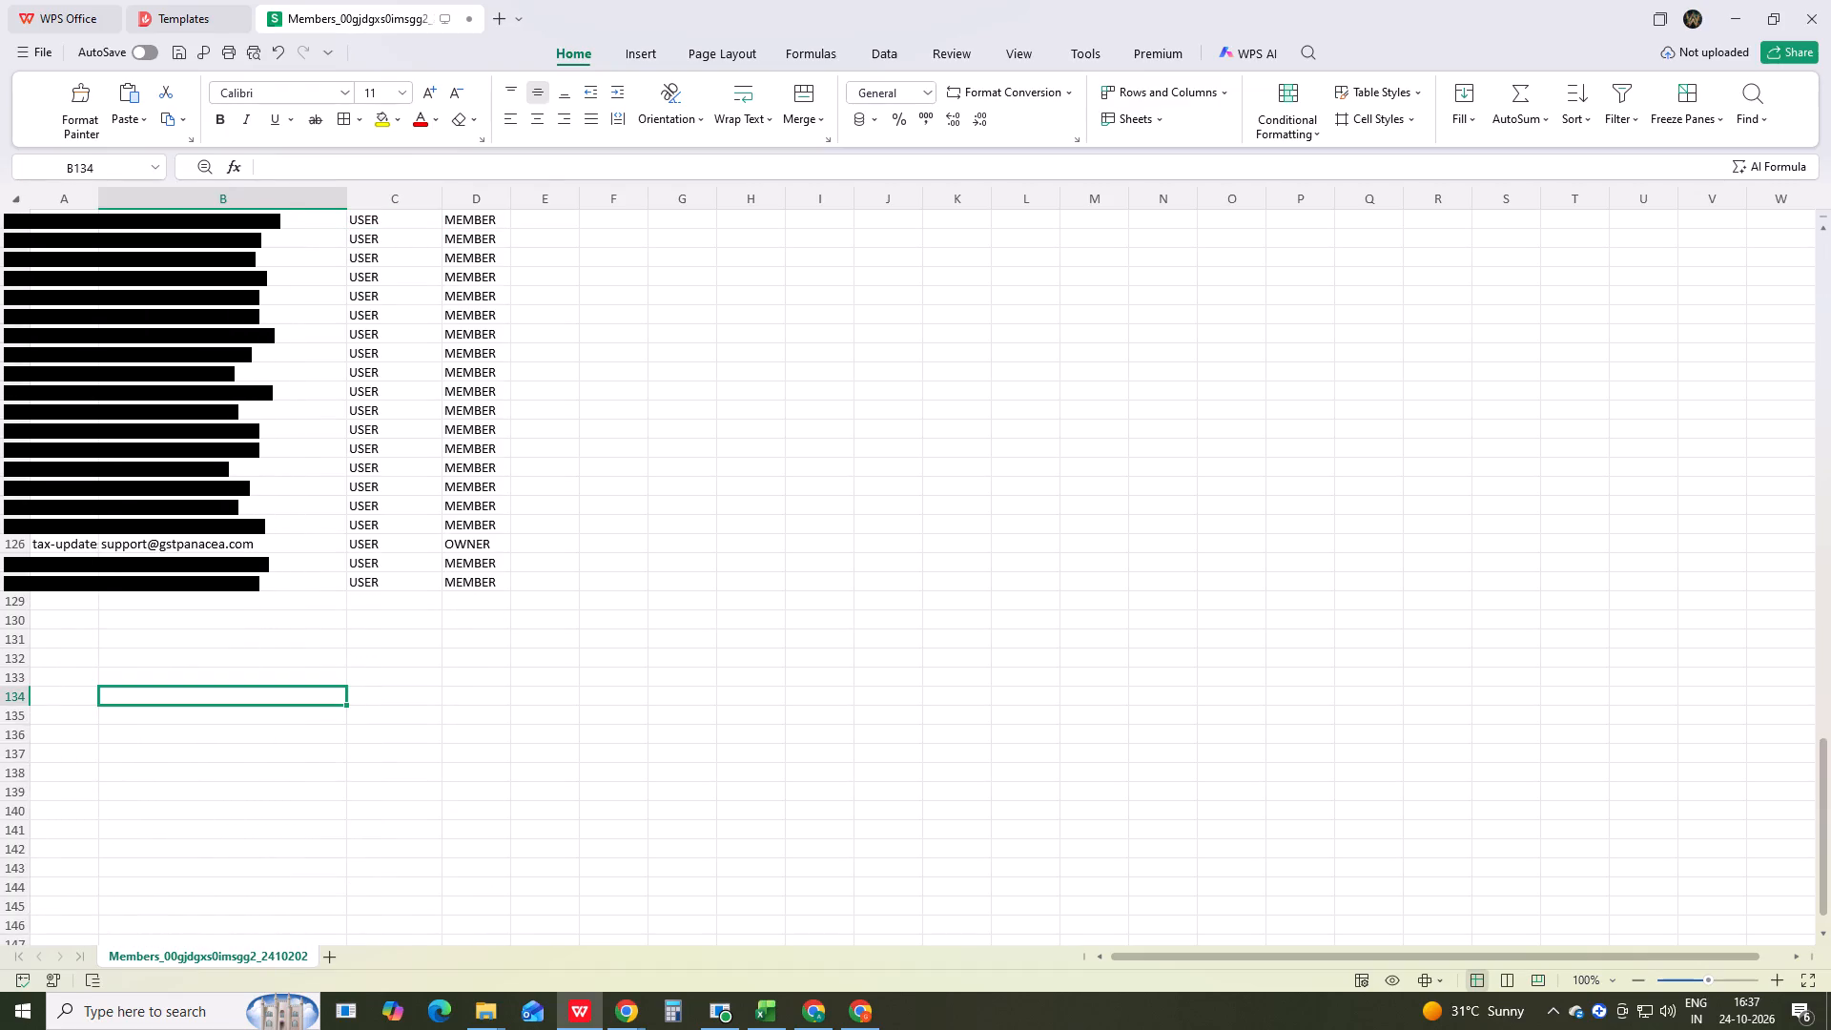
pyautogui.doubleClick(97, 206)
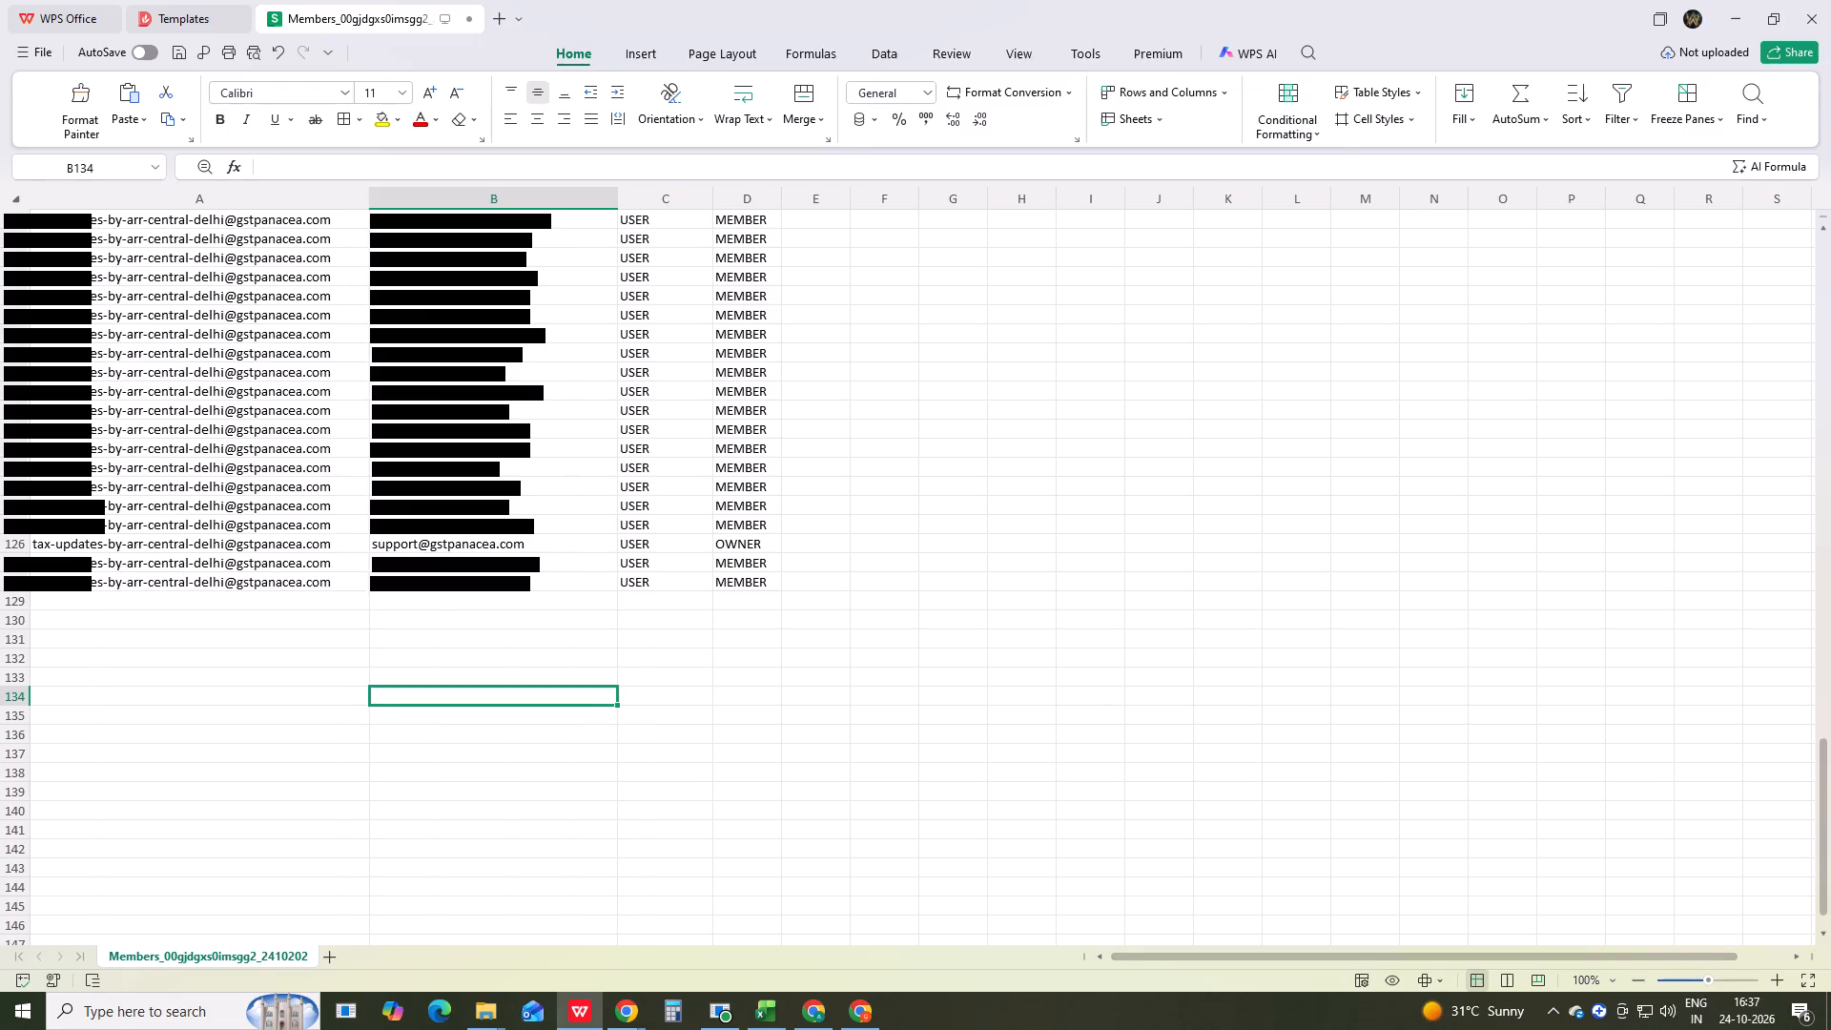
# Clear all entries in the Member Email column from row 2 down to the last member, keeping the header.
pyautogui.moveTo(1821, 844); pyautogui.dragTo(1817, 158)
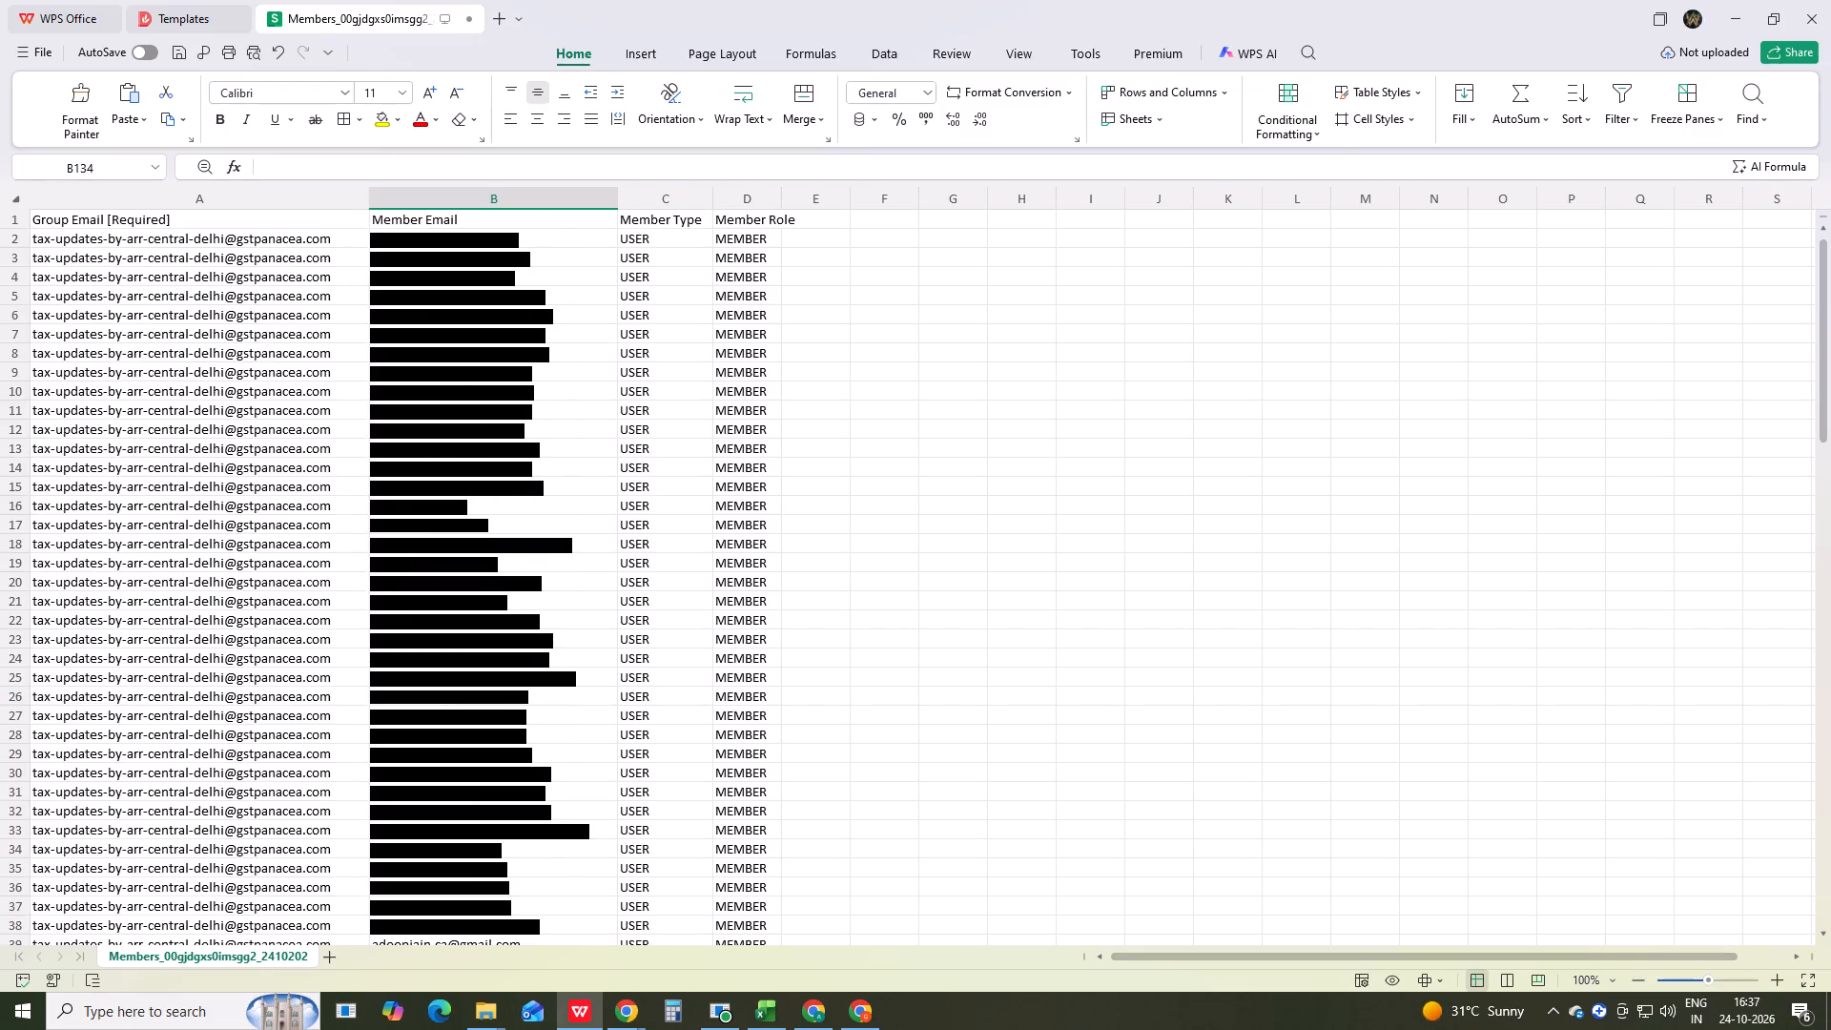
pyautogui.click(393, 237)
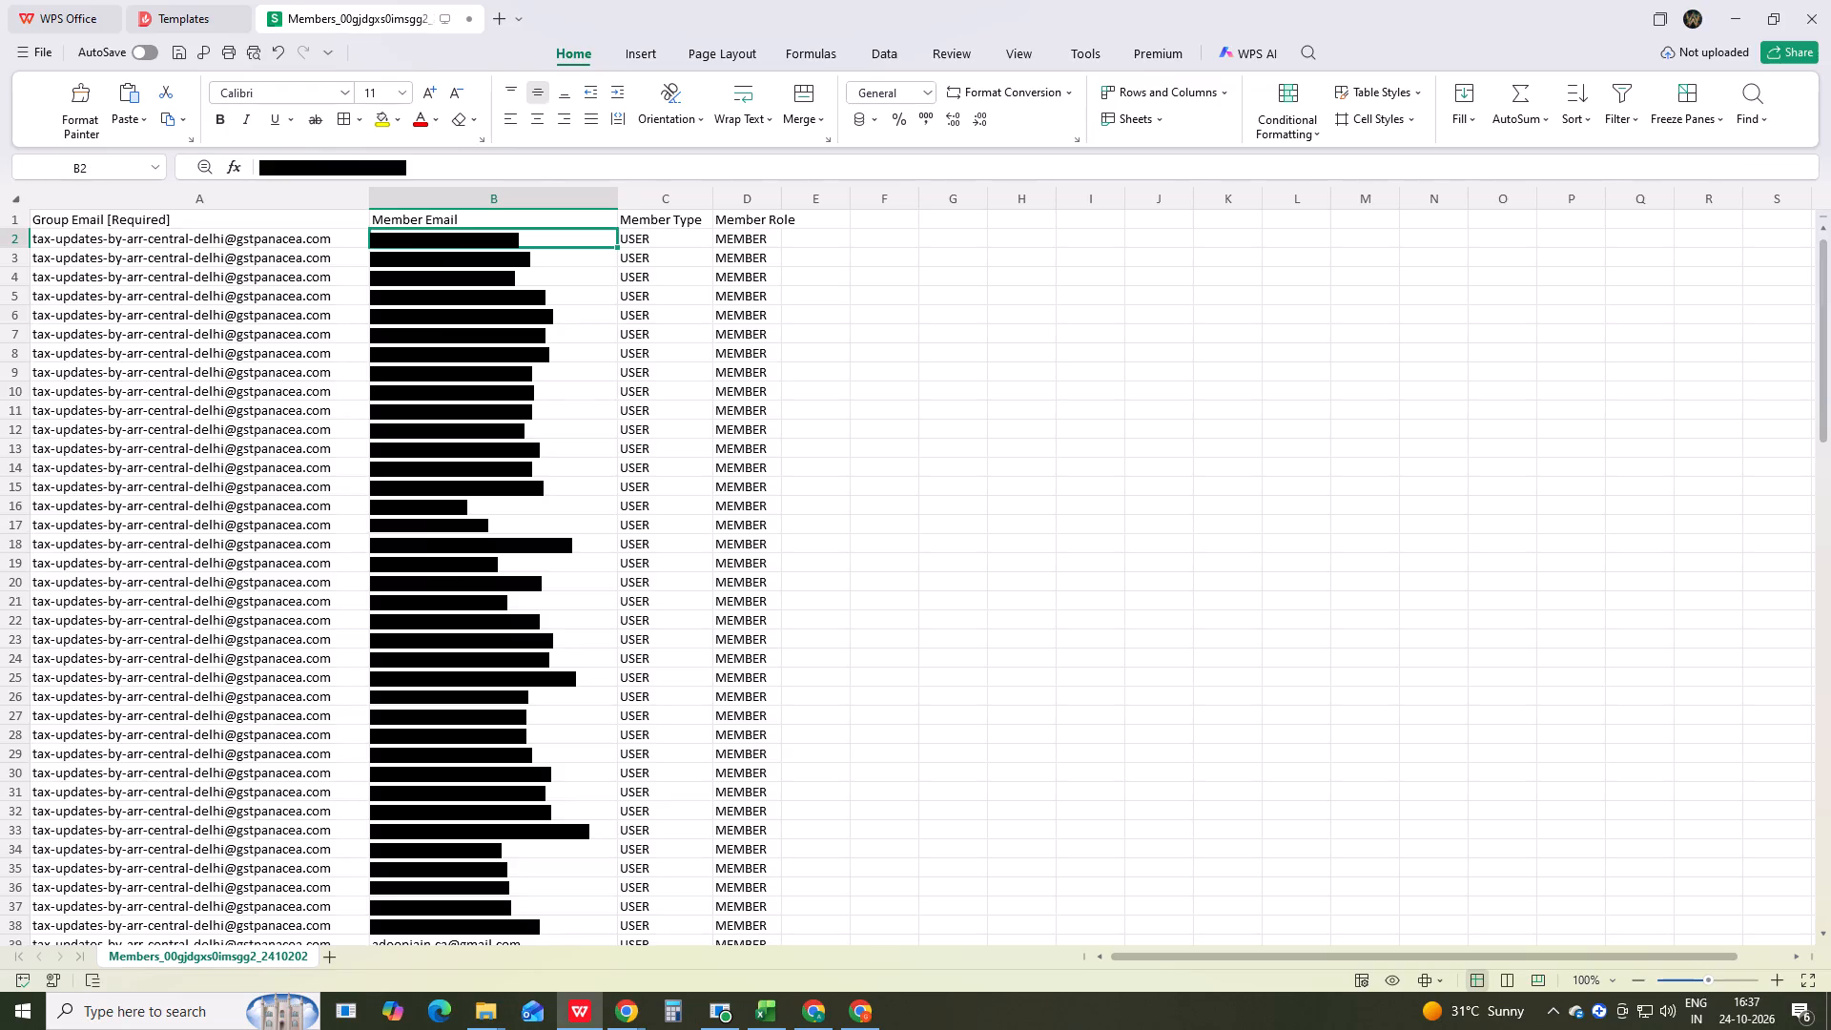
pyautogui.hotkey('ctrl', 'shift', 'Down')
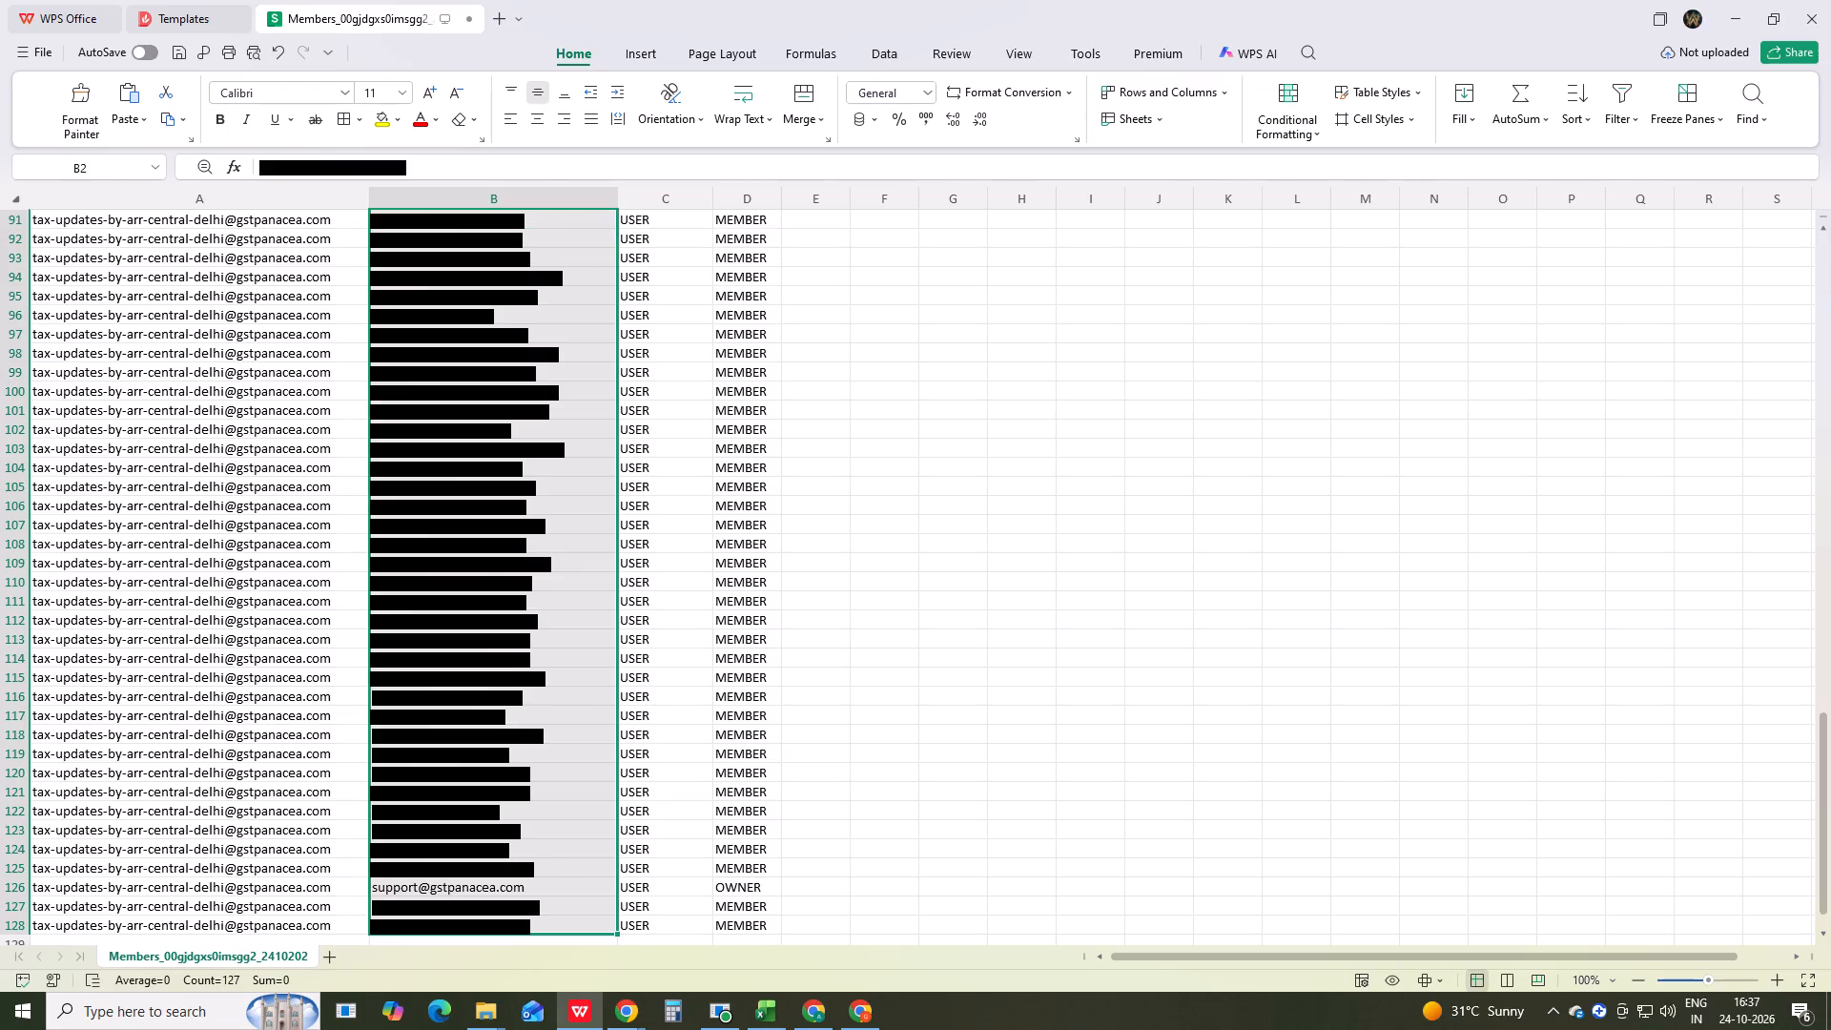
pyautogui.press('Delete')
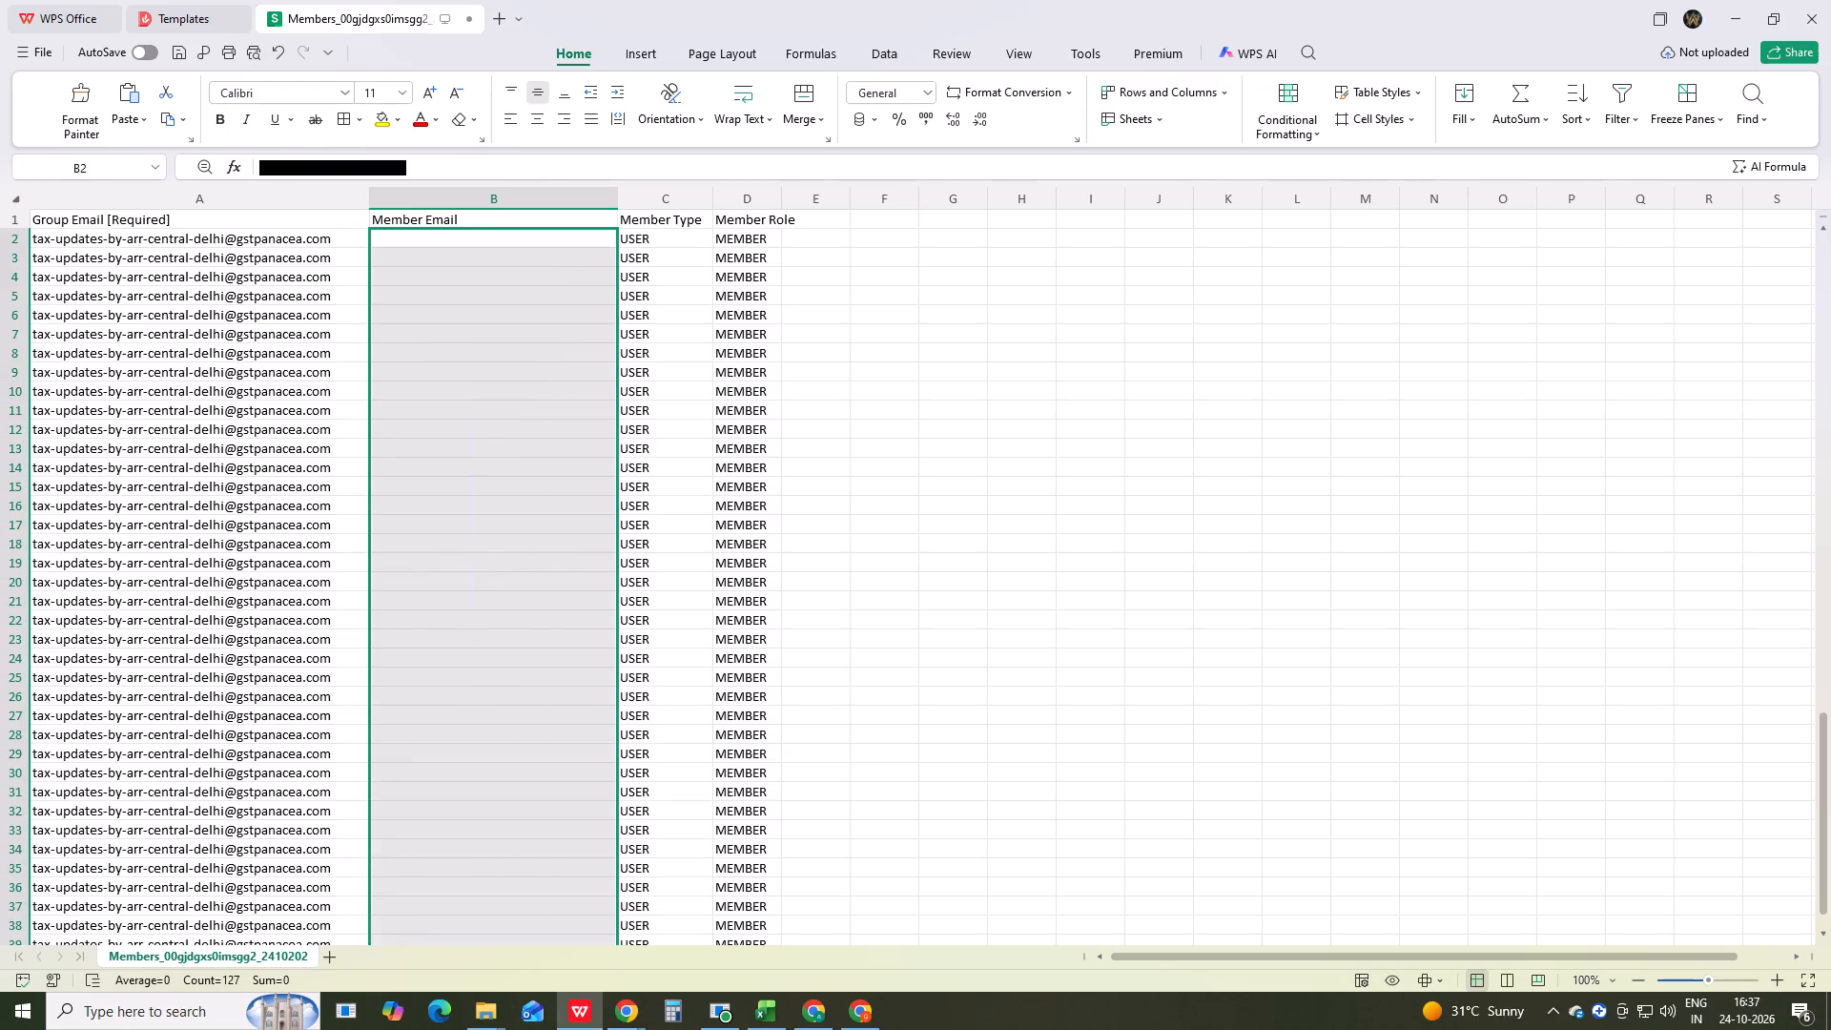
# Fill the group email address in column A down from row 128 to row 132.
pyautogui.click(393, 237)
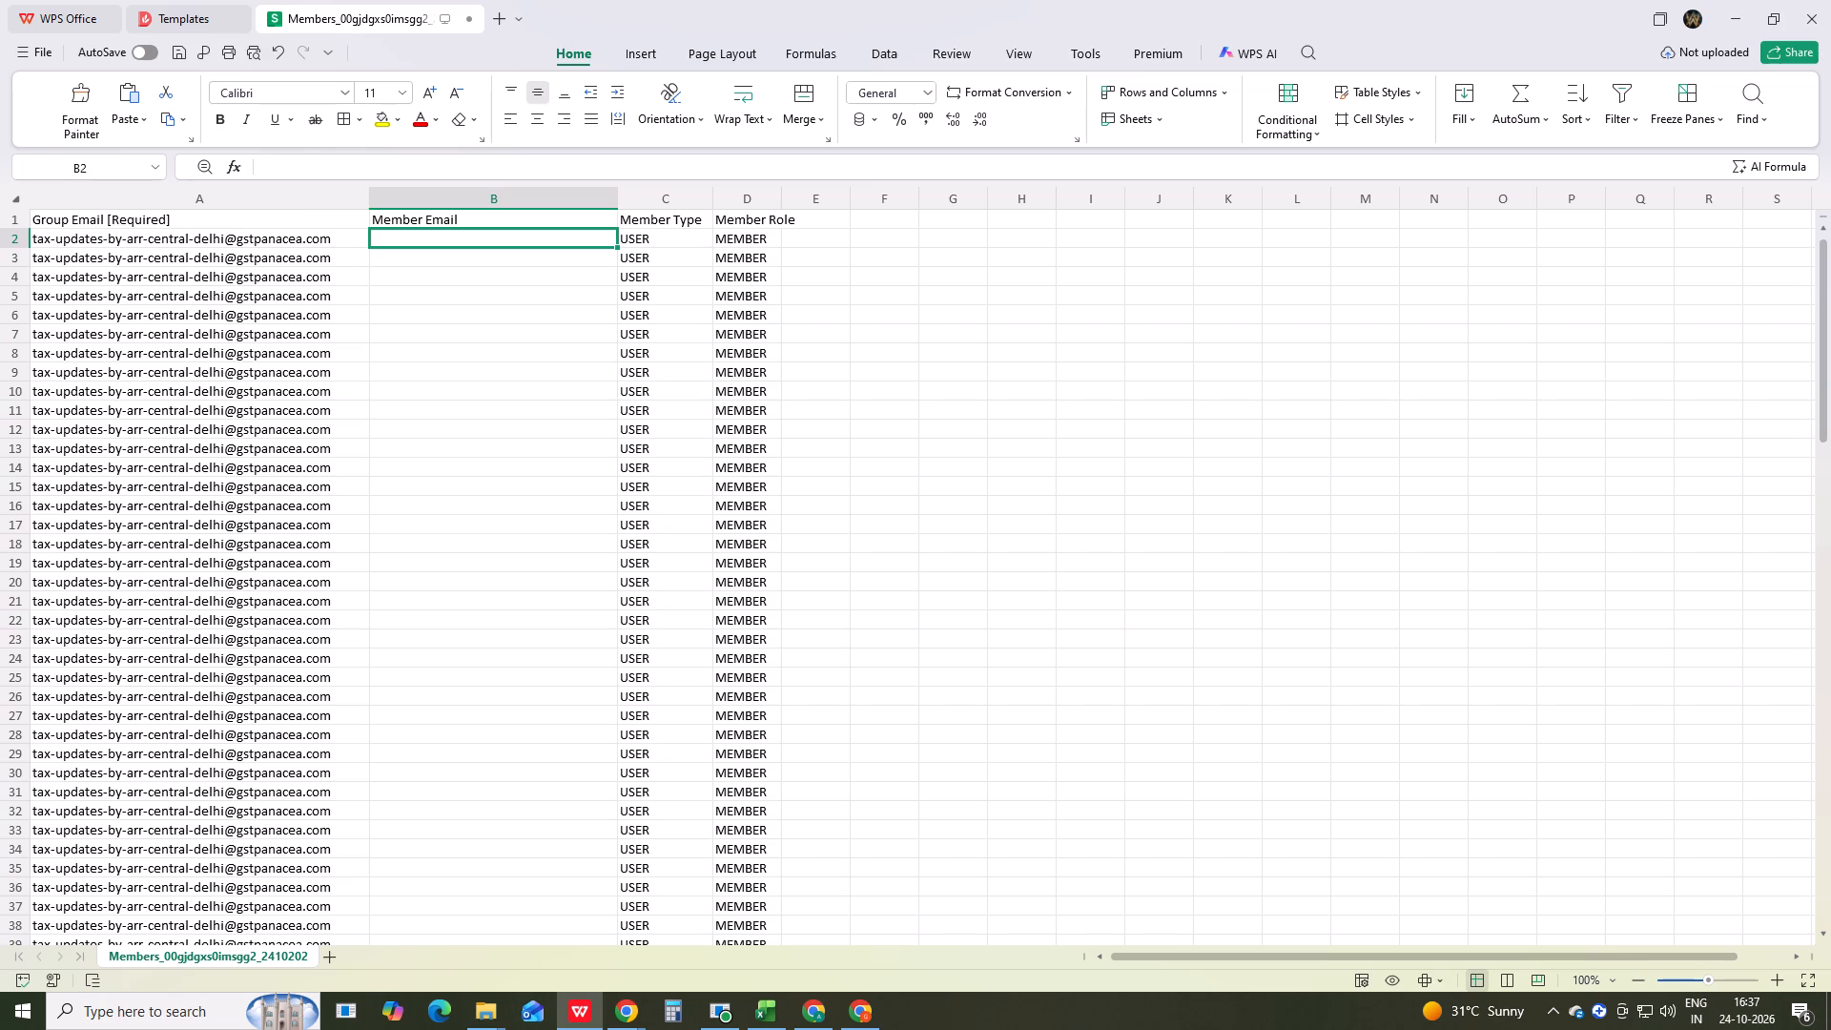
pyautogui.scroll(-9, 404, 343)
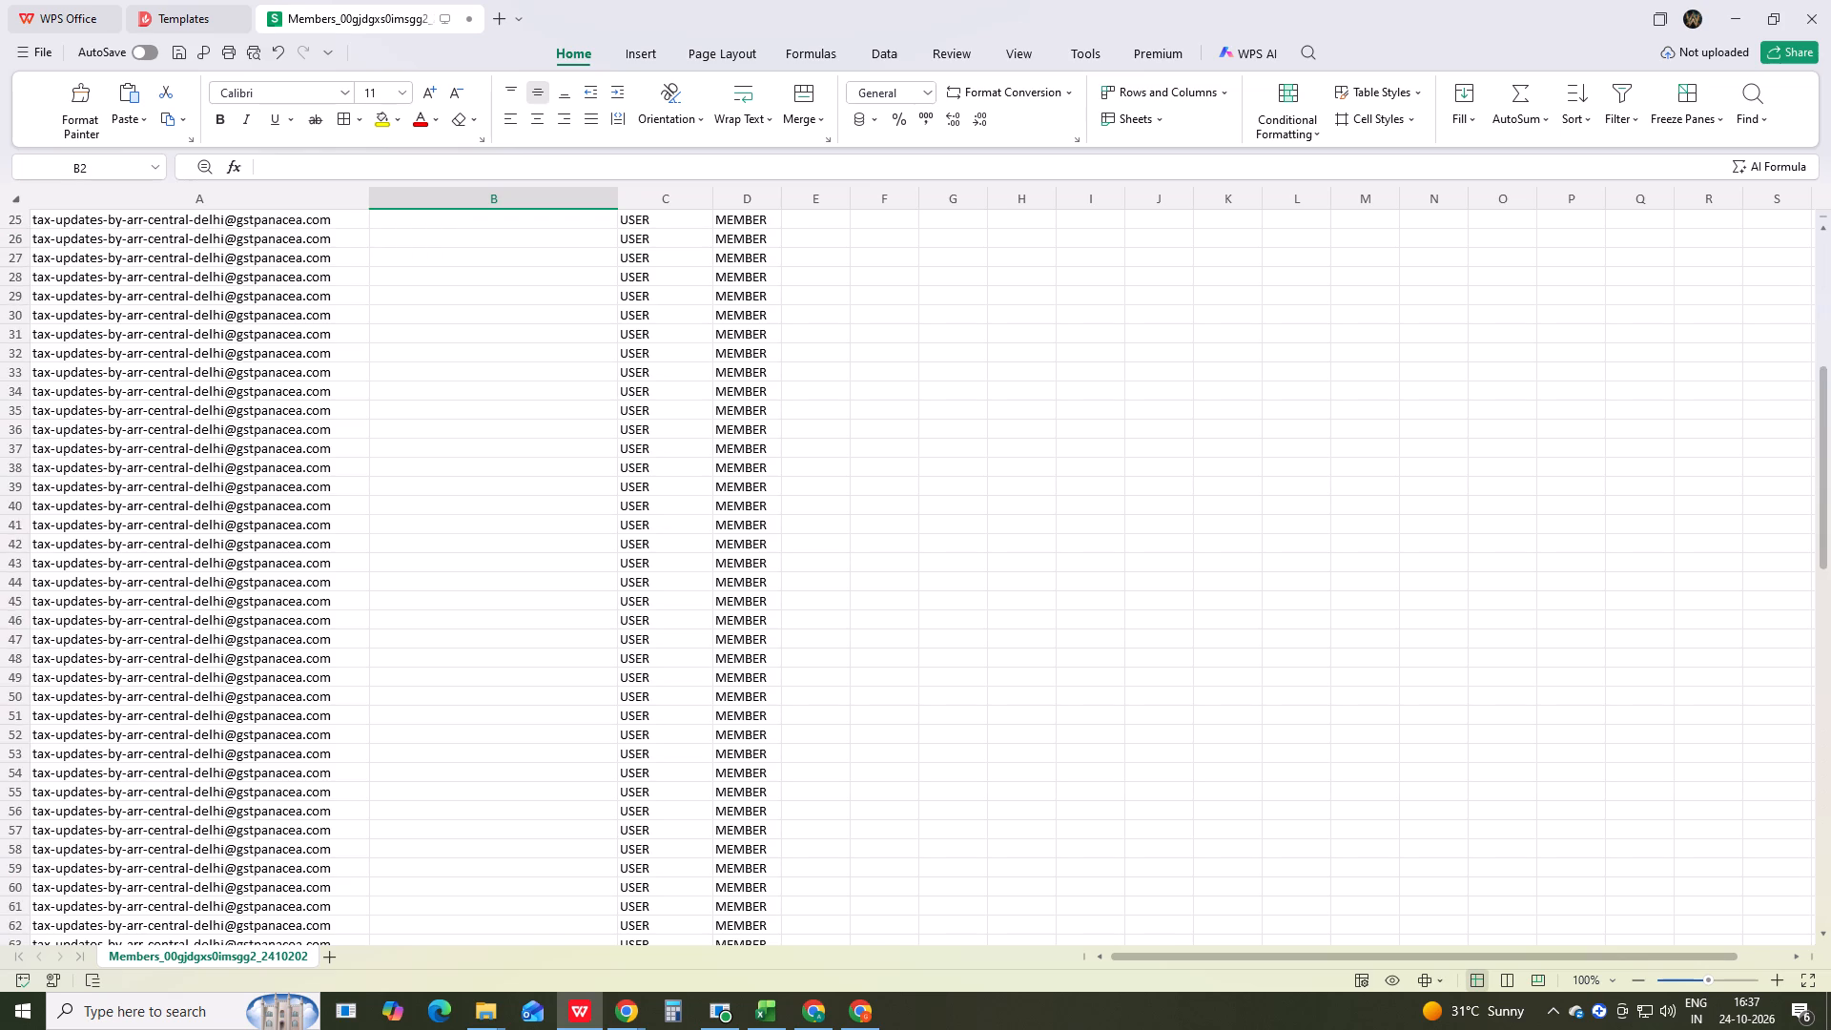
pyautogui.scroll(-20, 422, 427)
pyautogui.scroll(-16, 422, 427)
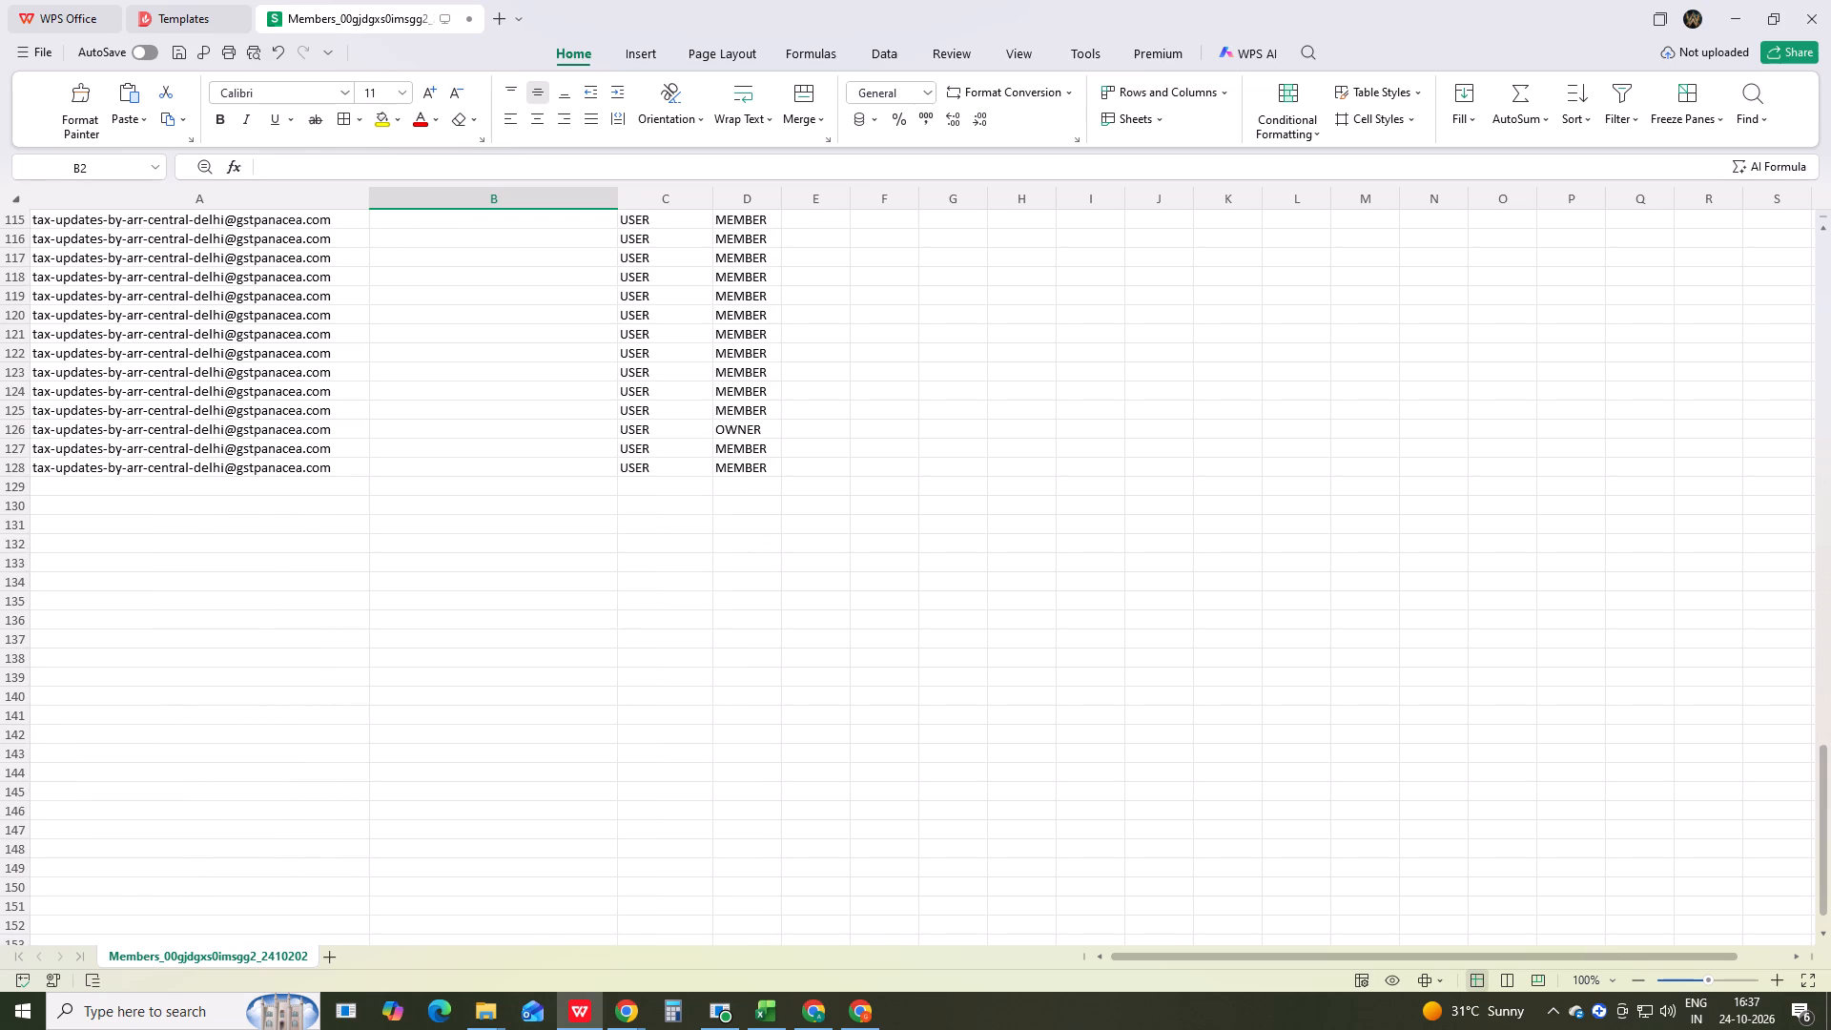
pyautogui.click(169, 462)
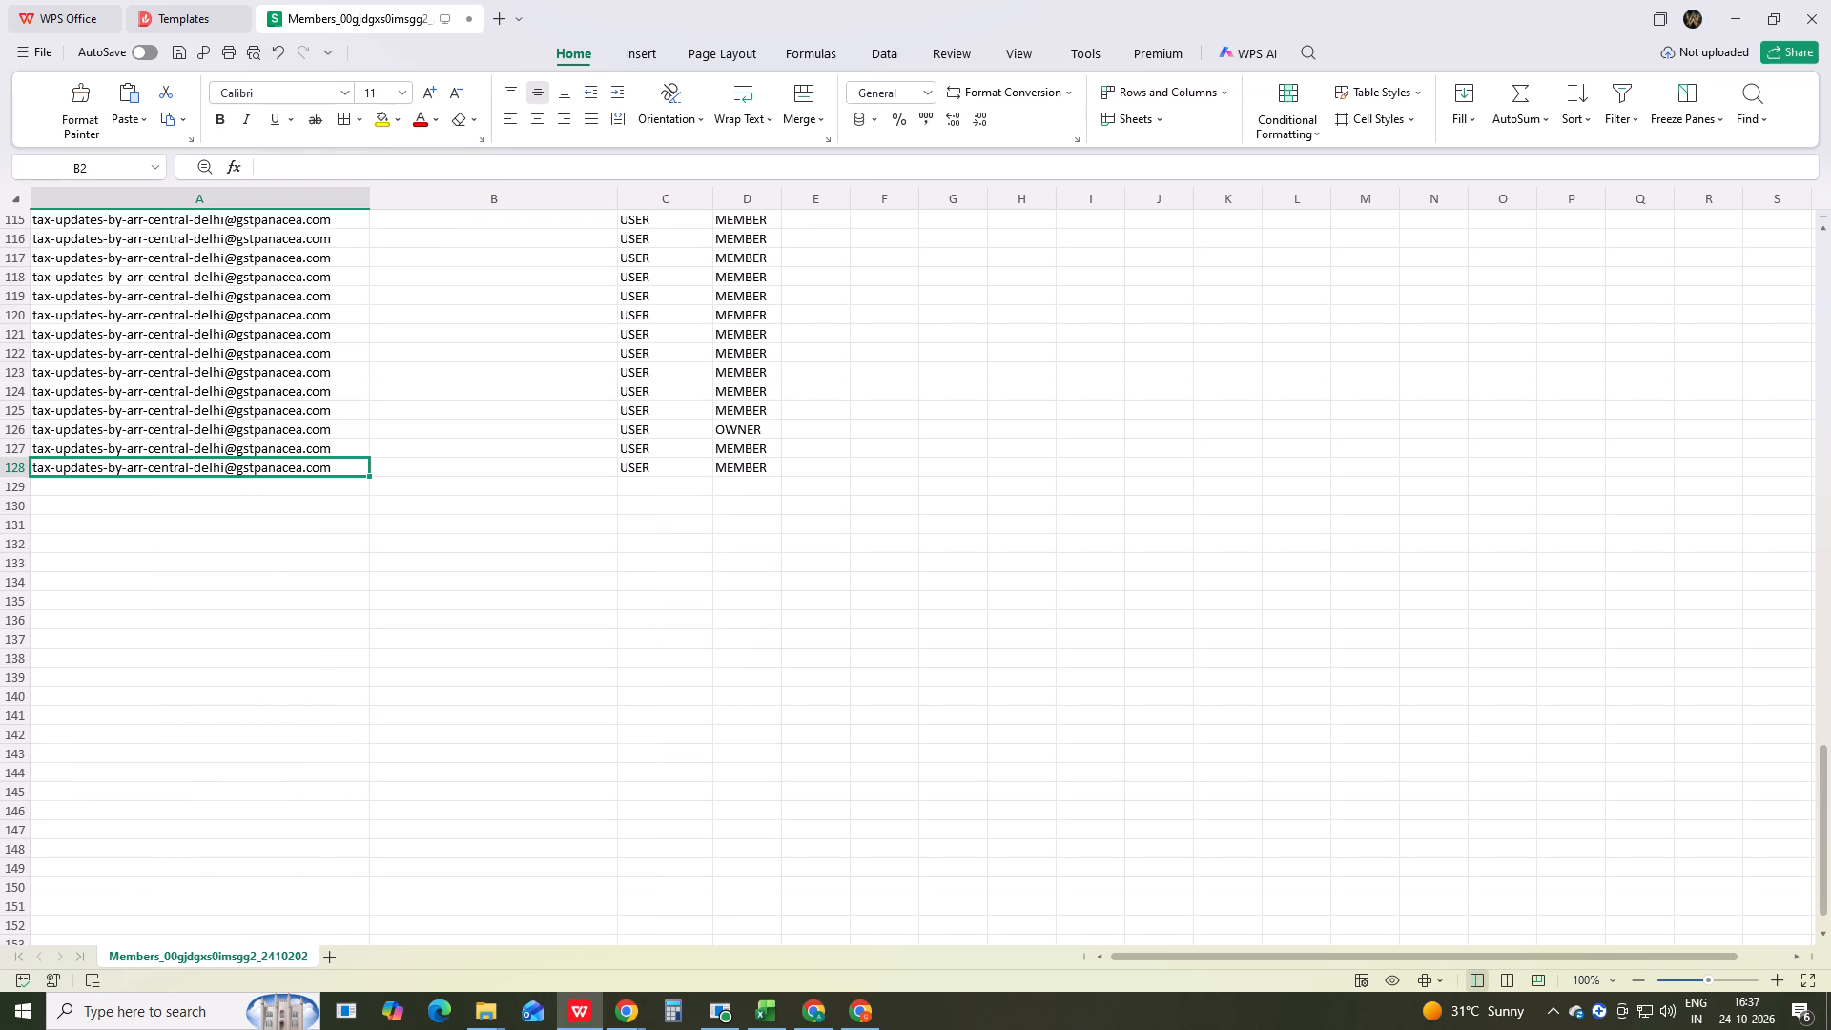
pyautogui.moveTo(370, 474); pyautogui.dragTo(370, 554)
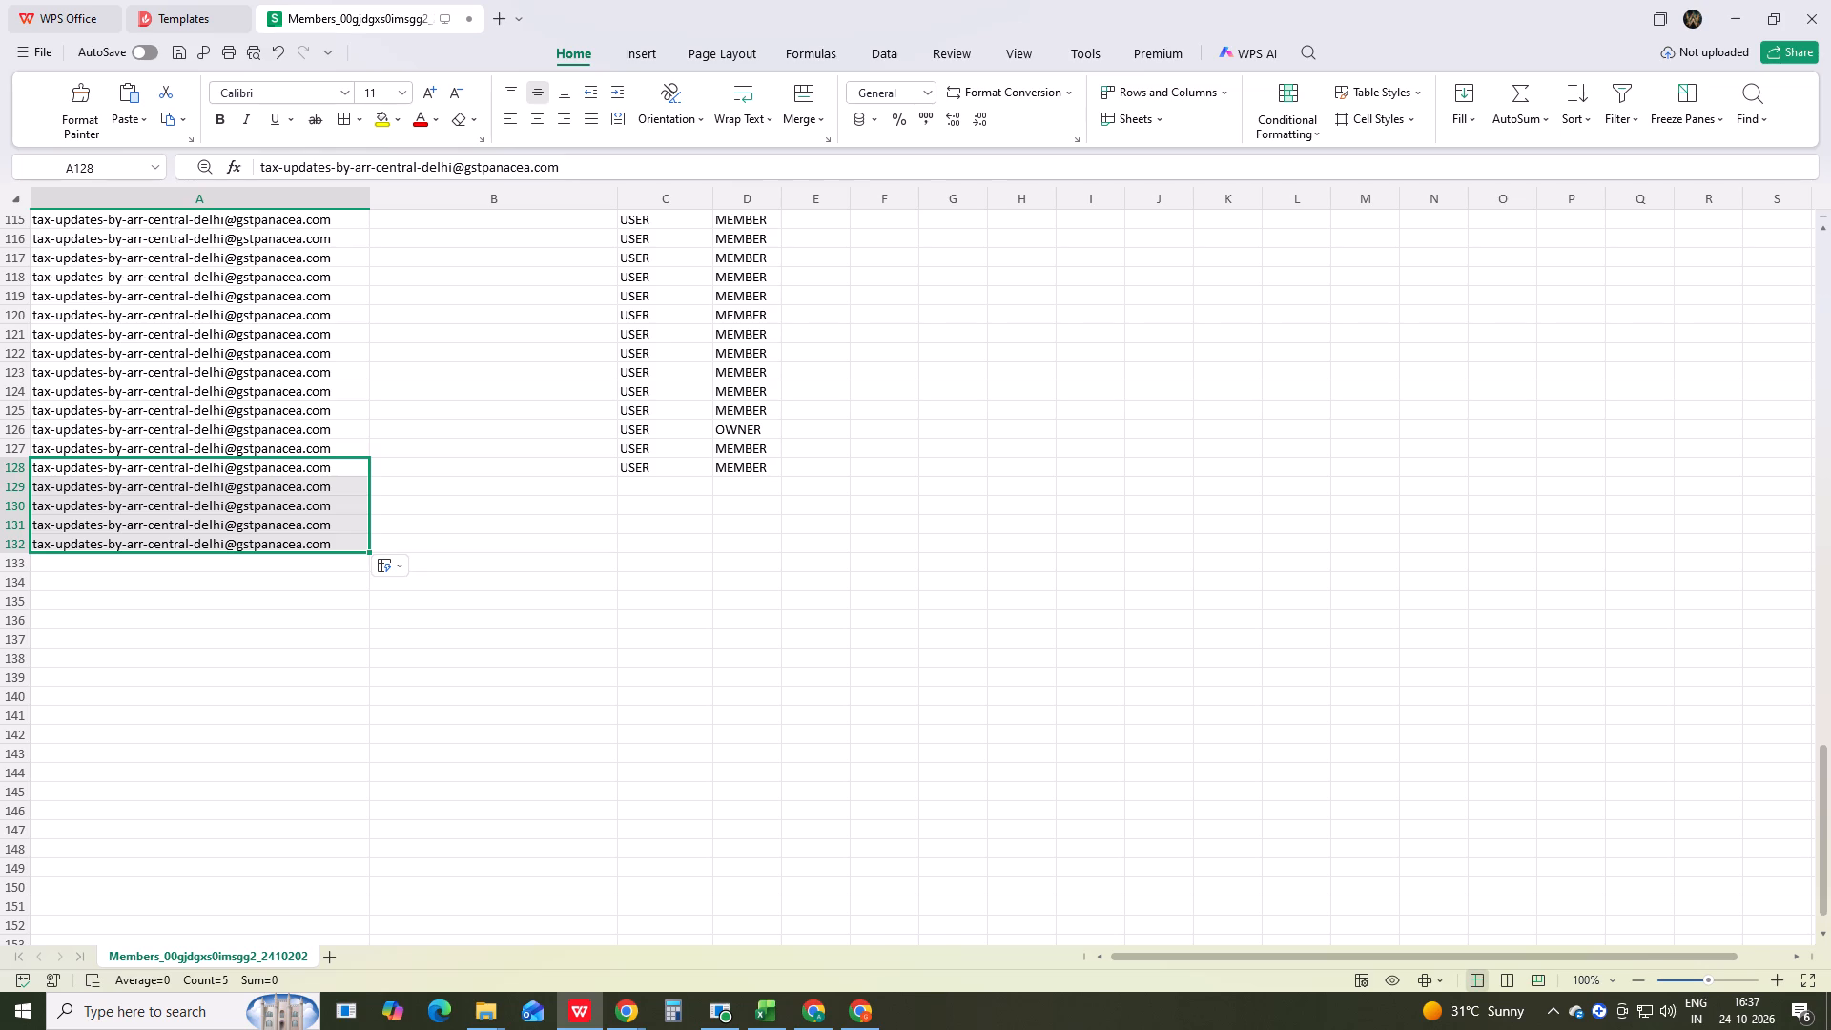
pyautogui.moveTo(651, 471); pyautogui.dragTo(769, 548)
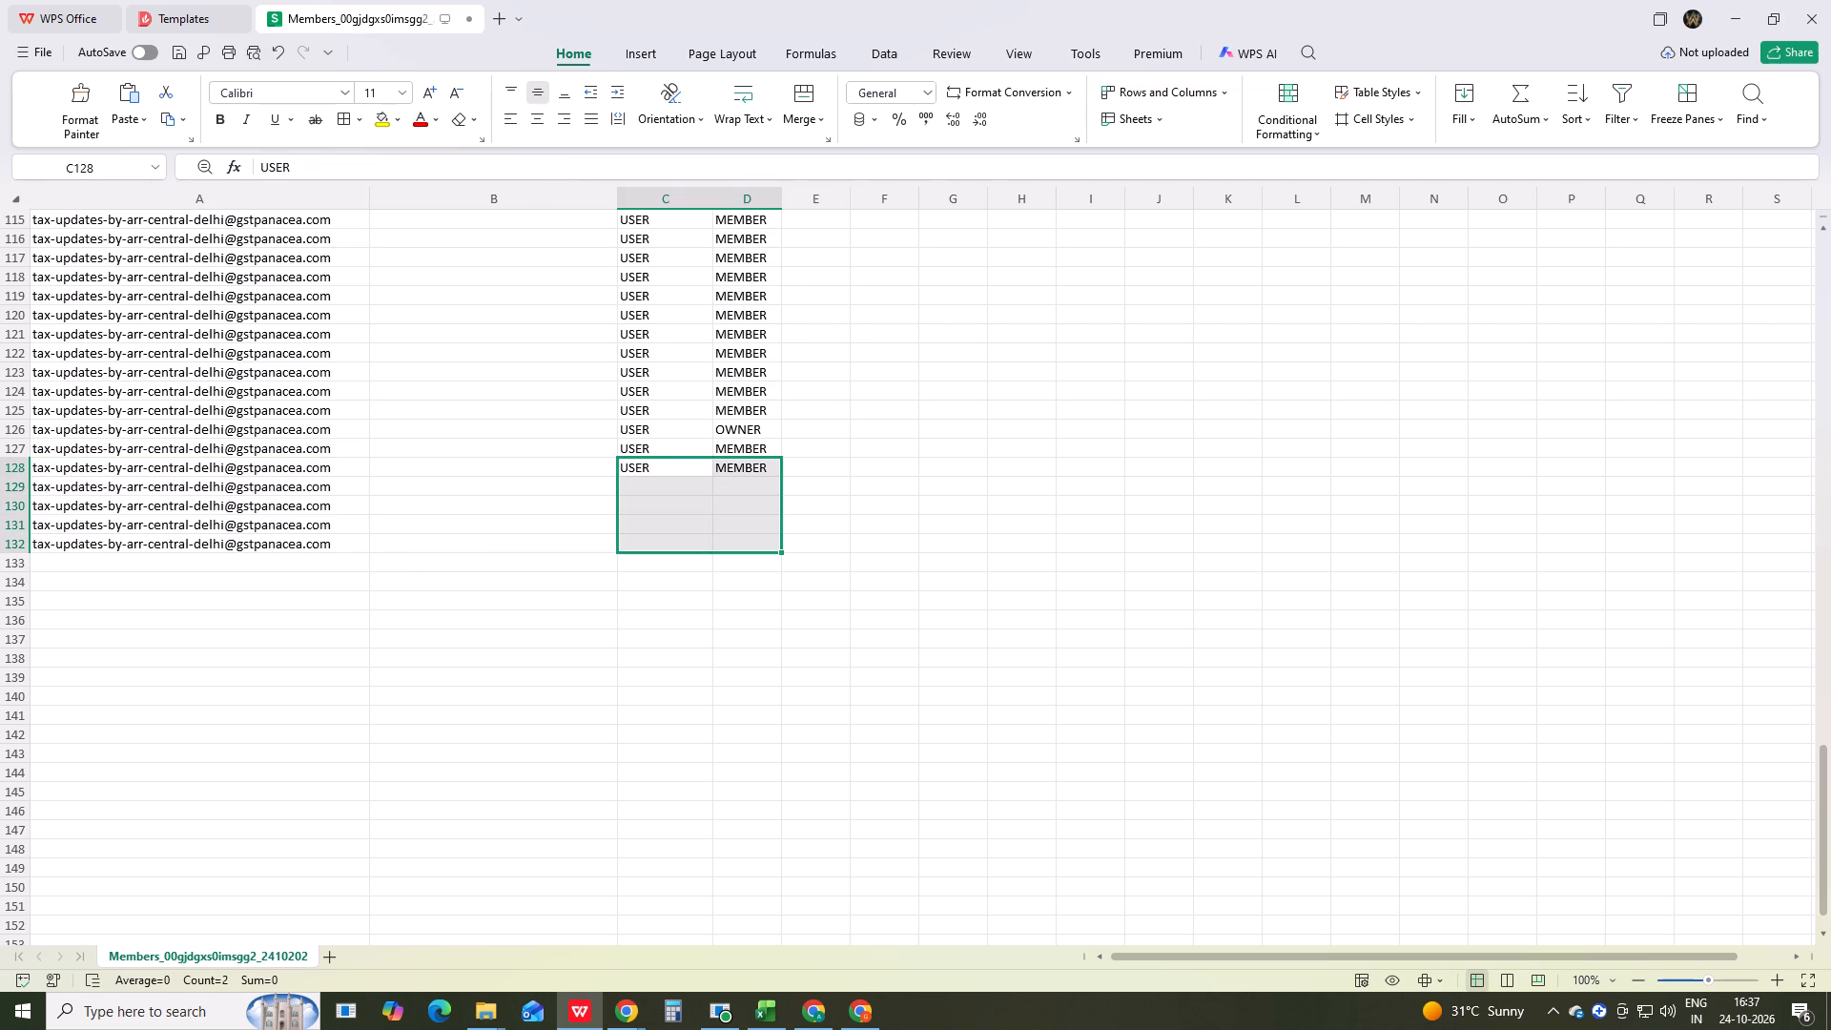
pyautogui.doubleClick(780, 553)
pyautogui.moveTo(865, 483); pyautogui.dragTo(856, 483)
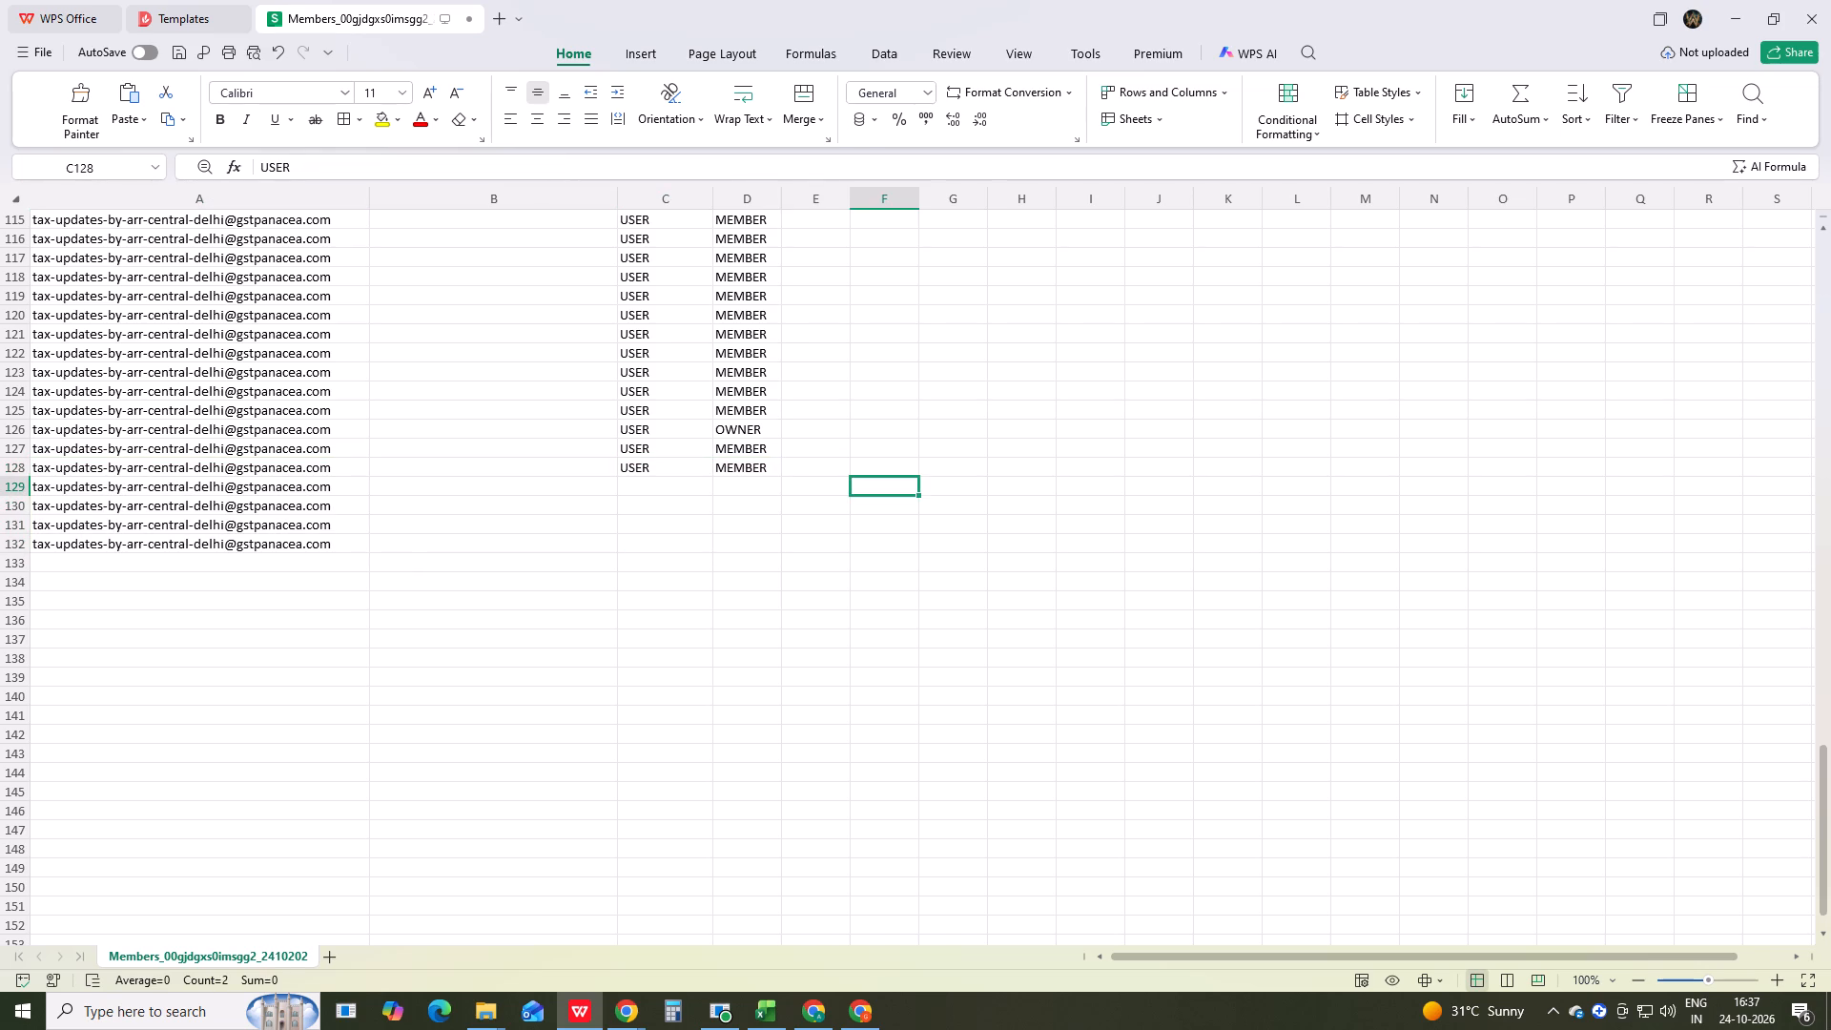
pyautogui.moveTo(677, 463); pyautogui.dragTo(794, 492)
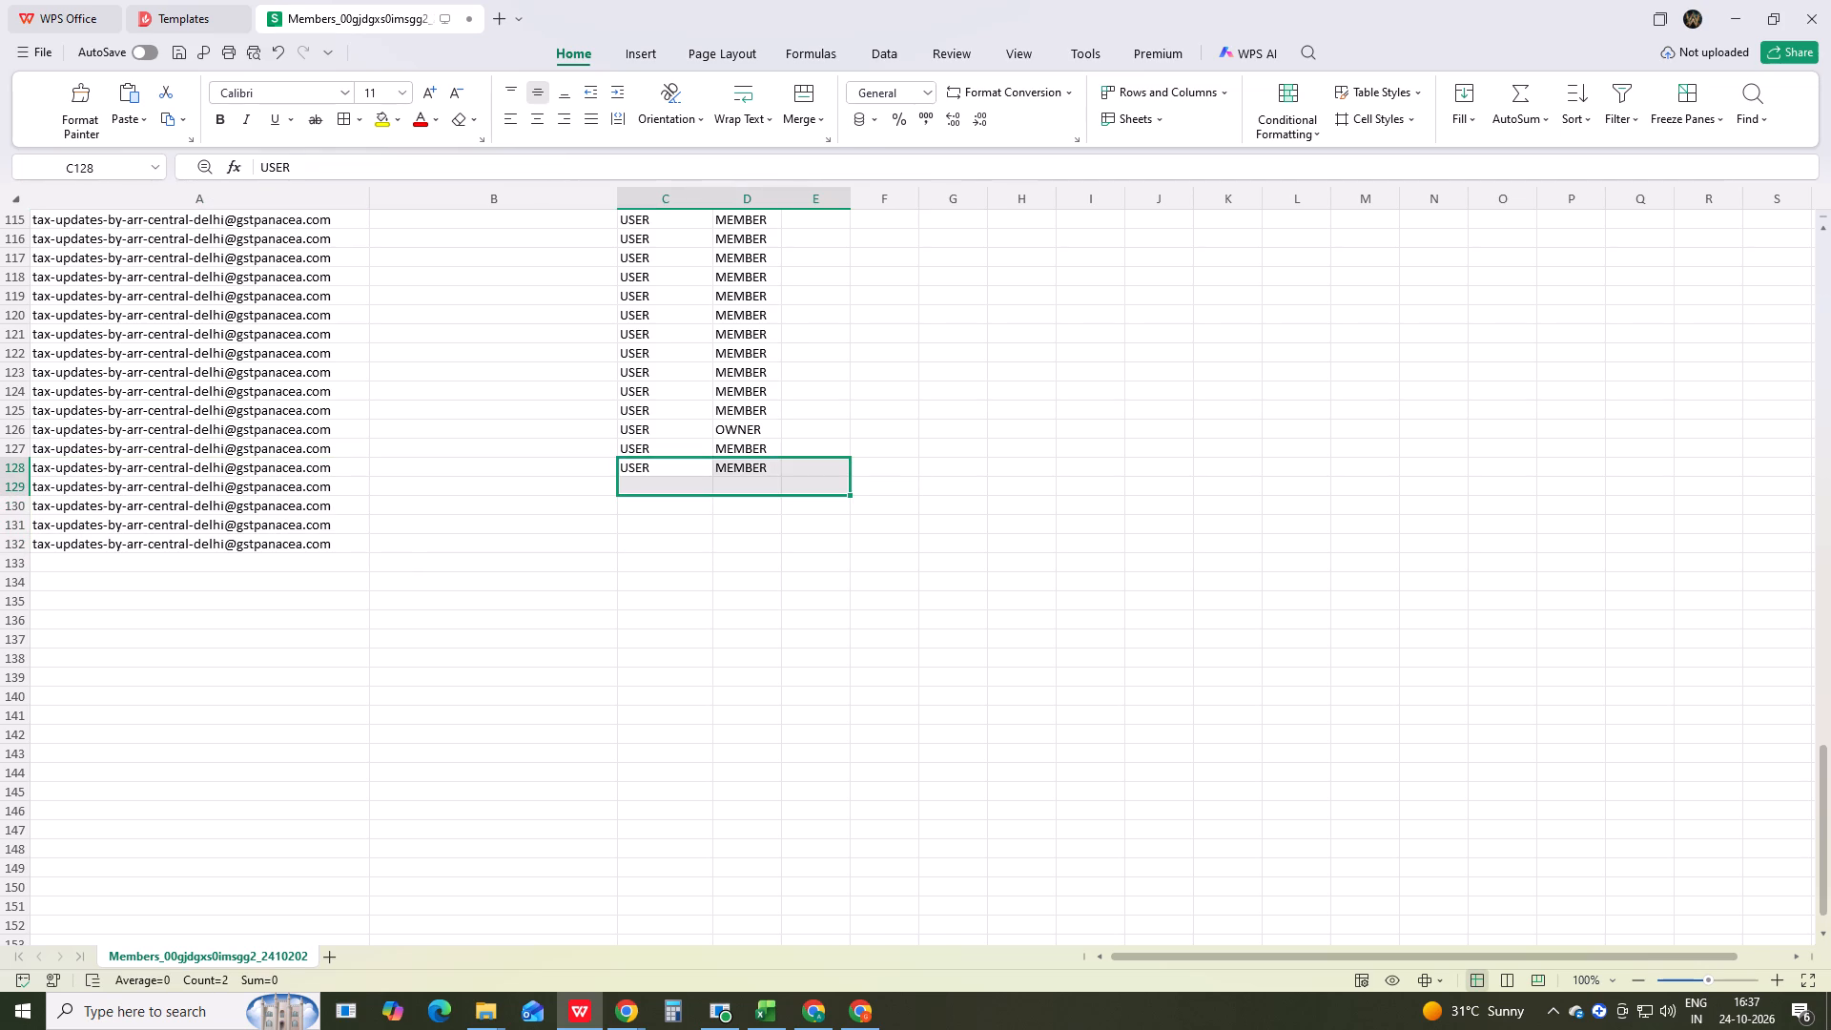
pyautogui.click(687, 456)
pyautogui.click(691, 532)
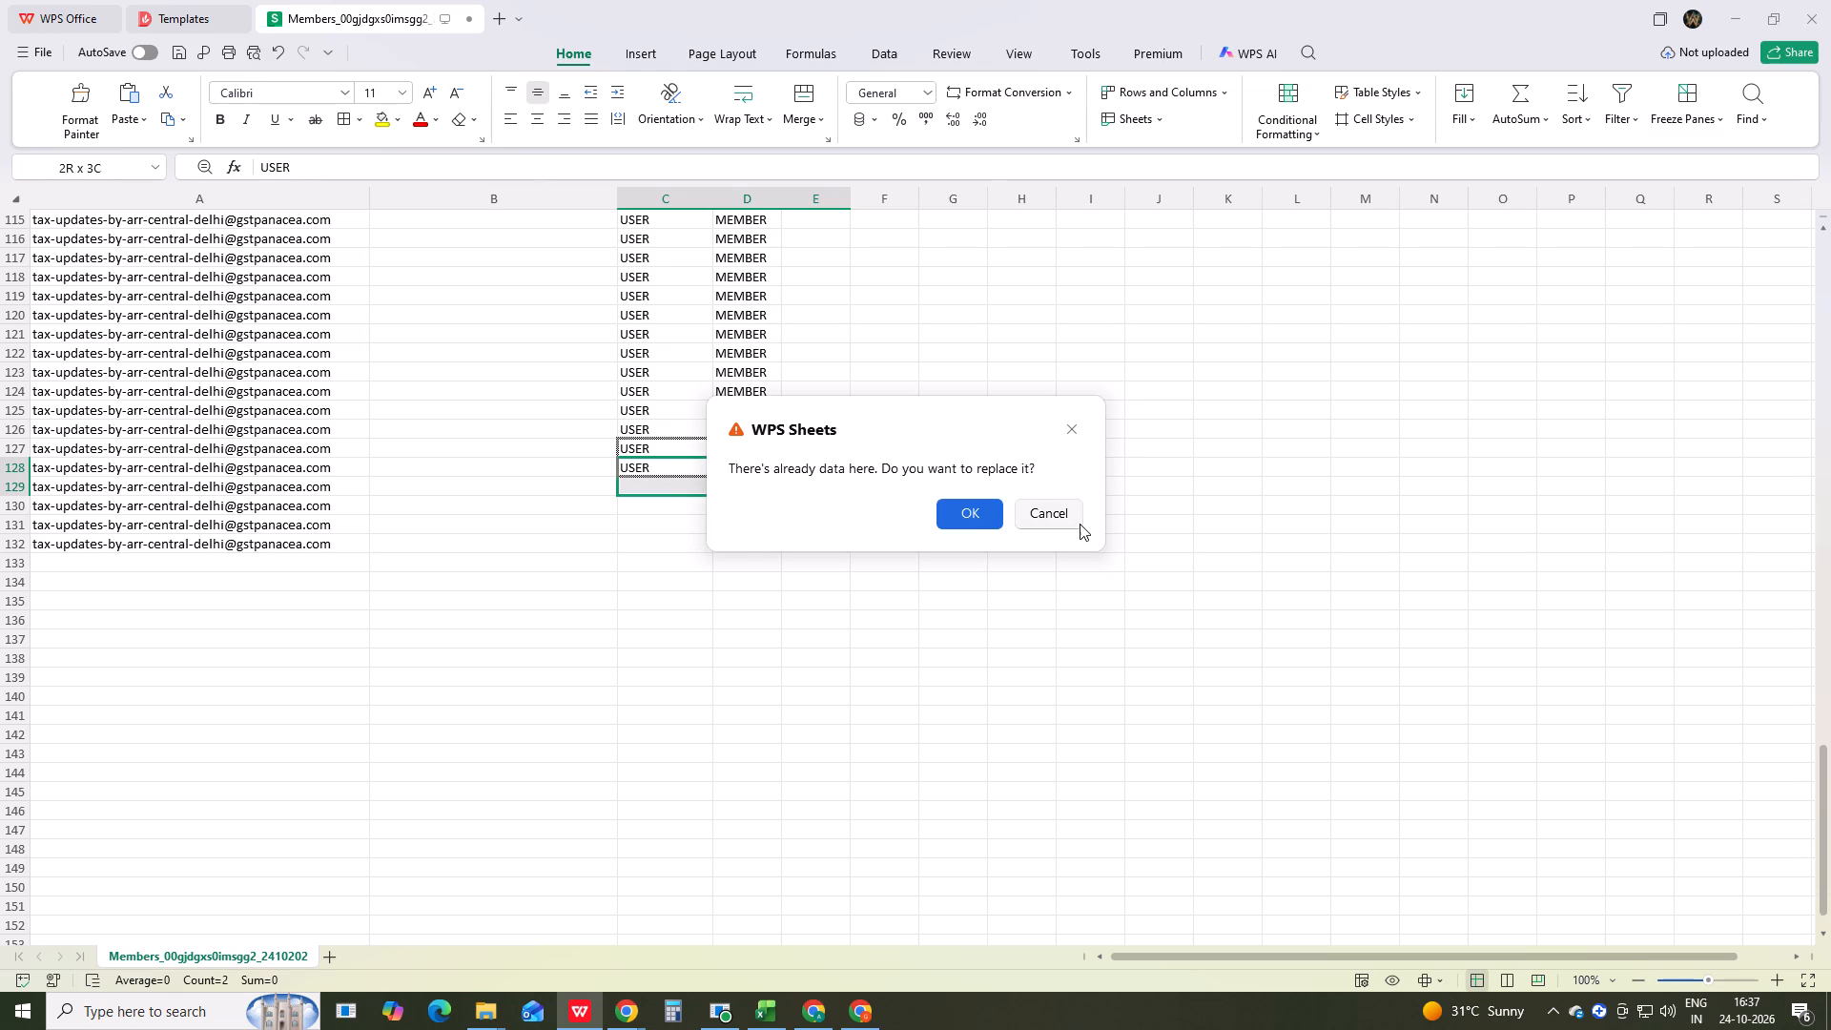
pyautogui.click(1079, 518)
# Fill USER and MEMBER in columns C and D down from row 128 to row 132.
pyautogui.click(767, 461)
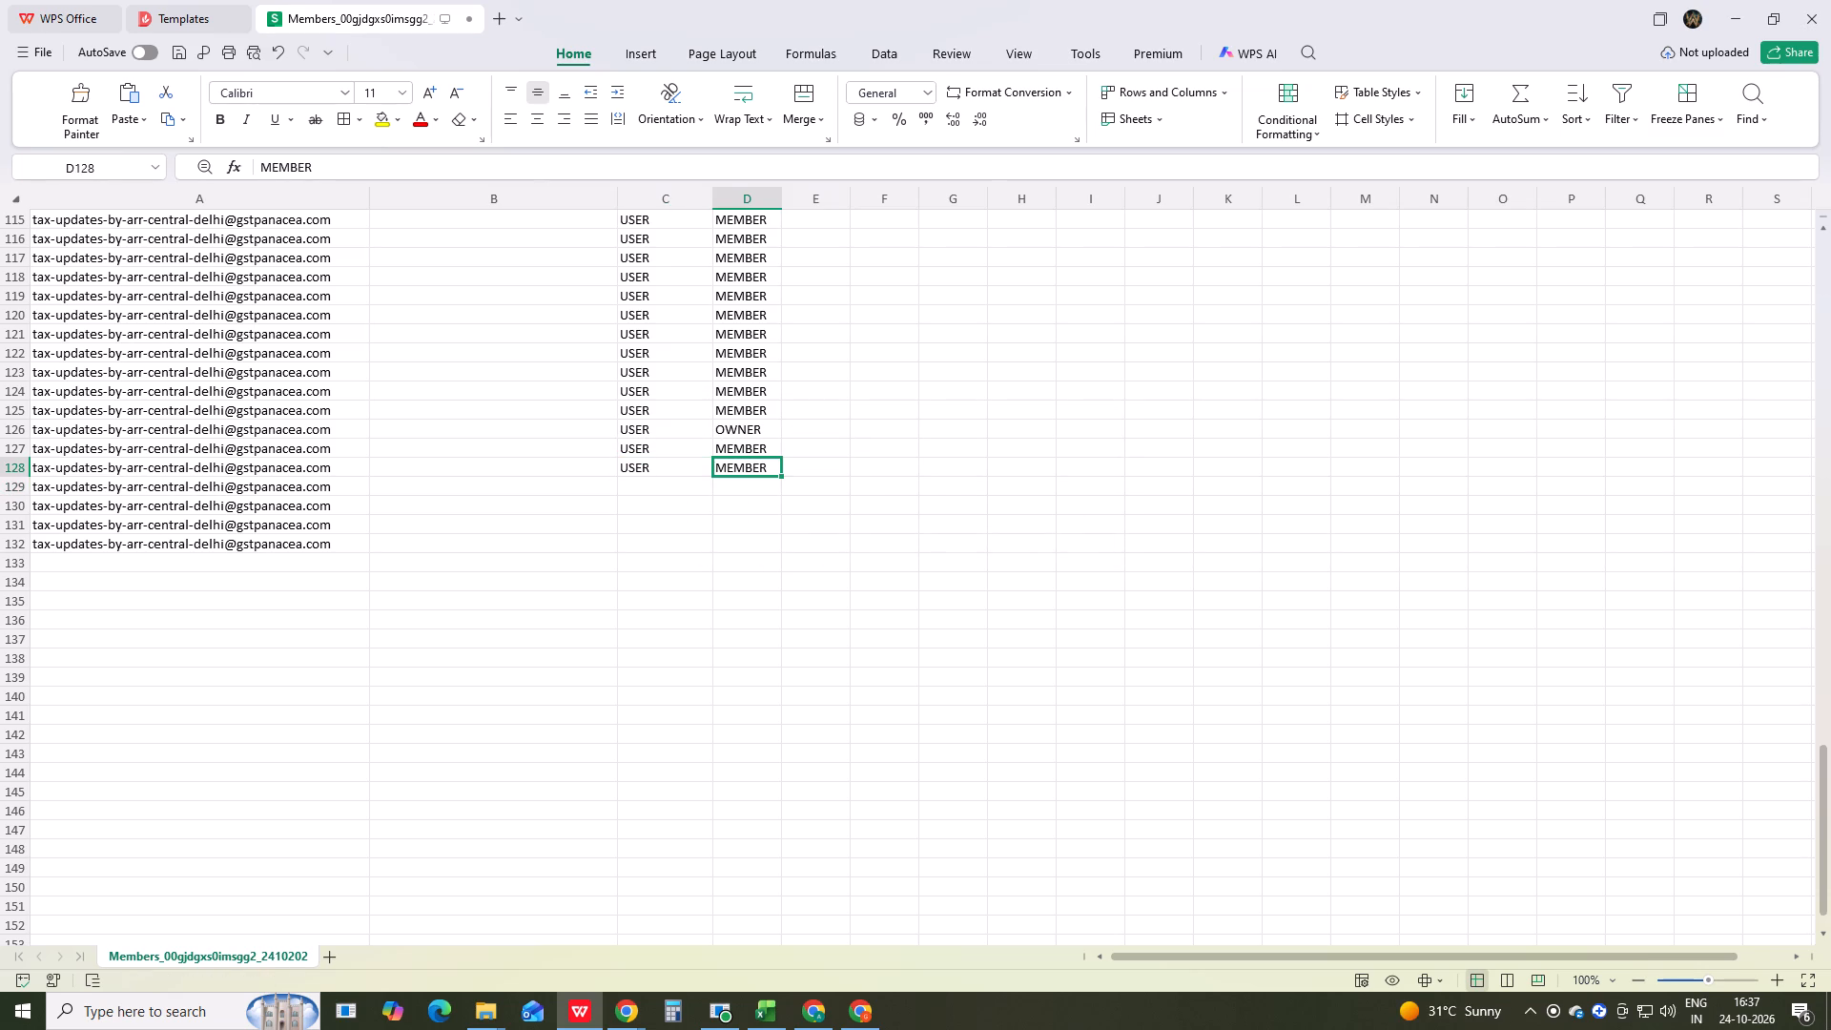
pyautogui.moveTo(634, 476); pyautogui.dragTo(726, 476)
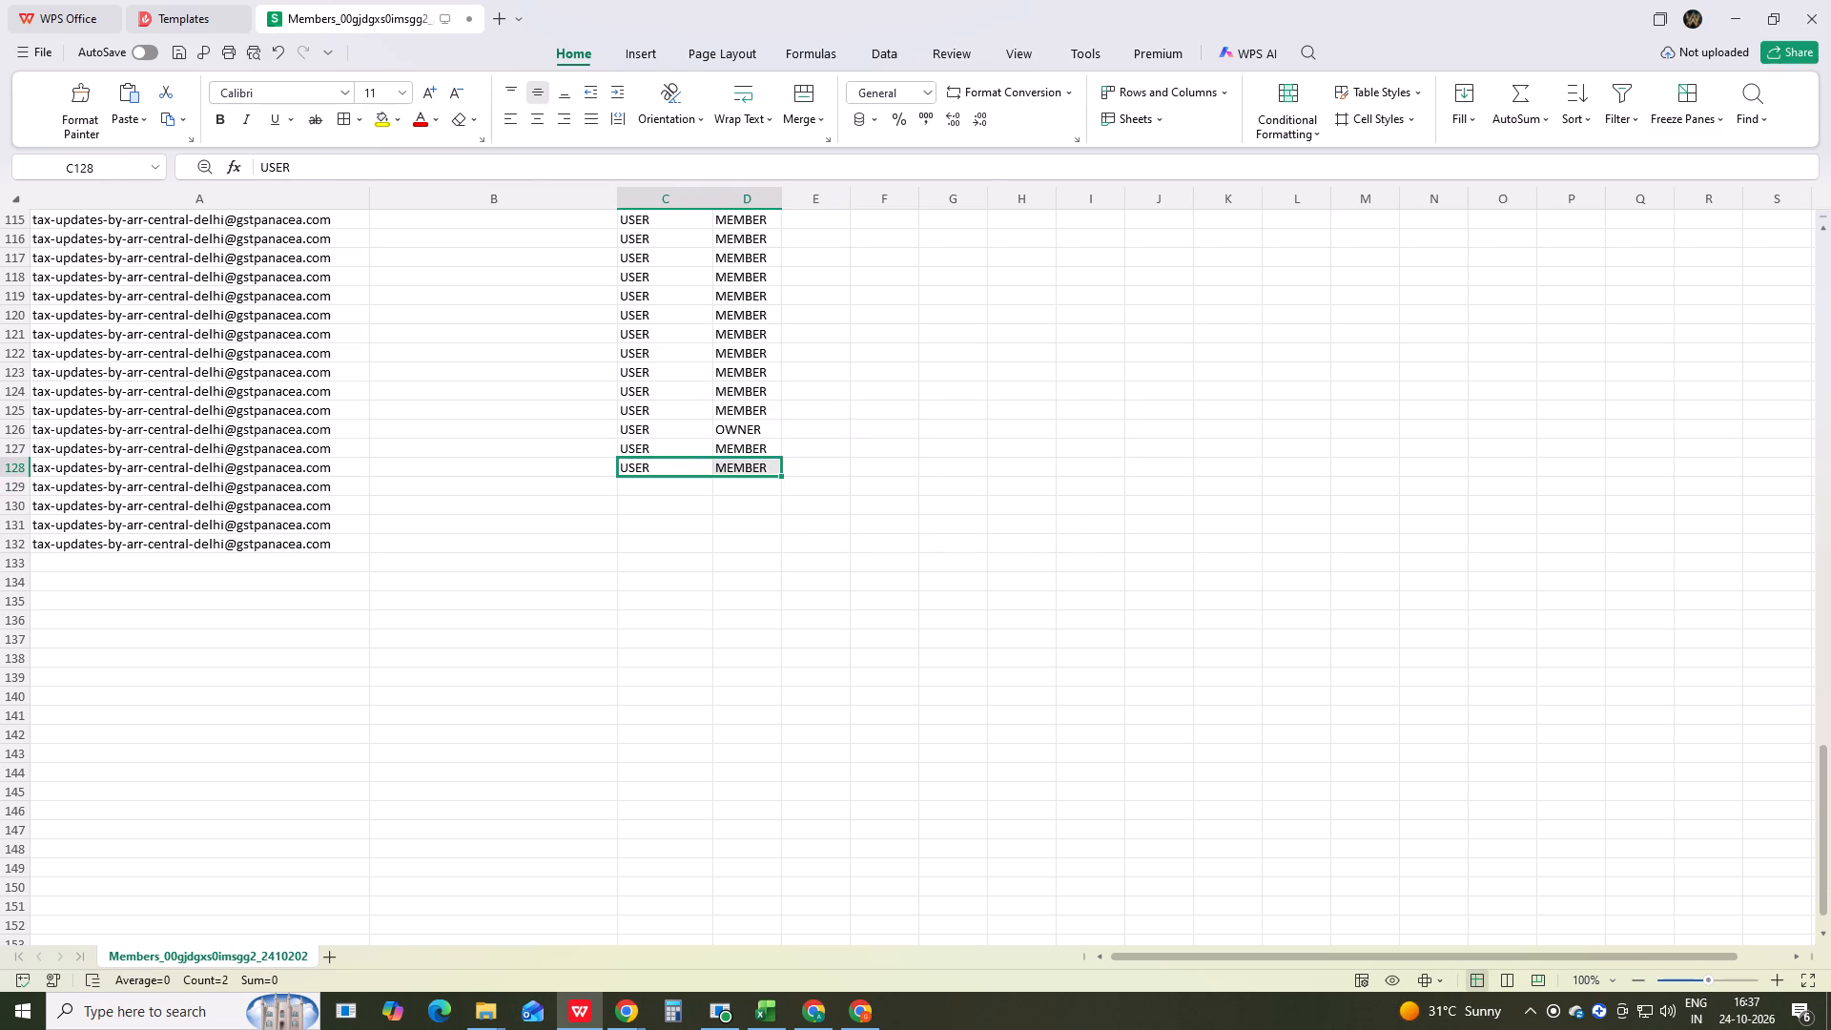
pyautogui.doubleClick(779, 474)
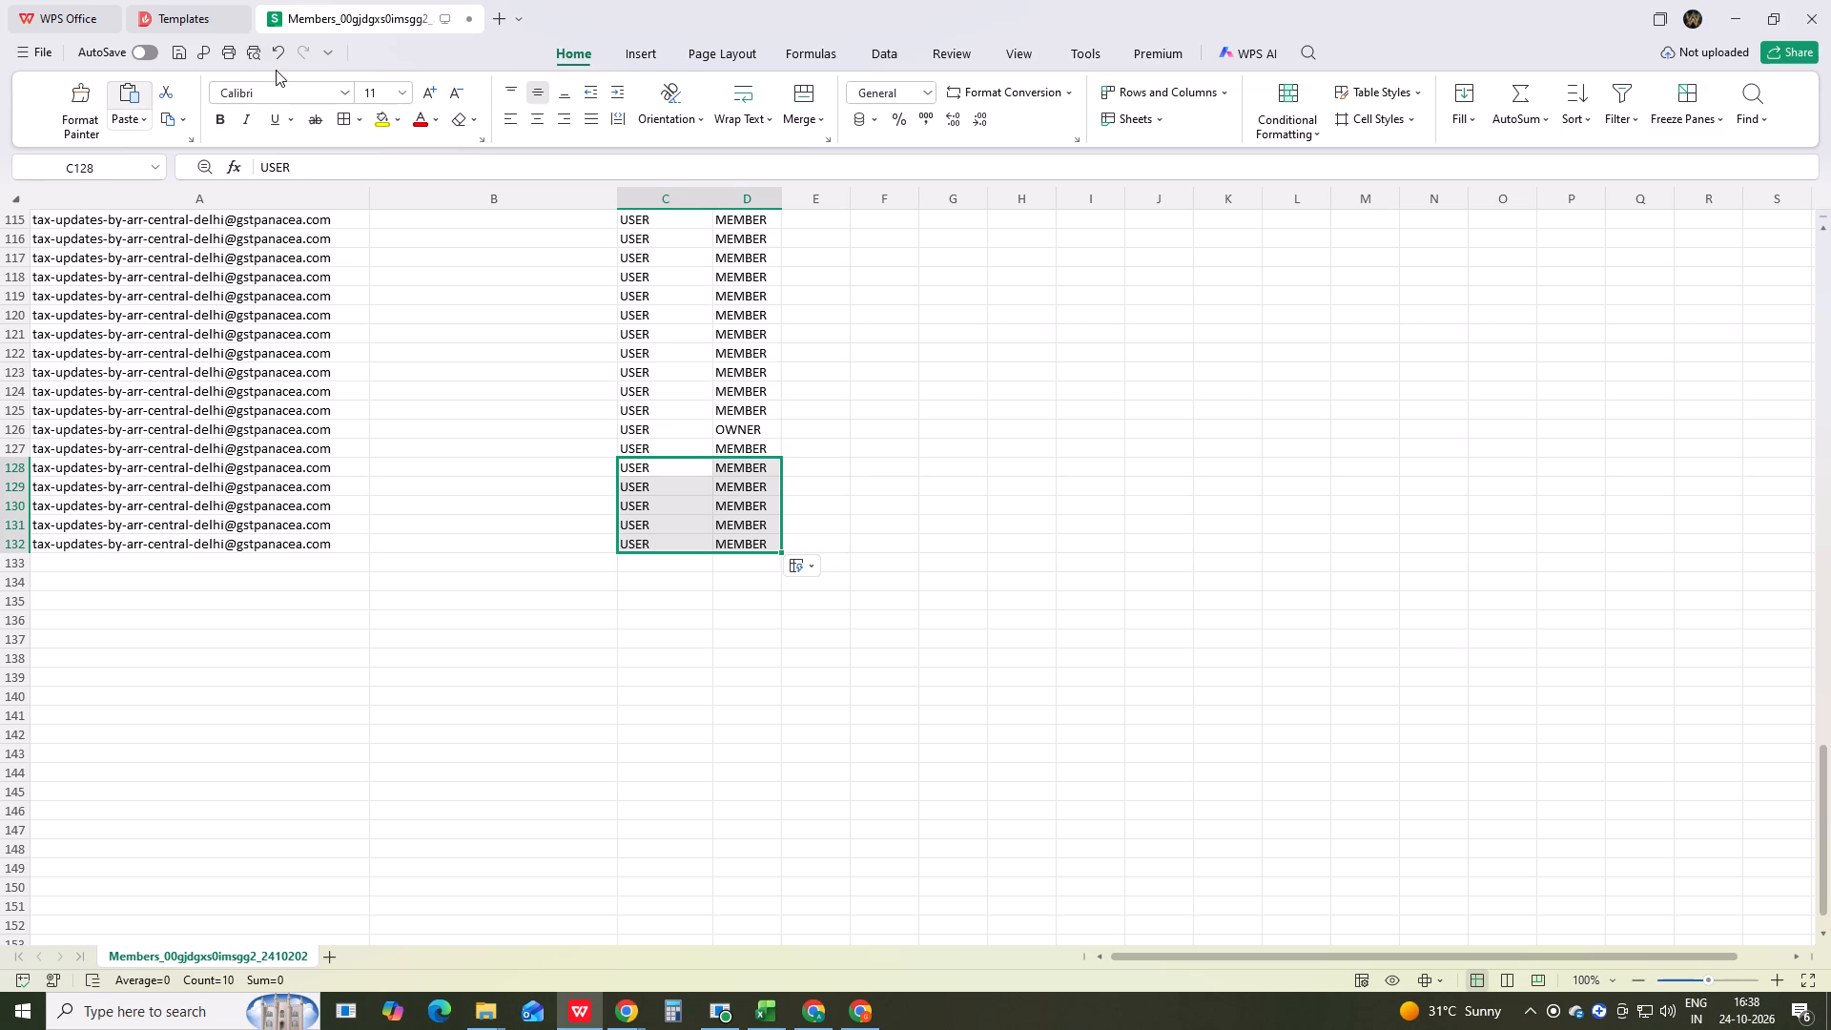
# Switch to Google Admin in Chrome and check the bulk upload dialog of the Tax Updates by ARR (Central Delhi) group.
pyautogui.hotkey('alt', 'Tab')
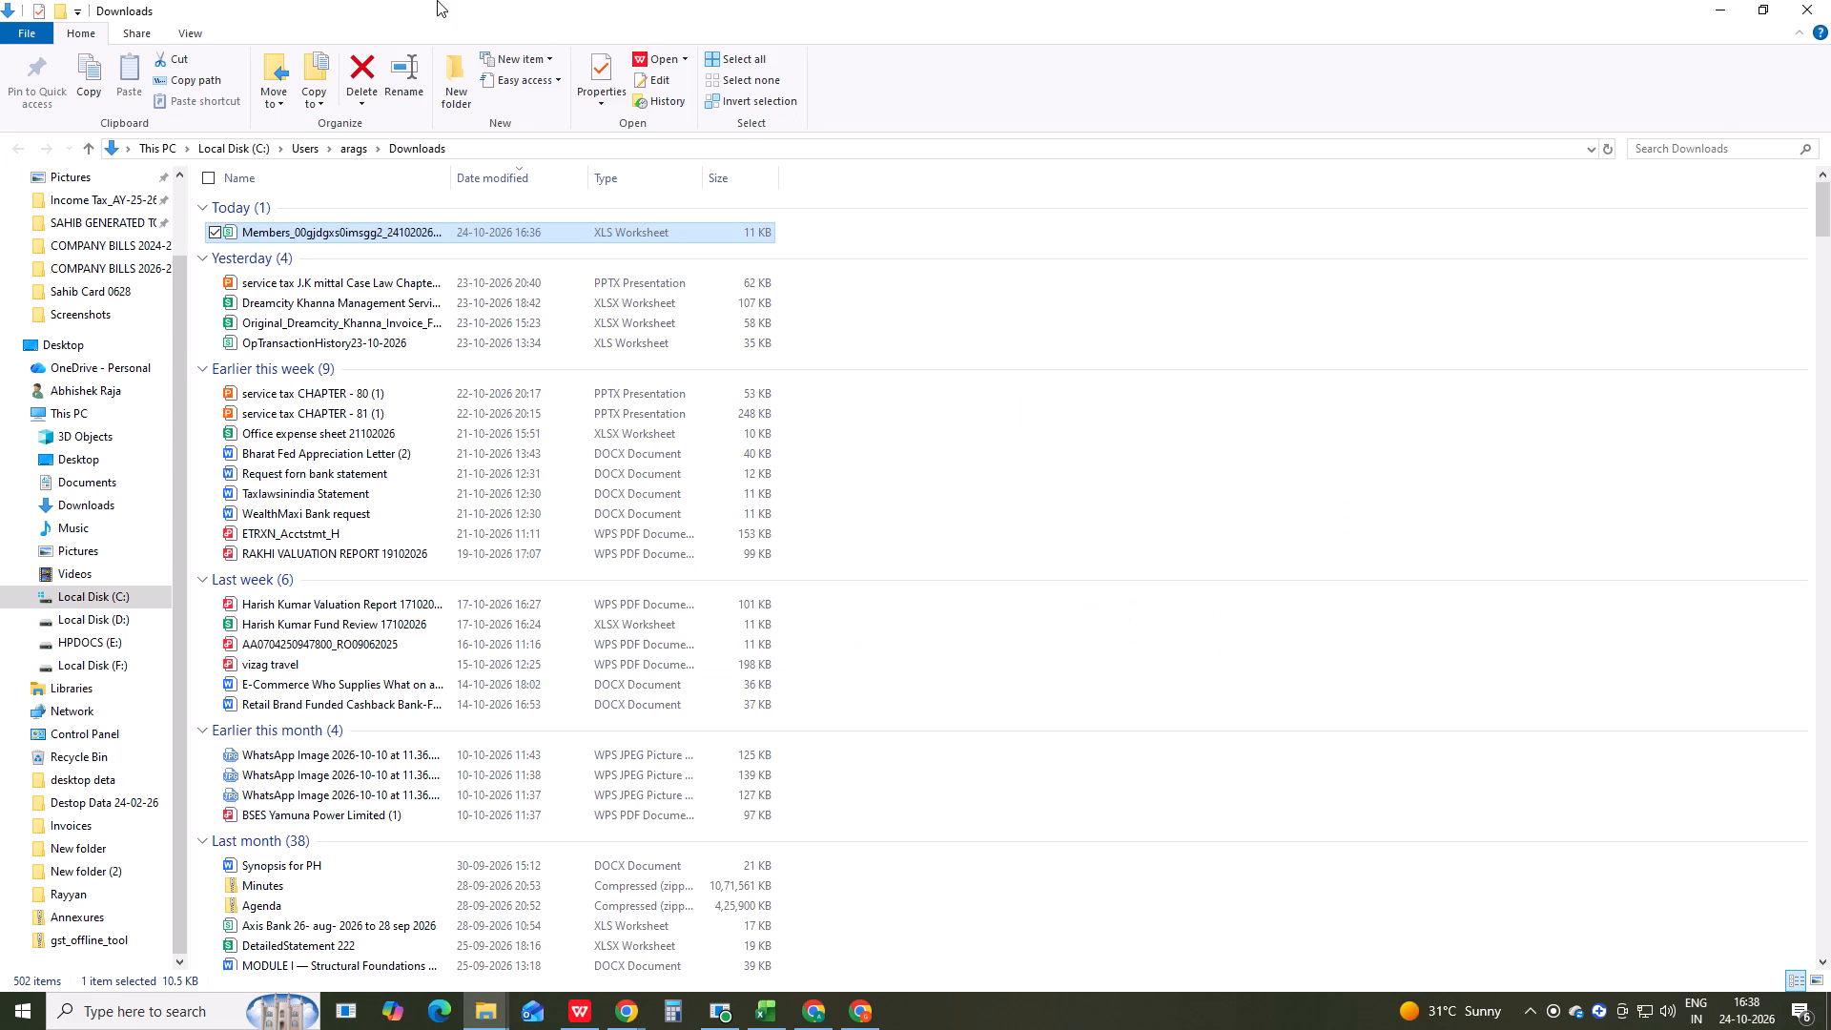
pyautogui.hotkey('alt', 'Tab')
pyautogui.hotkey('alt', 'Tab')
pyautogui.hotkey('alt', 'Tab')
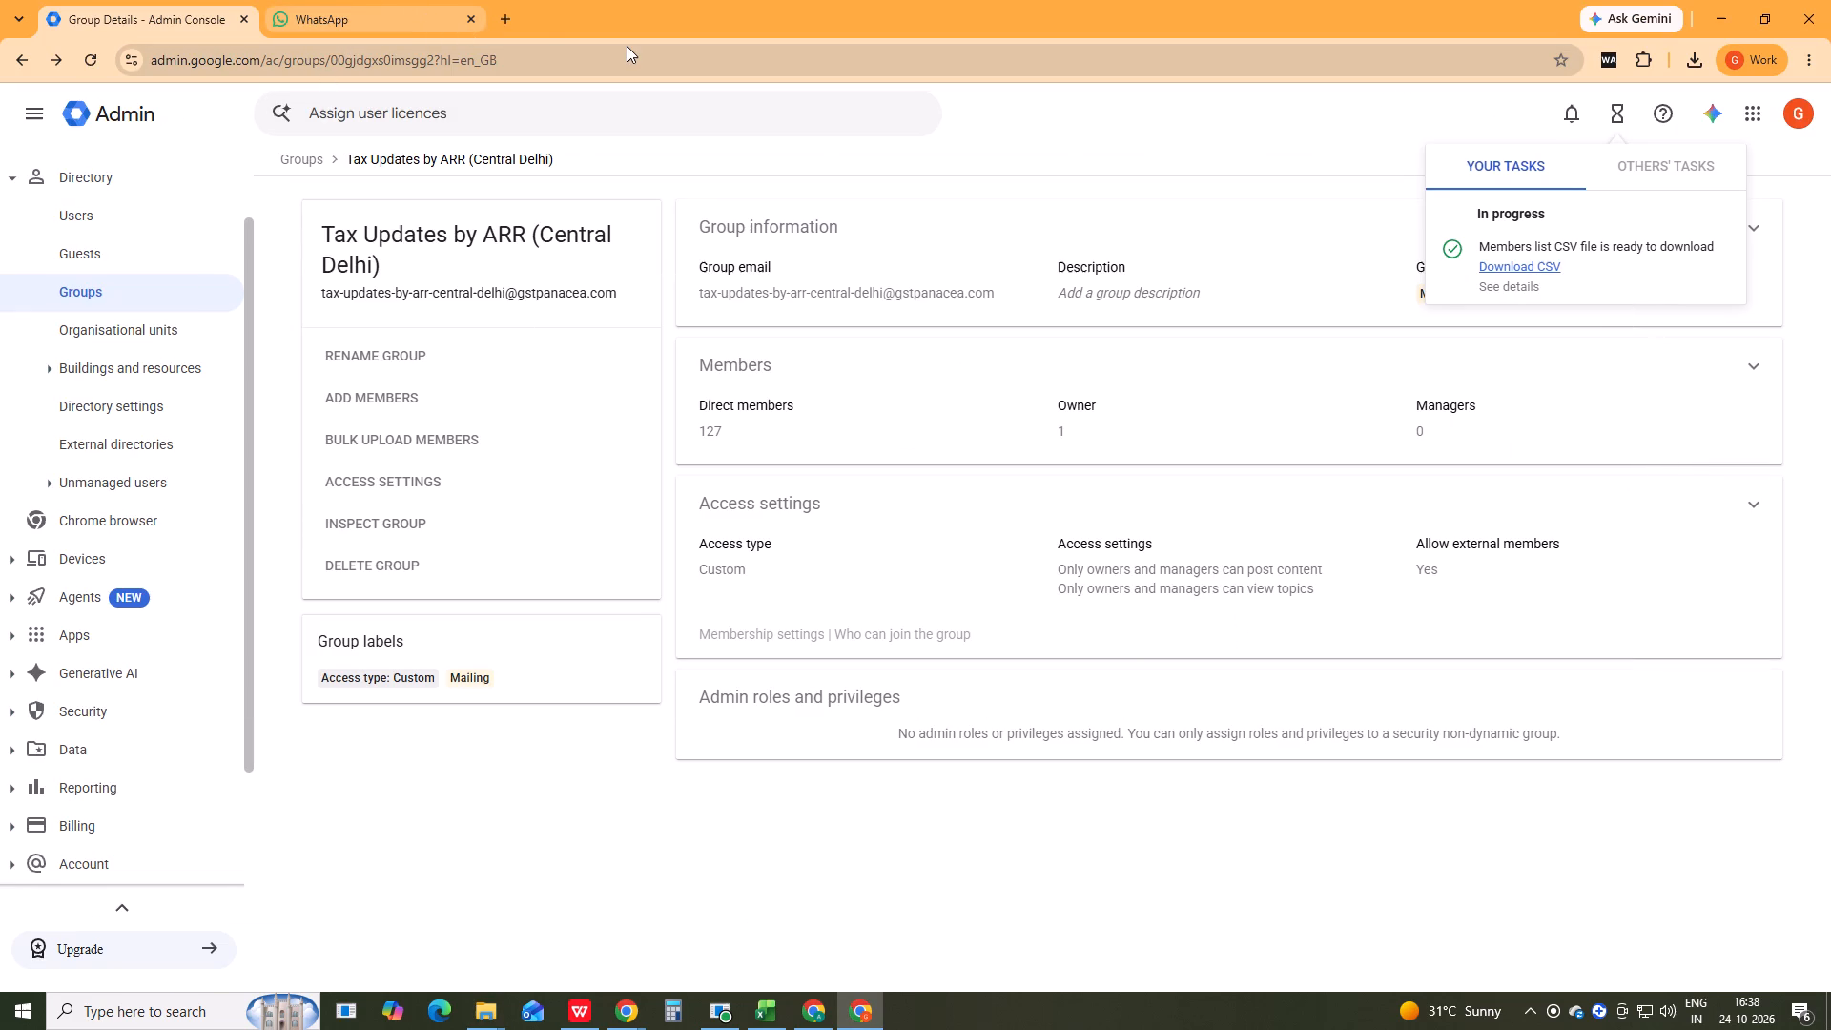
pyautogui.click(466, 441)
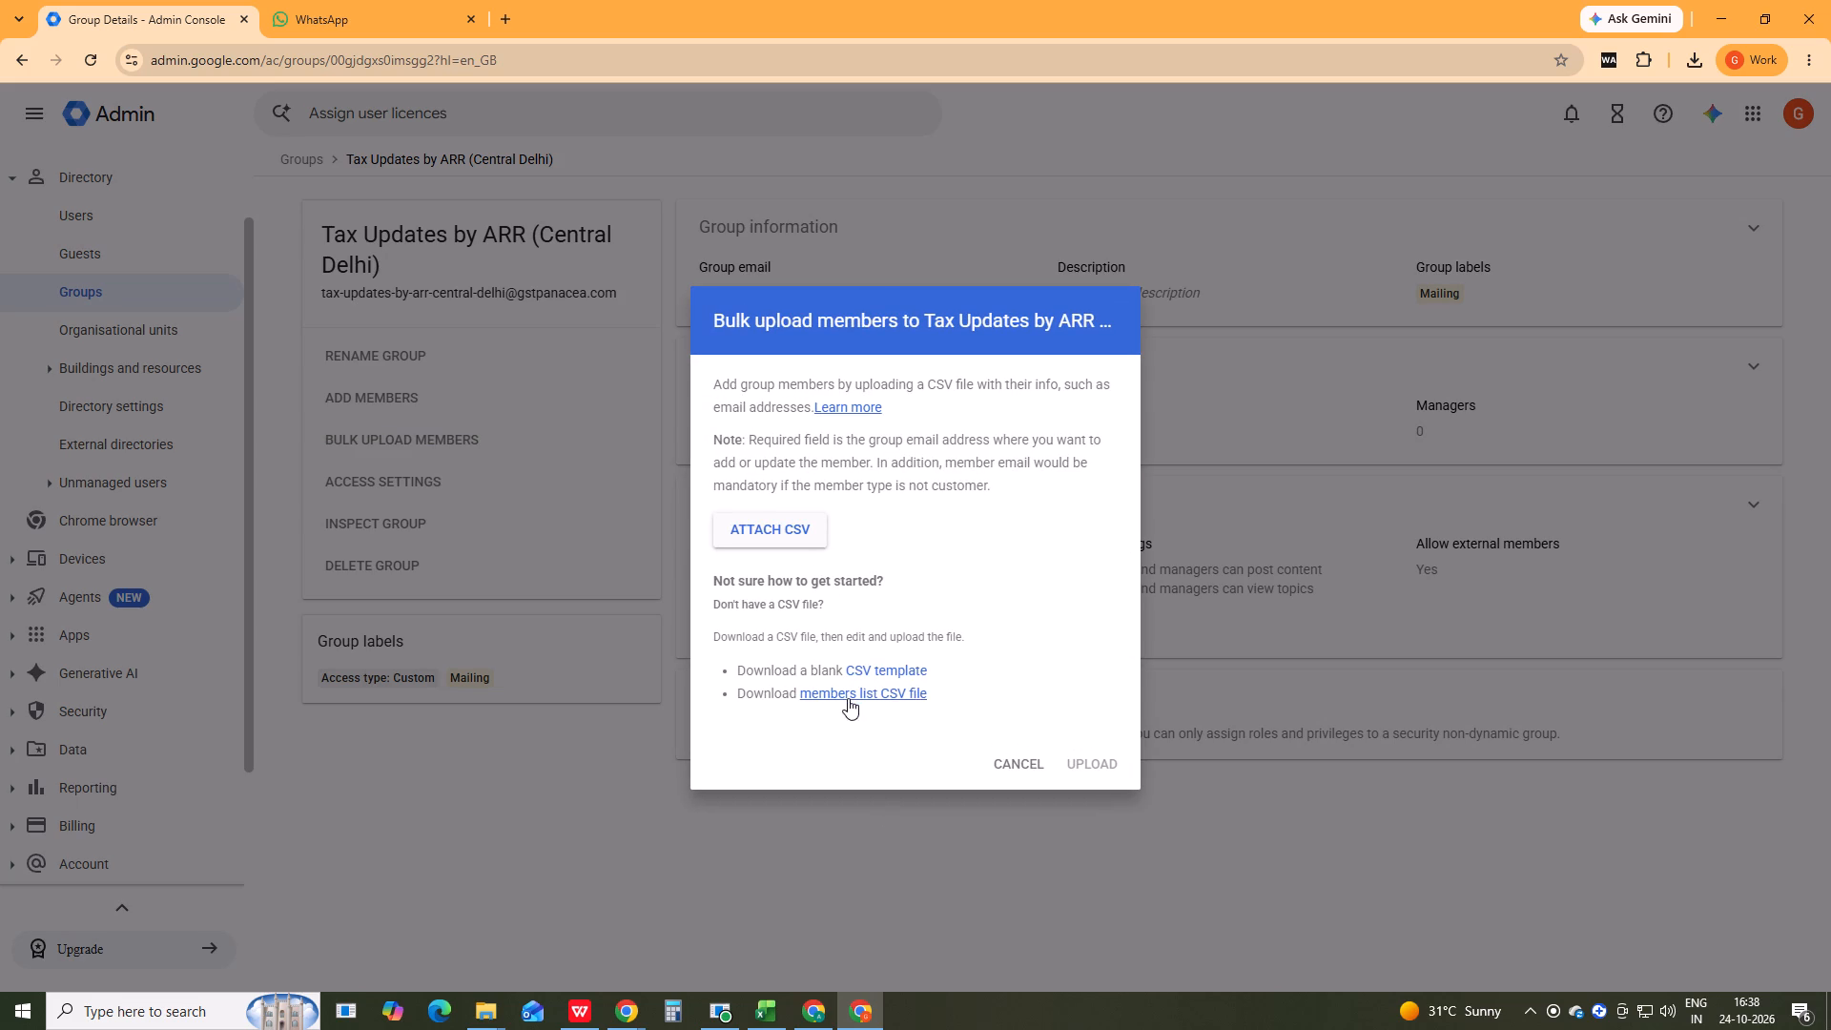
pyautogui.click(491, 480)
pyautogui.click(393, 294)
pyautogui.click(1032, 764)
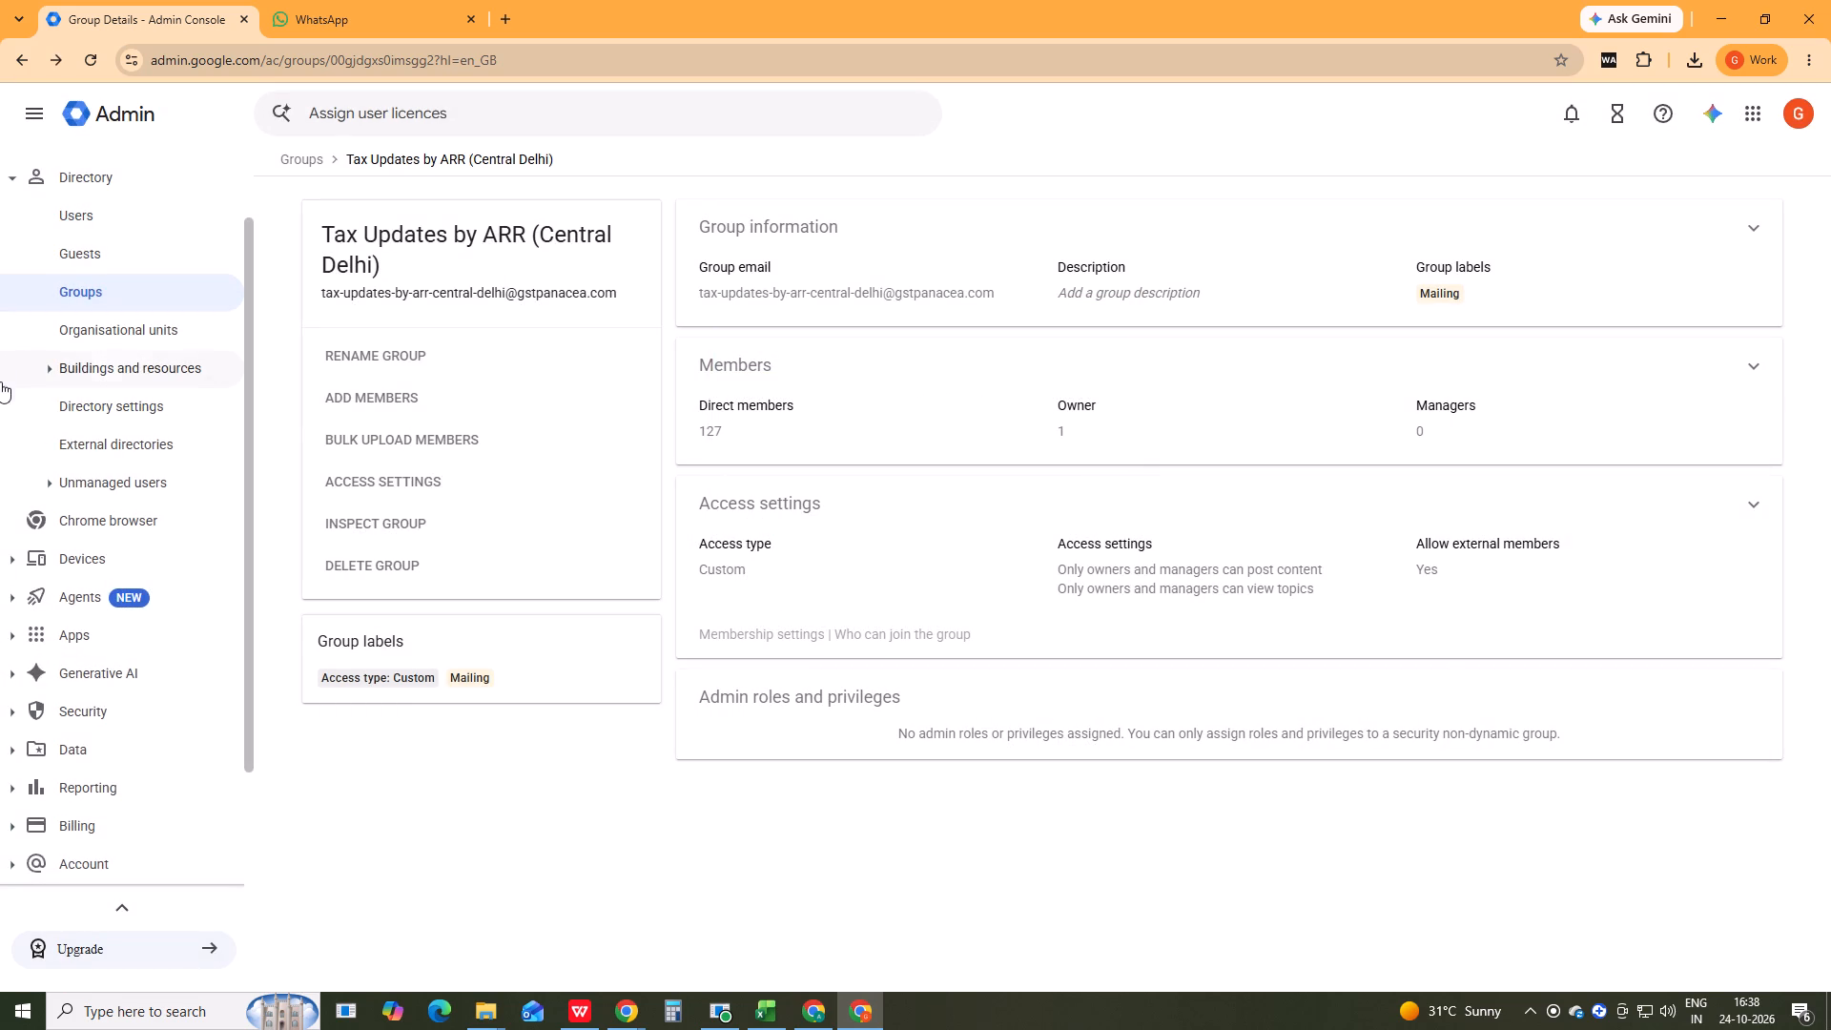
# Open the Tax Updates by ARR (New Delhi) group and request its members list CSV file for bulk upload.
pyautogui.click(139, 299)
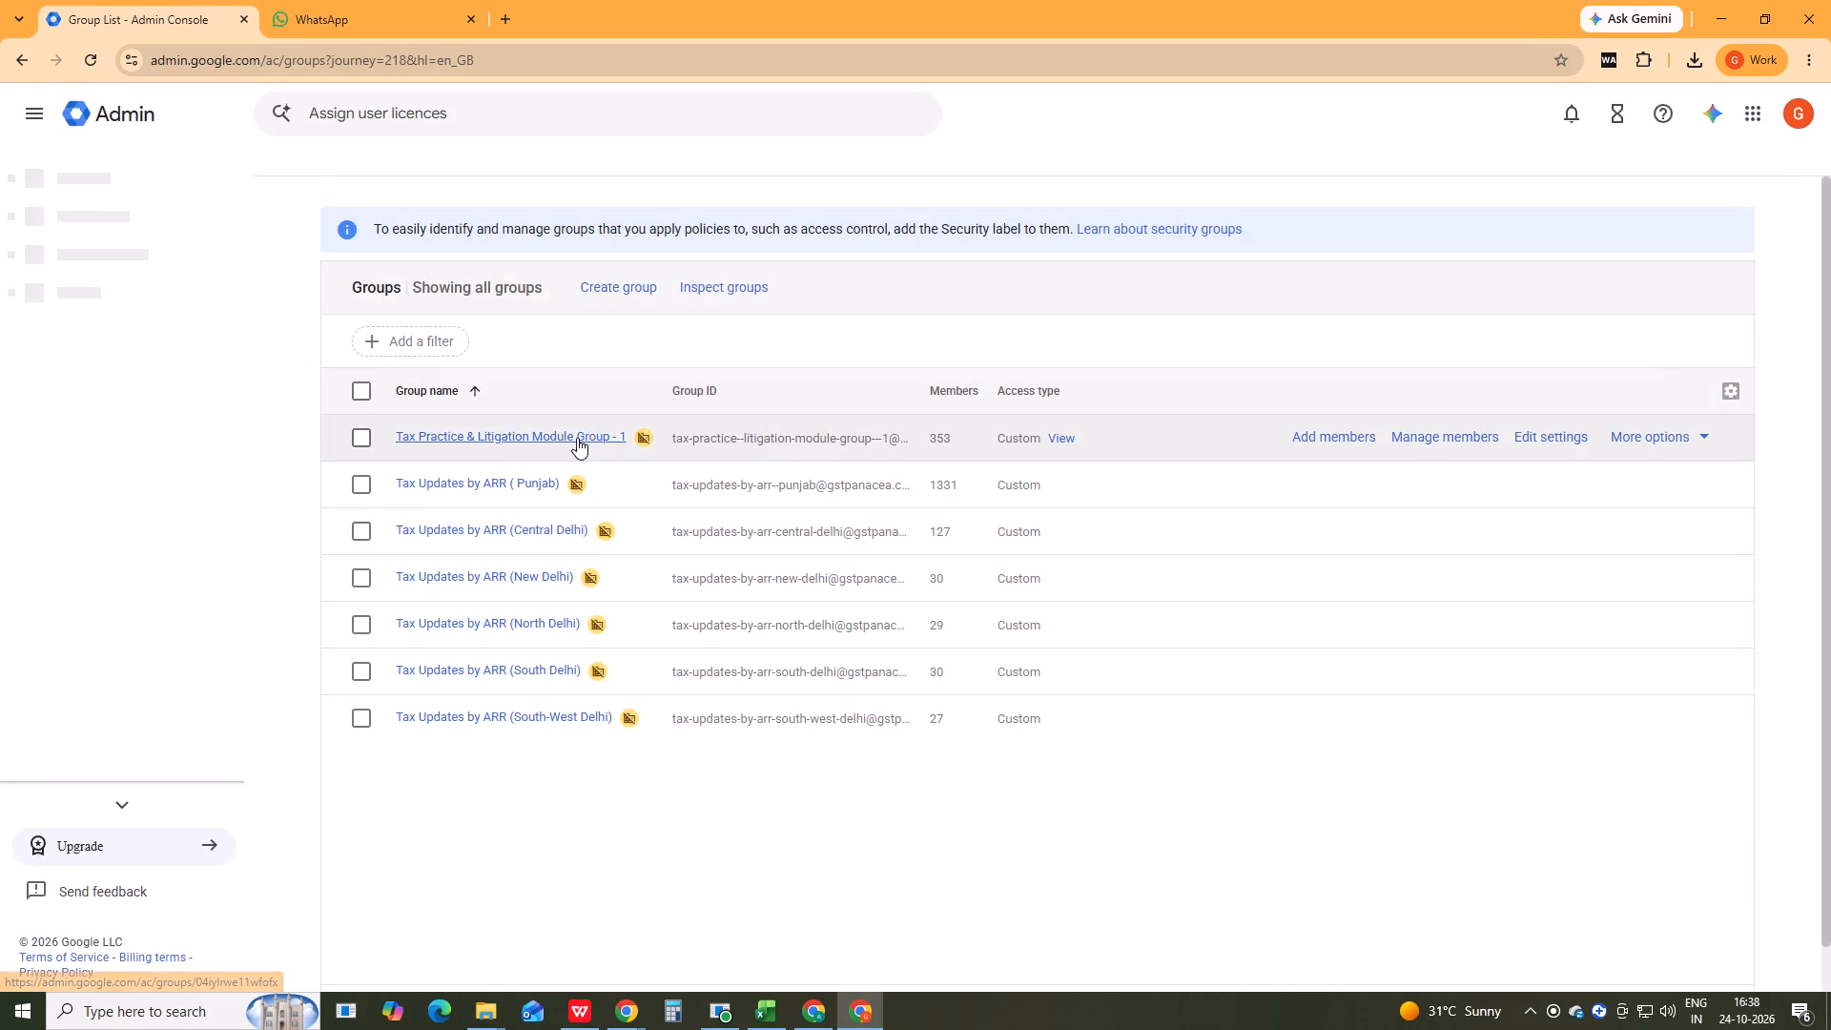
pyautogui.click(550, 576)
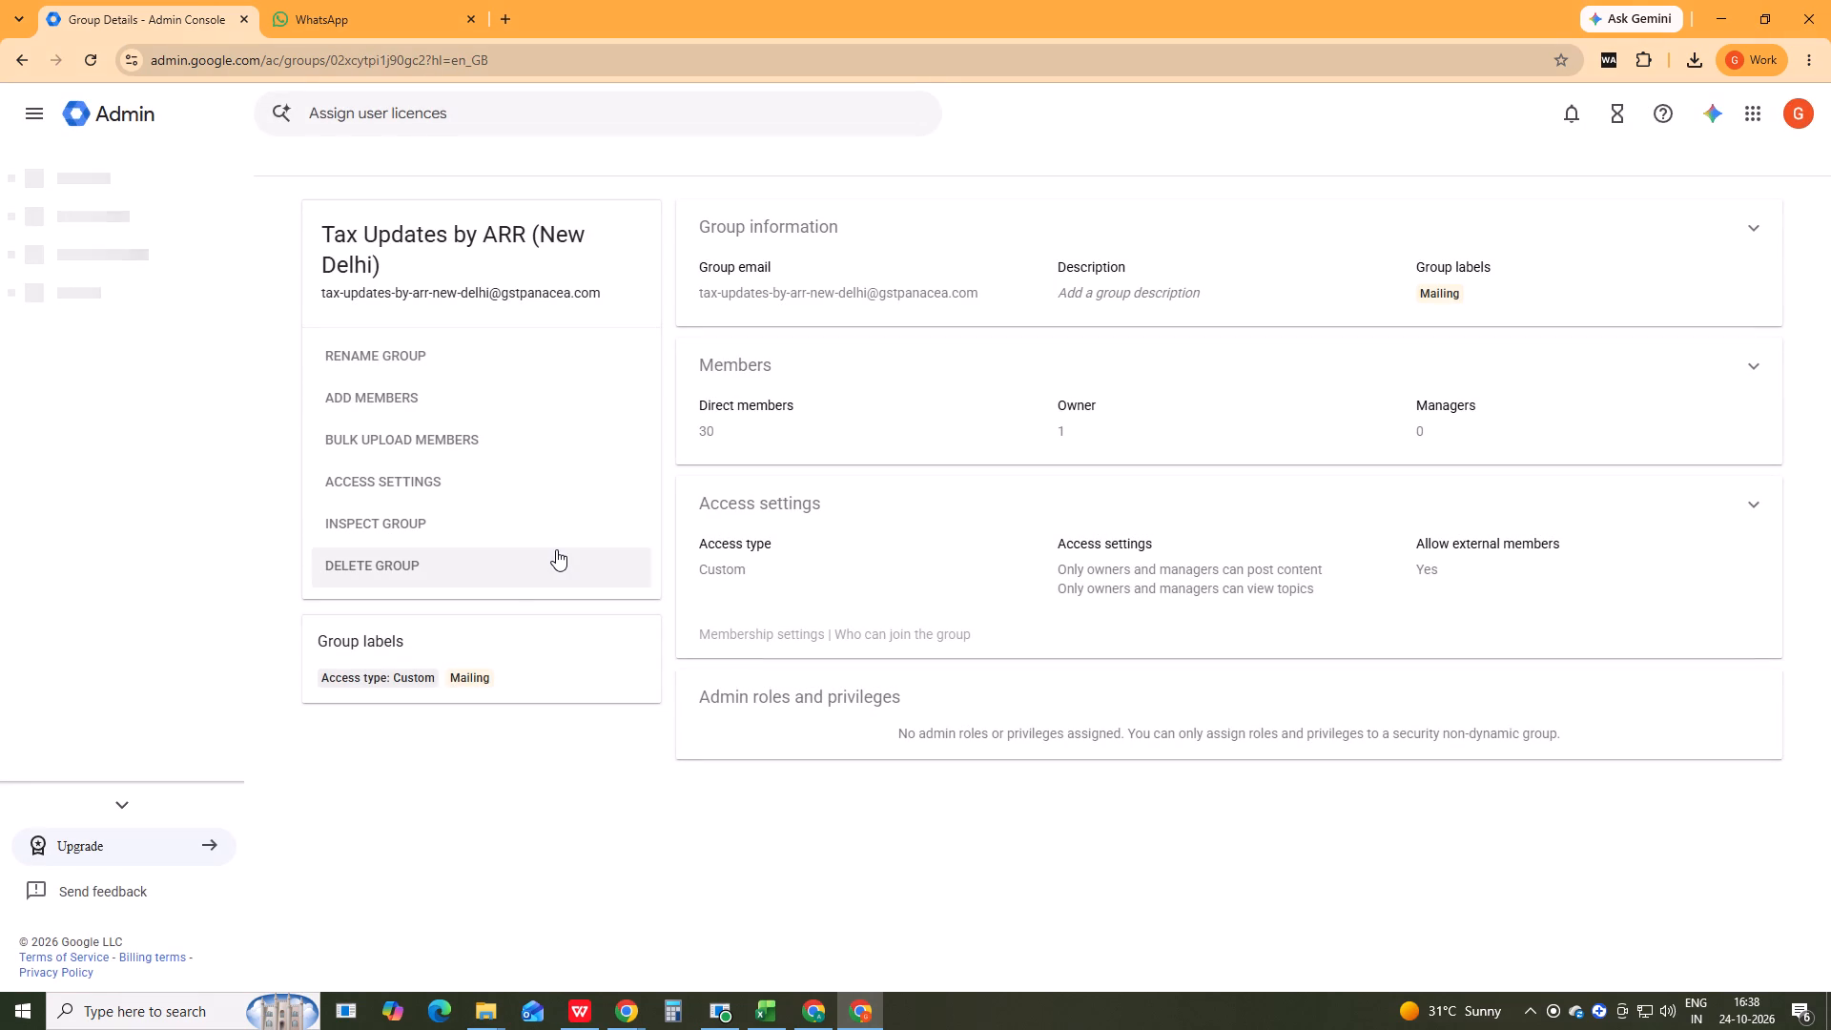
pyautogui.click(488, 452)
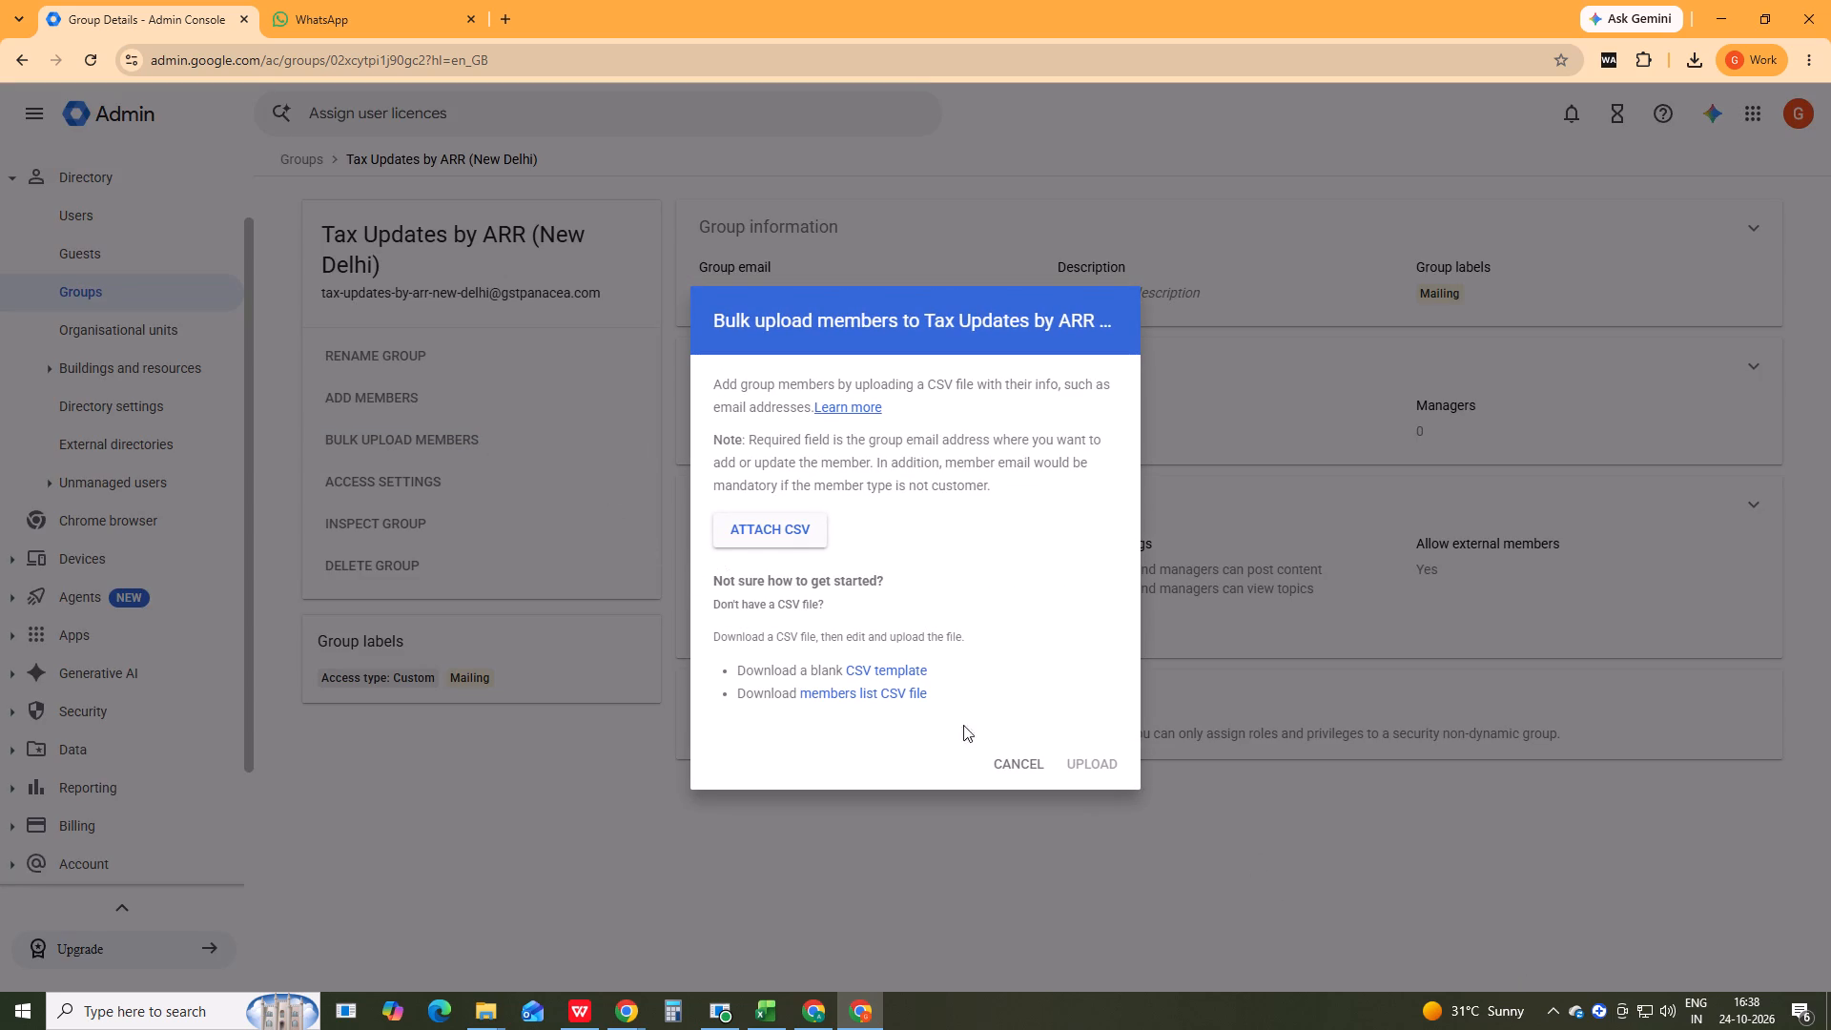
pyautogui.click(915, 696)
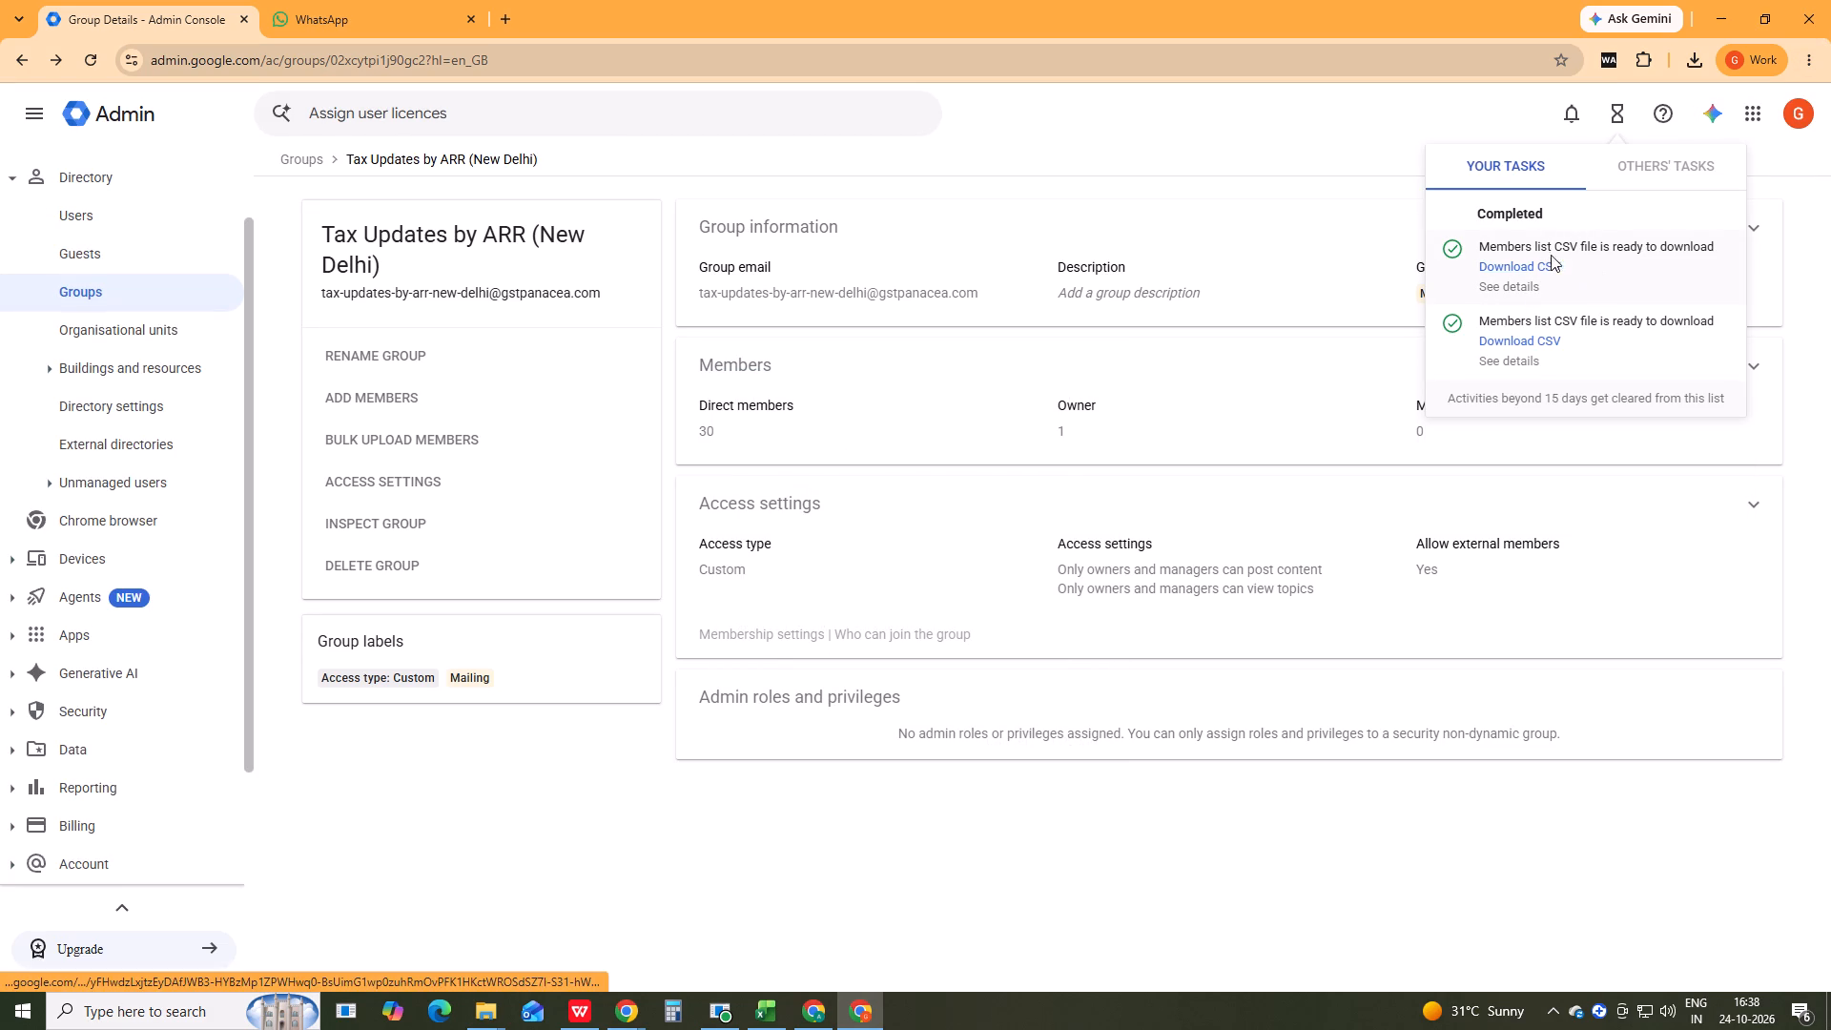
# Check the recent downloads and the Downloads folder for the New Delhi members list file.
pyautogui.click(1691, 69)
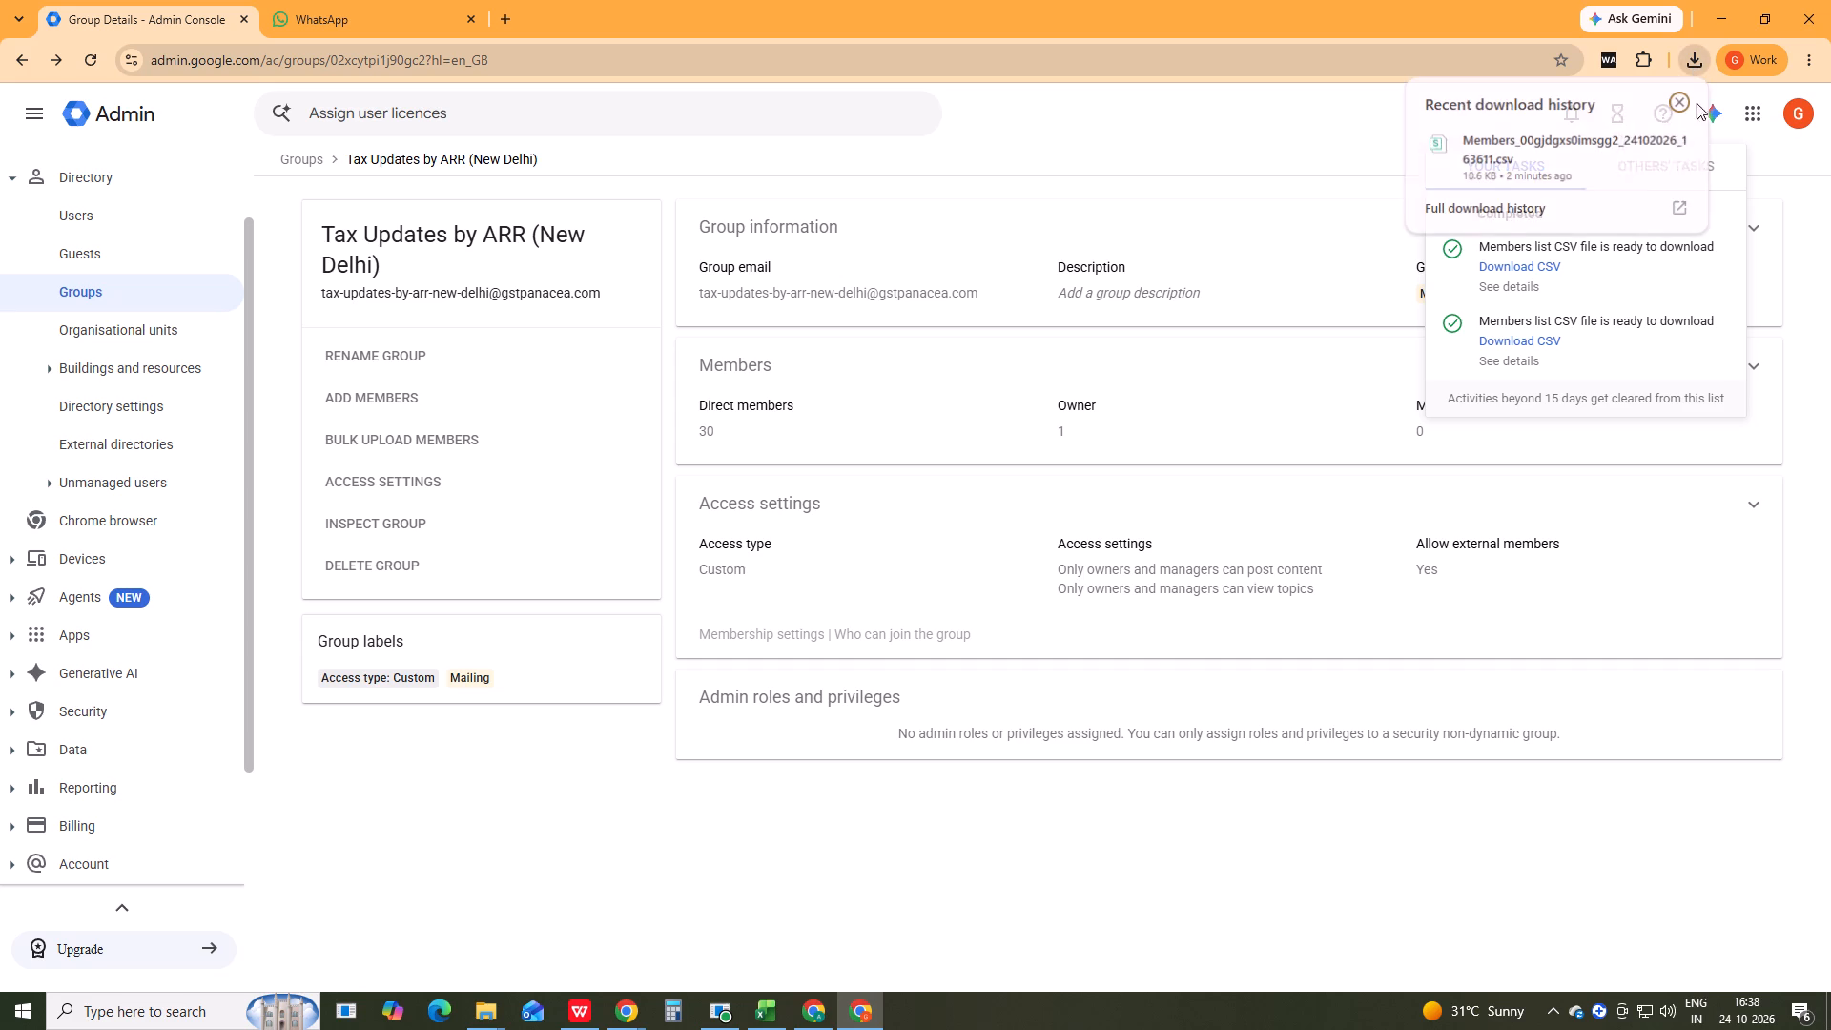
pyautogui.click(1640, 145)
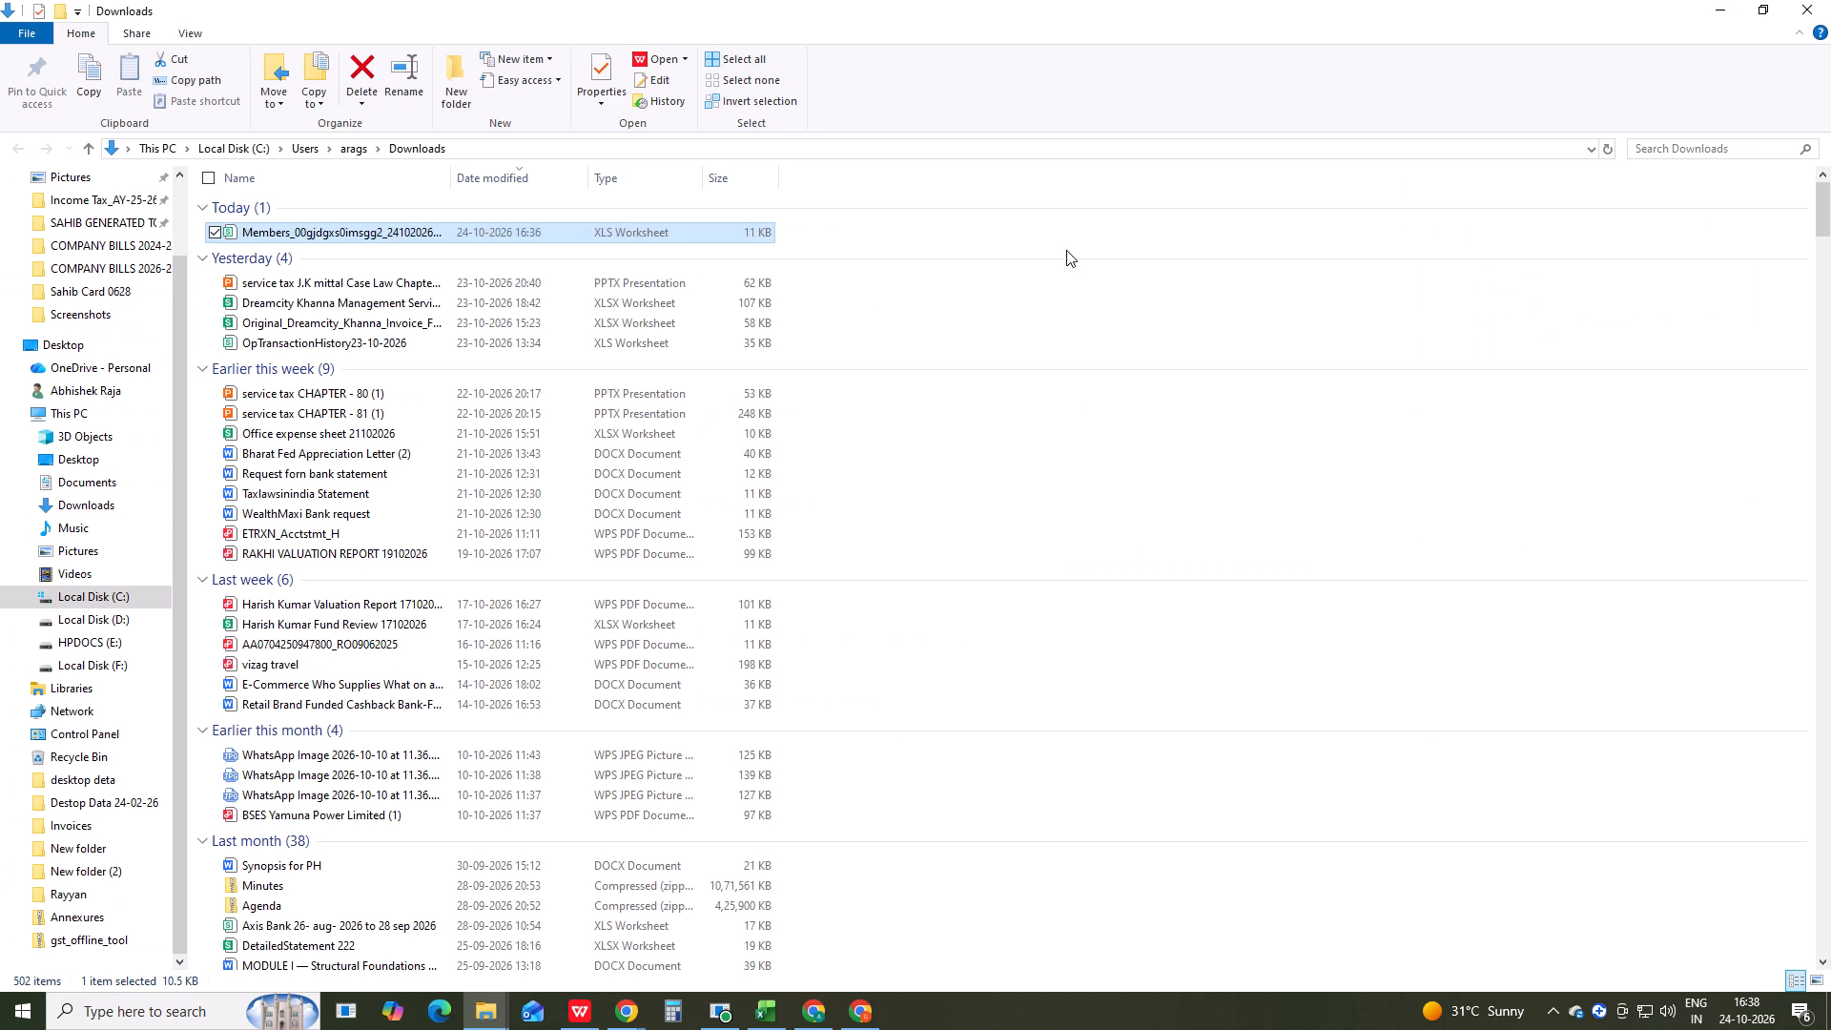
pyautogui.press('F5')
pyautogui.press('F5')
pyautogui.press('F5')
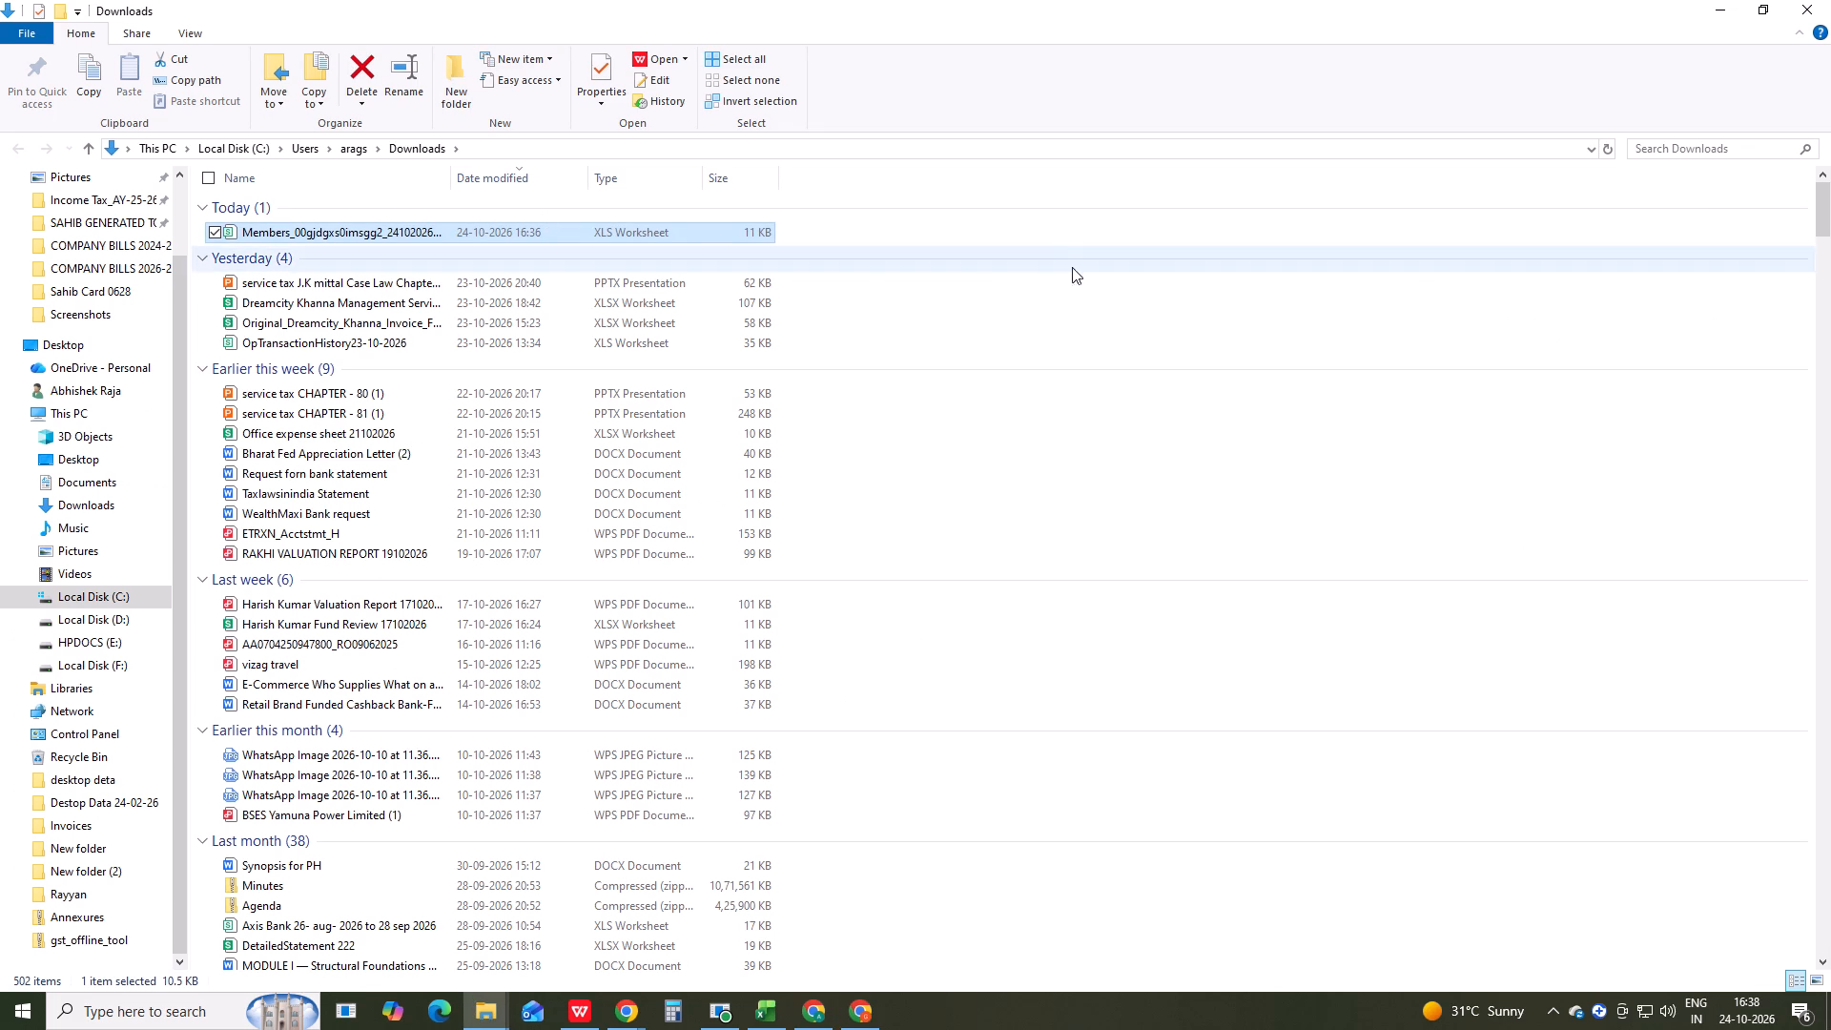
pyautogui.hotkey('alt', 'Tab')
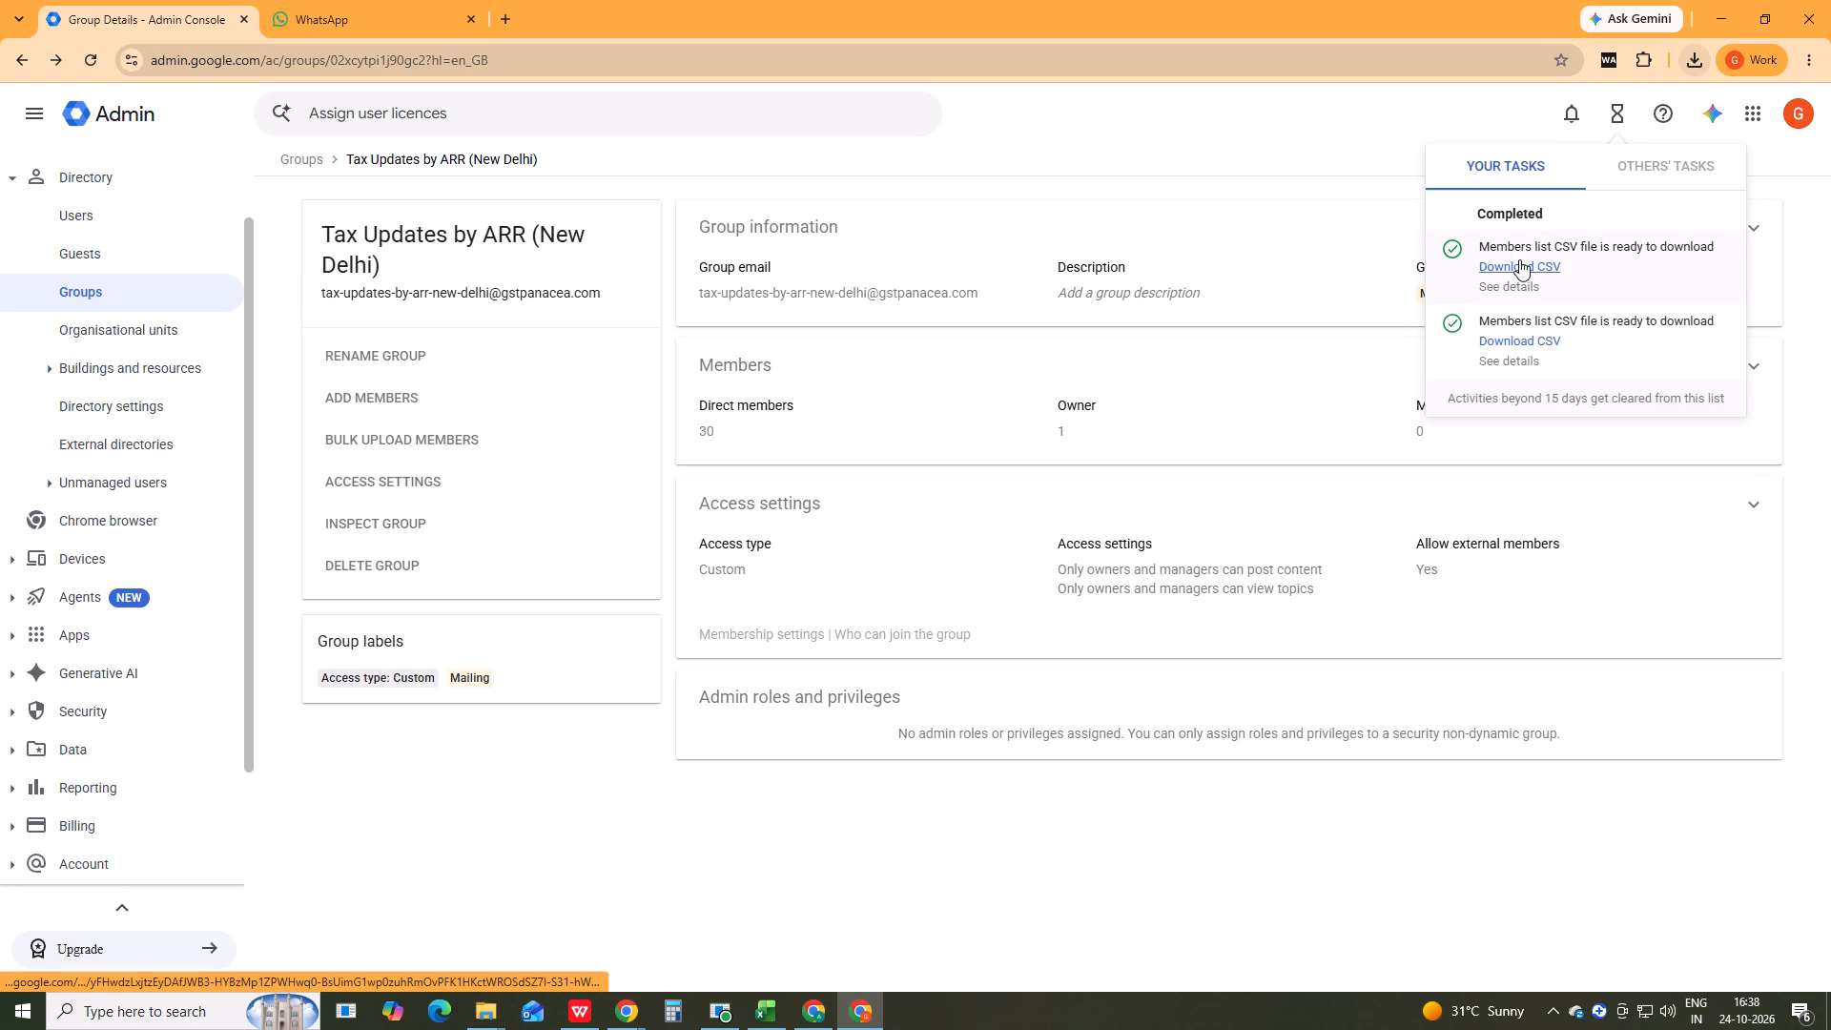
# Download the New Delhi members list CSV and open it from the Downloads folder in WPS Office.
pyautogui.click(1519, 259)
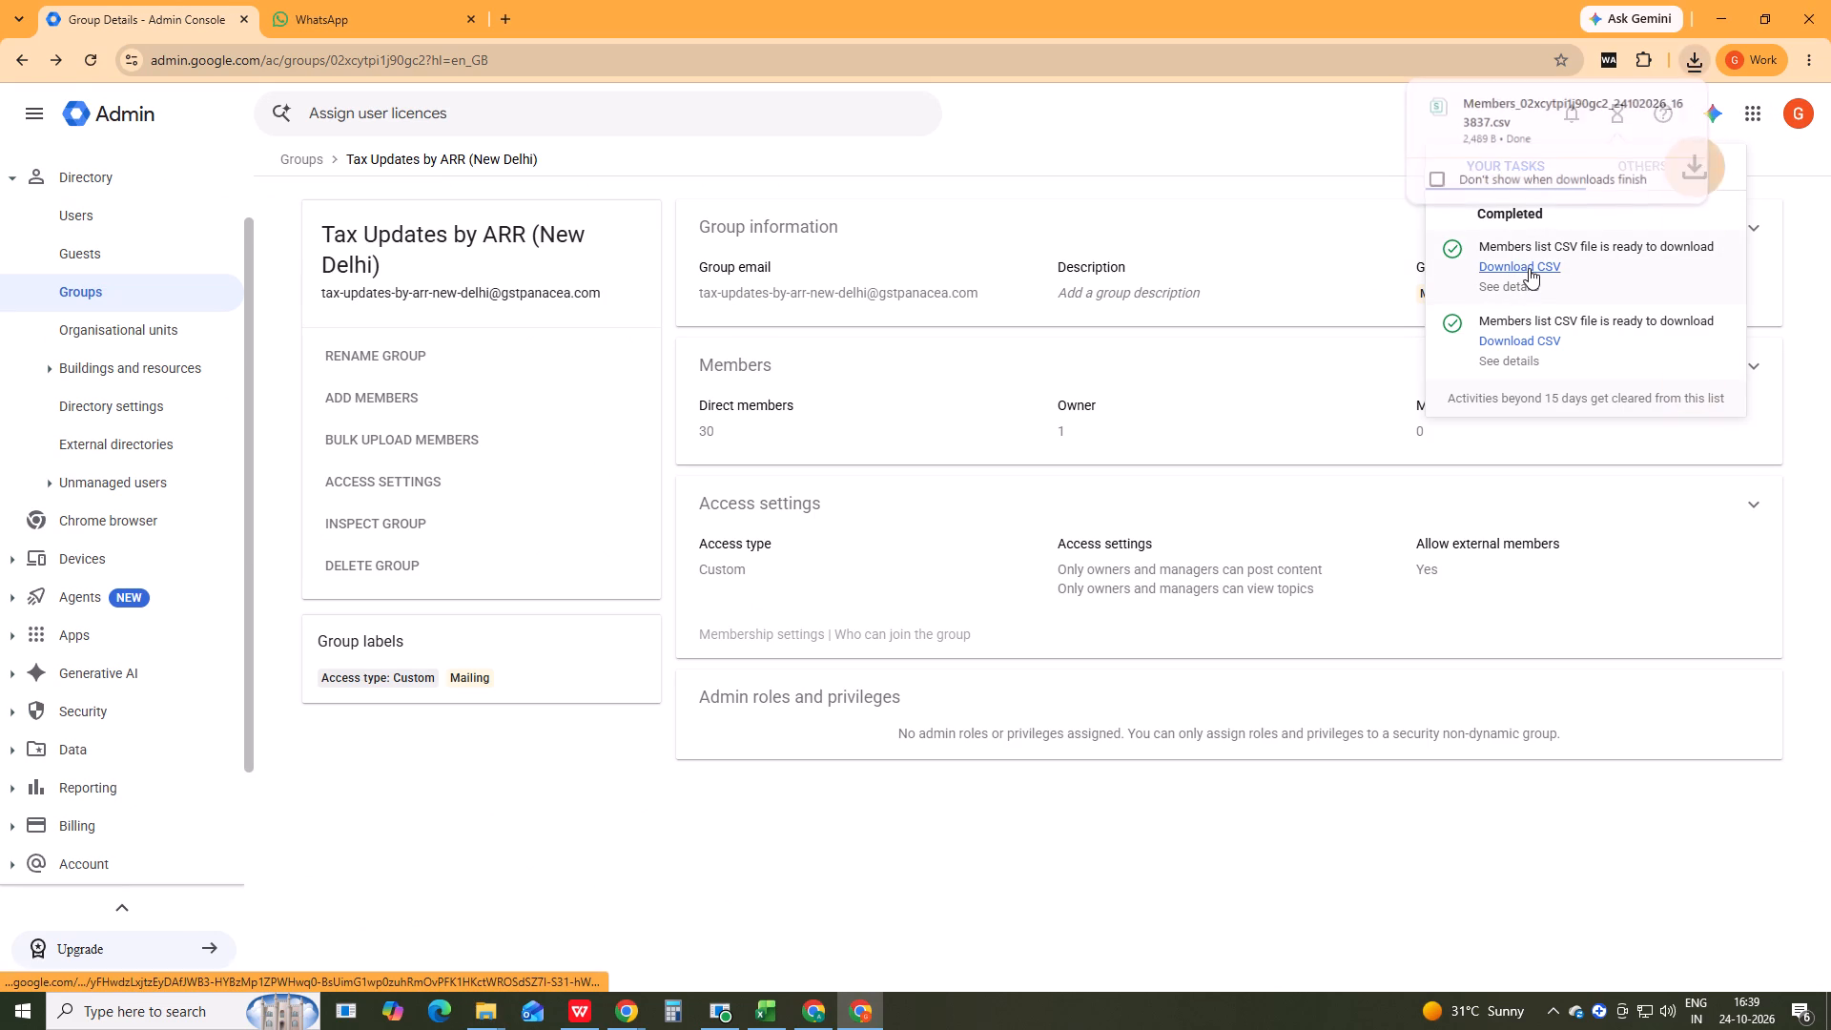
pyautogui.click(1639, 109)
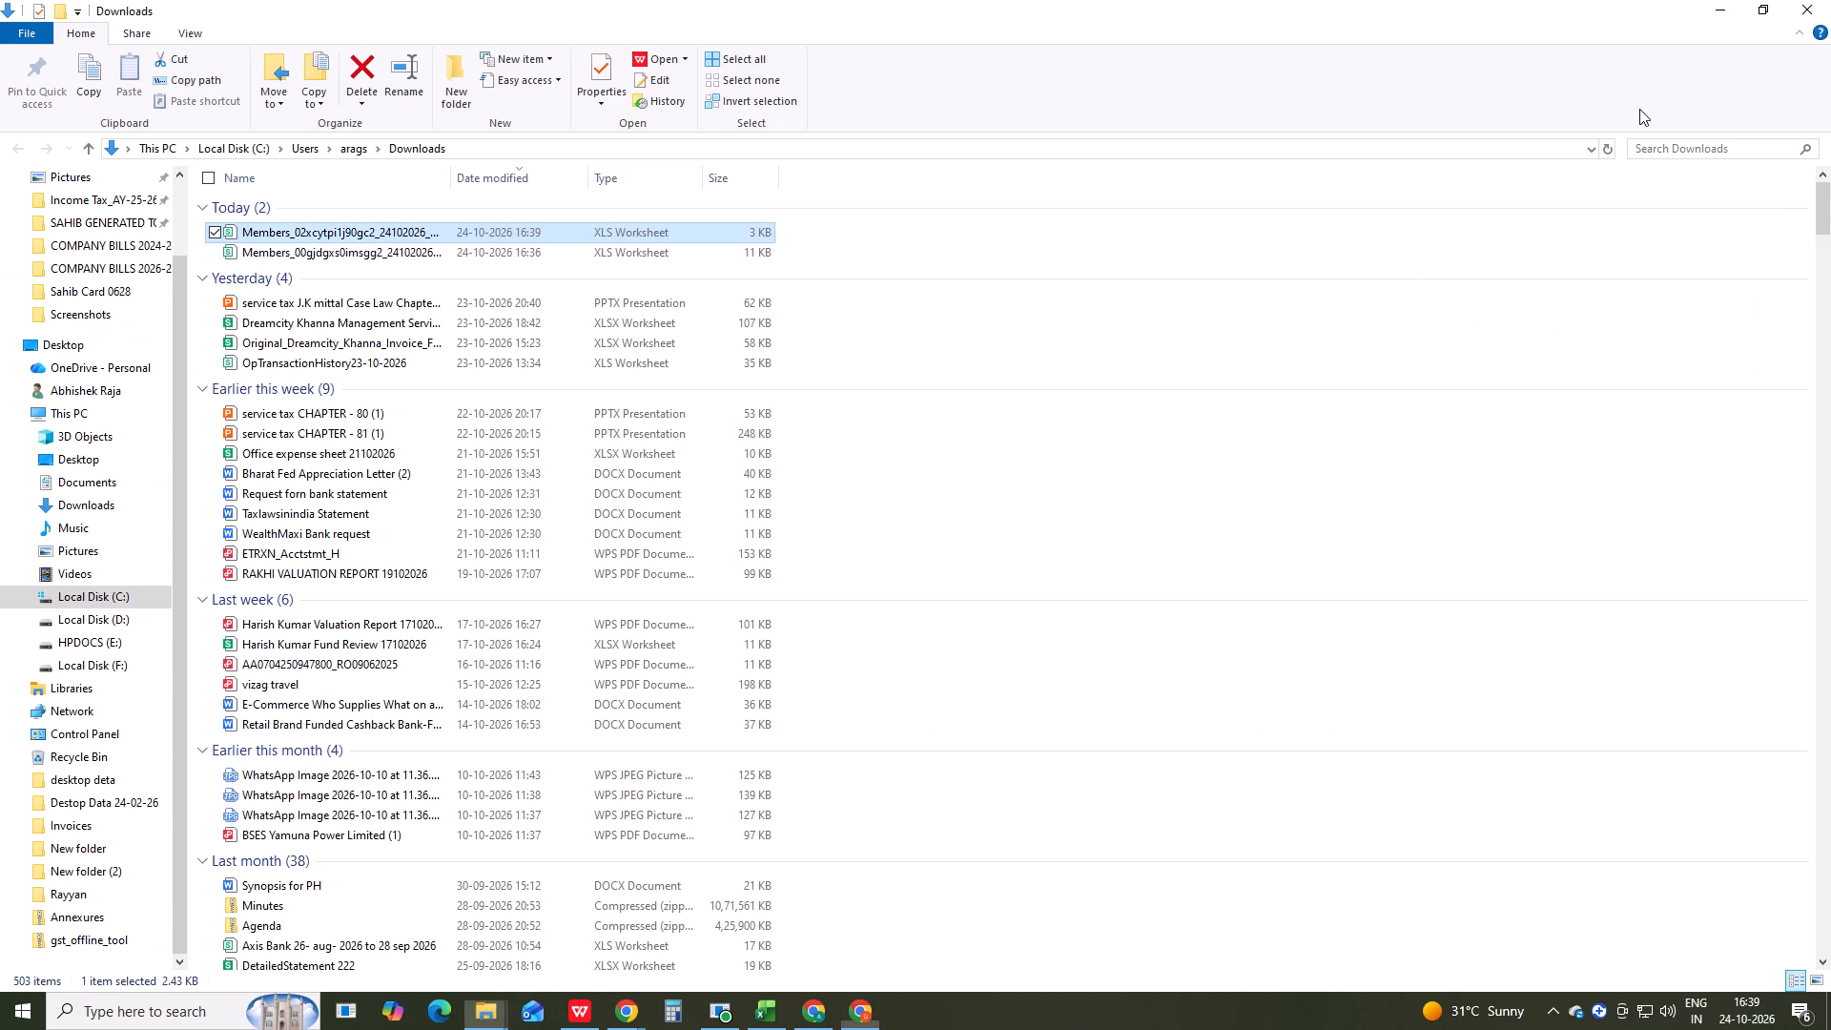
pyautogui.doubleClick(376, 224)
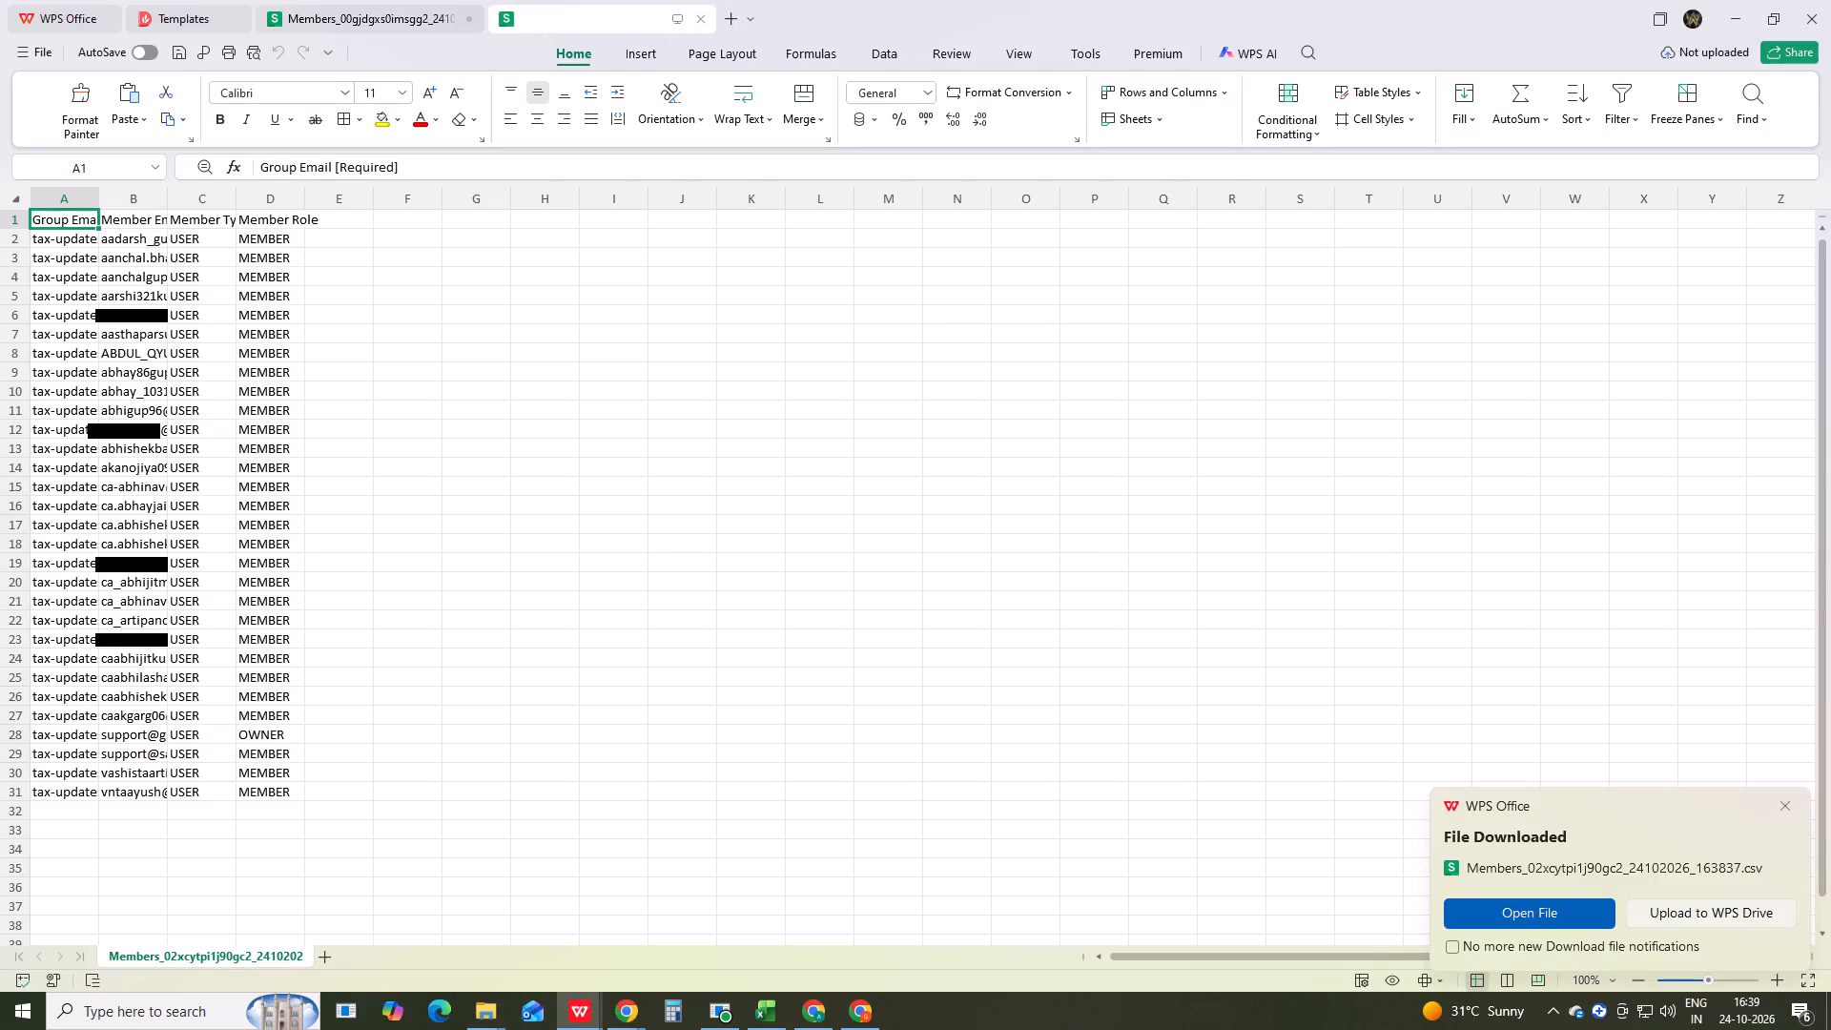
# Fit the widths of the Group Email and Member Email columns to their contents.
pyautogui.doubleClick(98, 192)
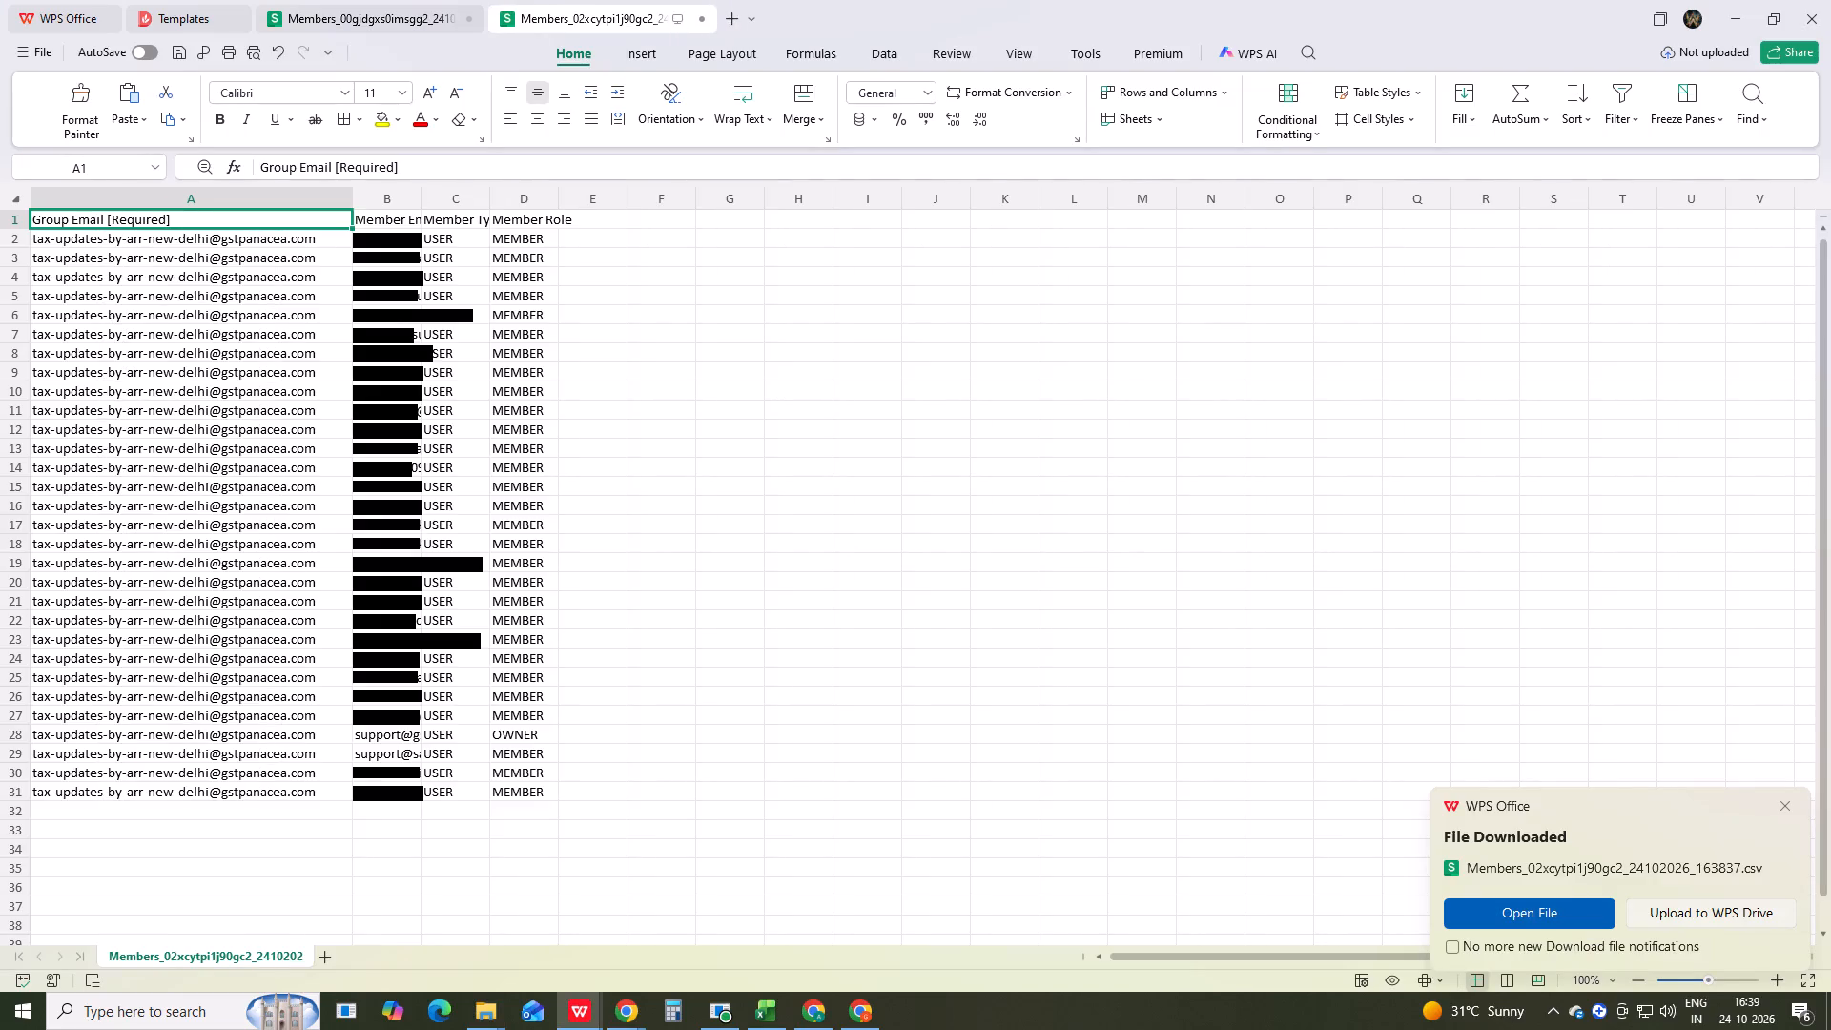
pyautogui.doubleClick(419, 204)
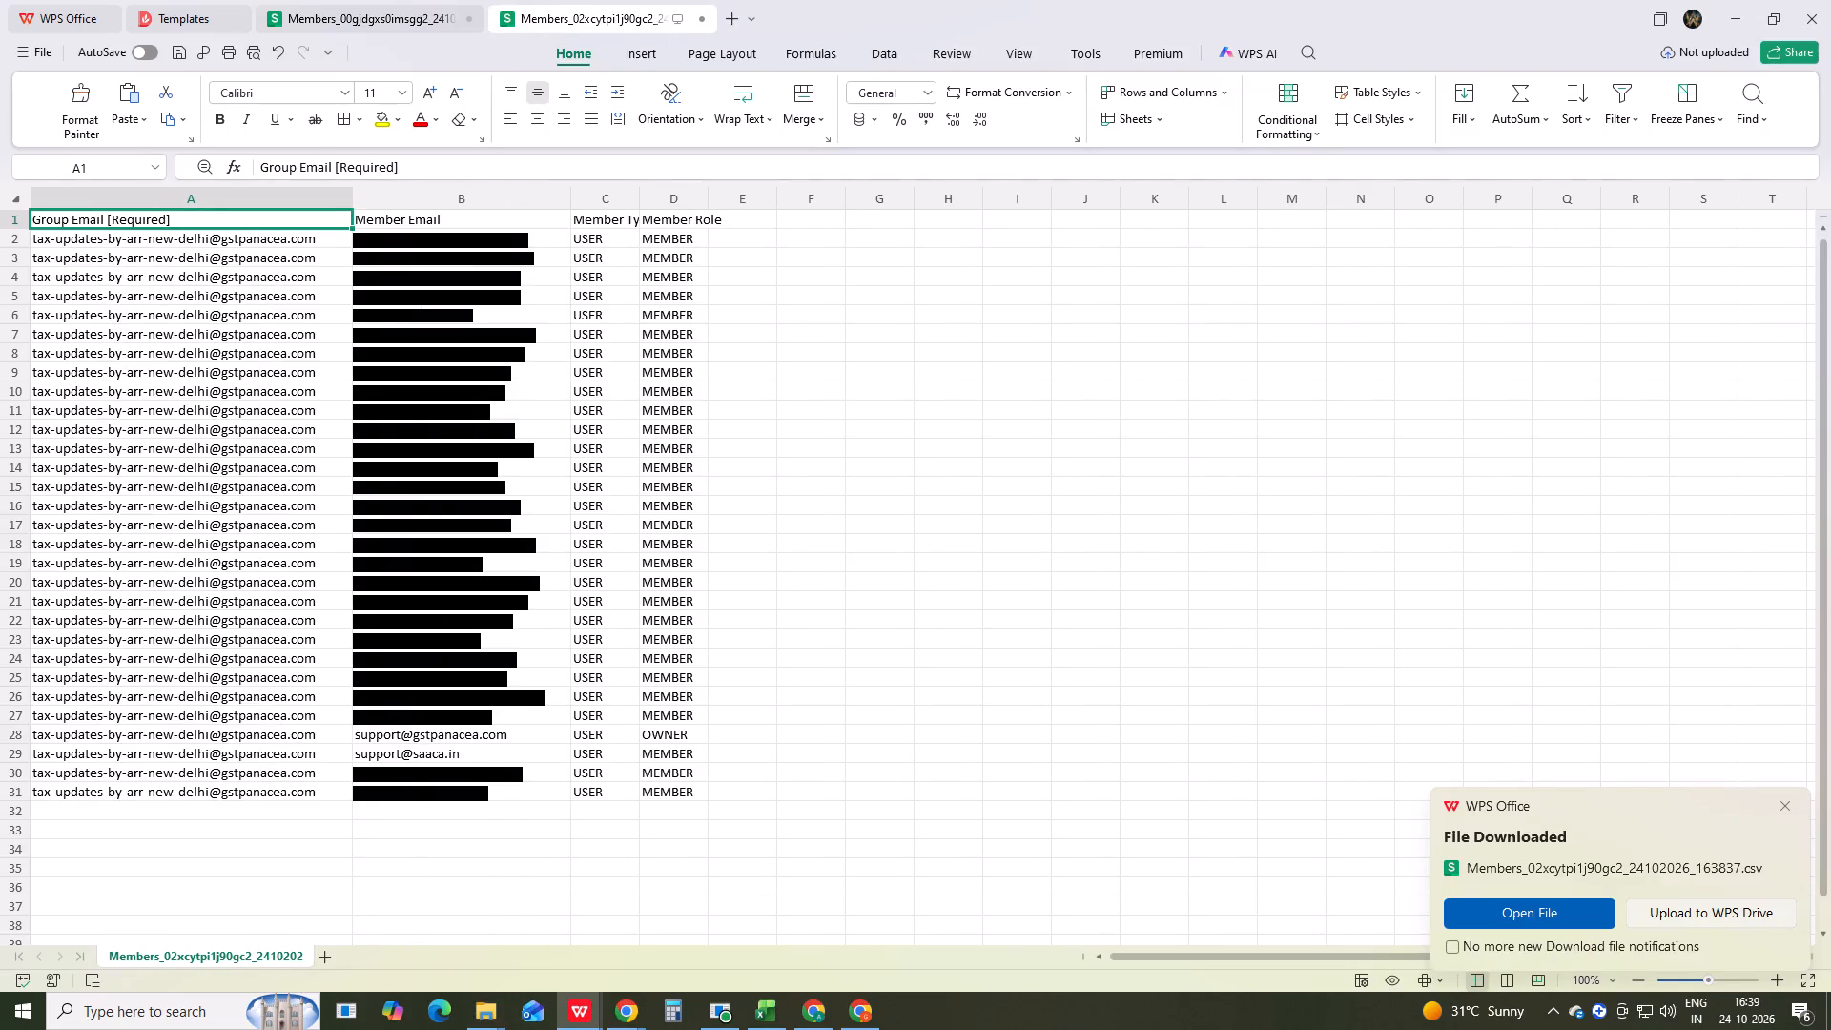
# Clear all entries in the Member Email column from row 2 to row 31, keeping the header.
pyautogui.scroll(6, 432, 256)
pyautogui.click(437, 240)
pyautogui.moveTo(437, 240); pyautogui.dragTo(438, 787)
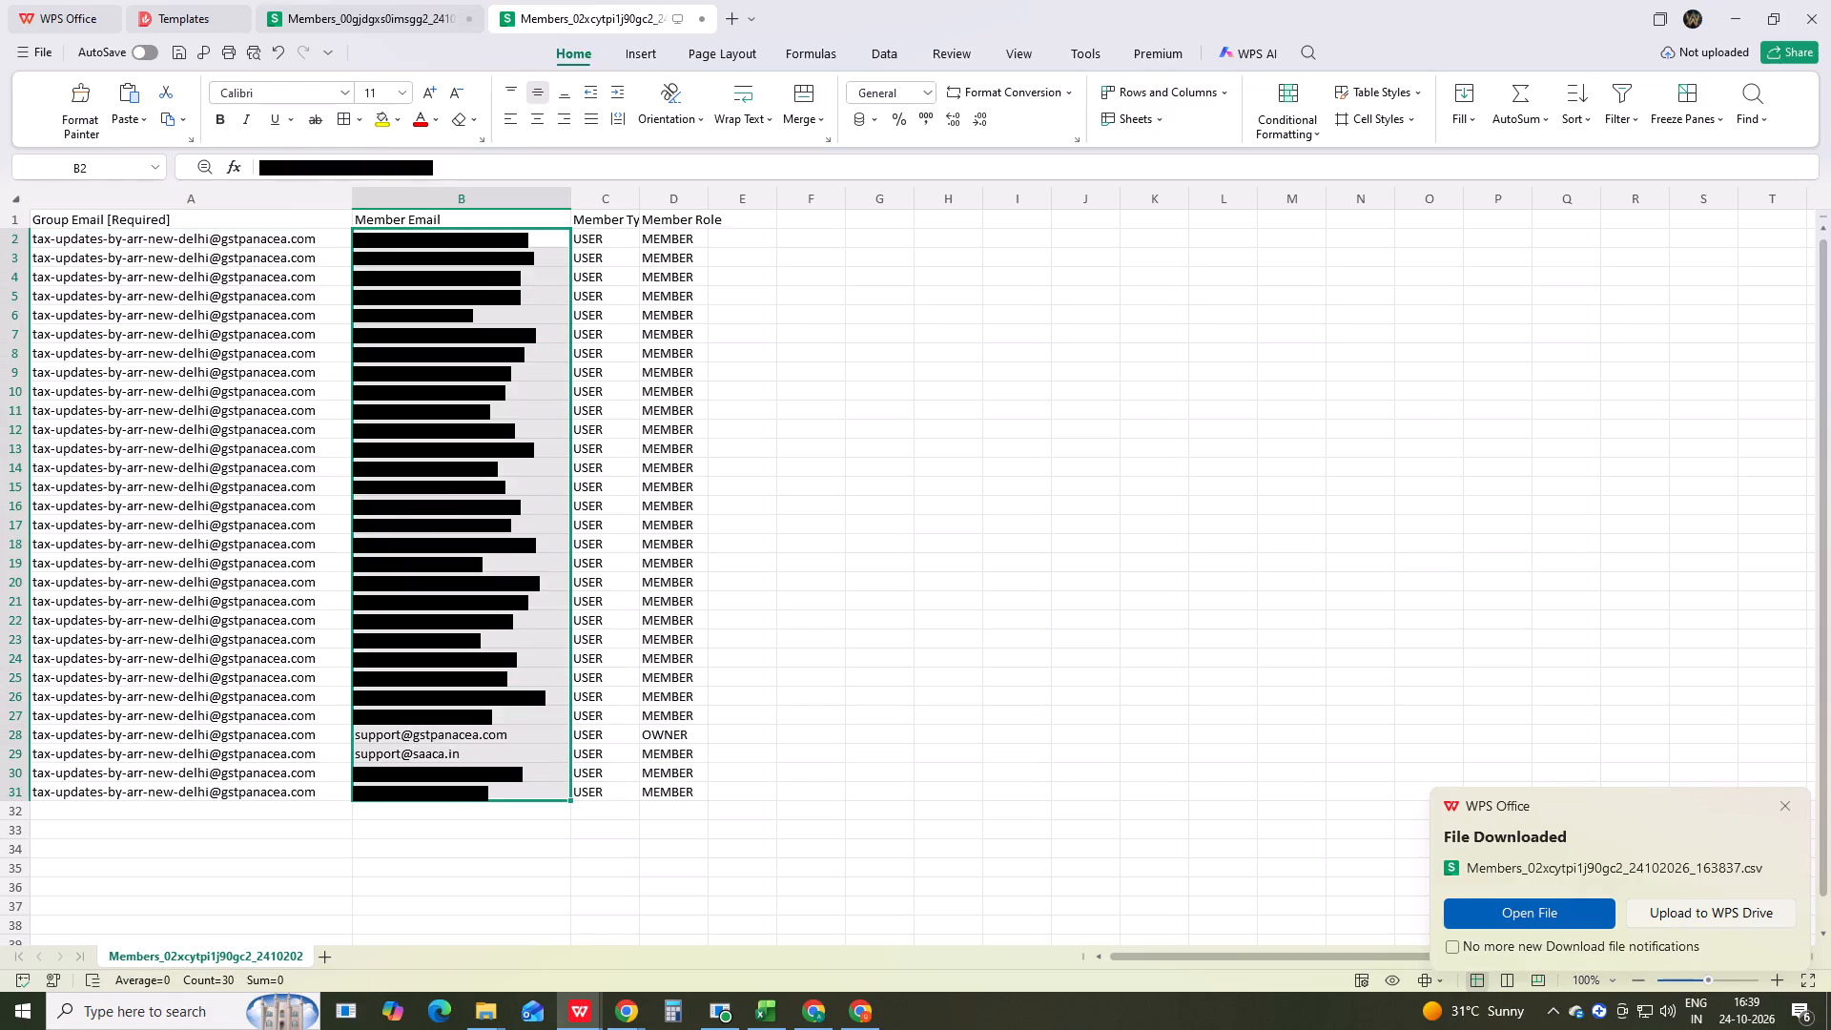
pyautogui.press('BackSpace')
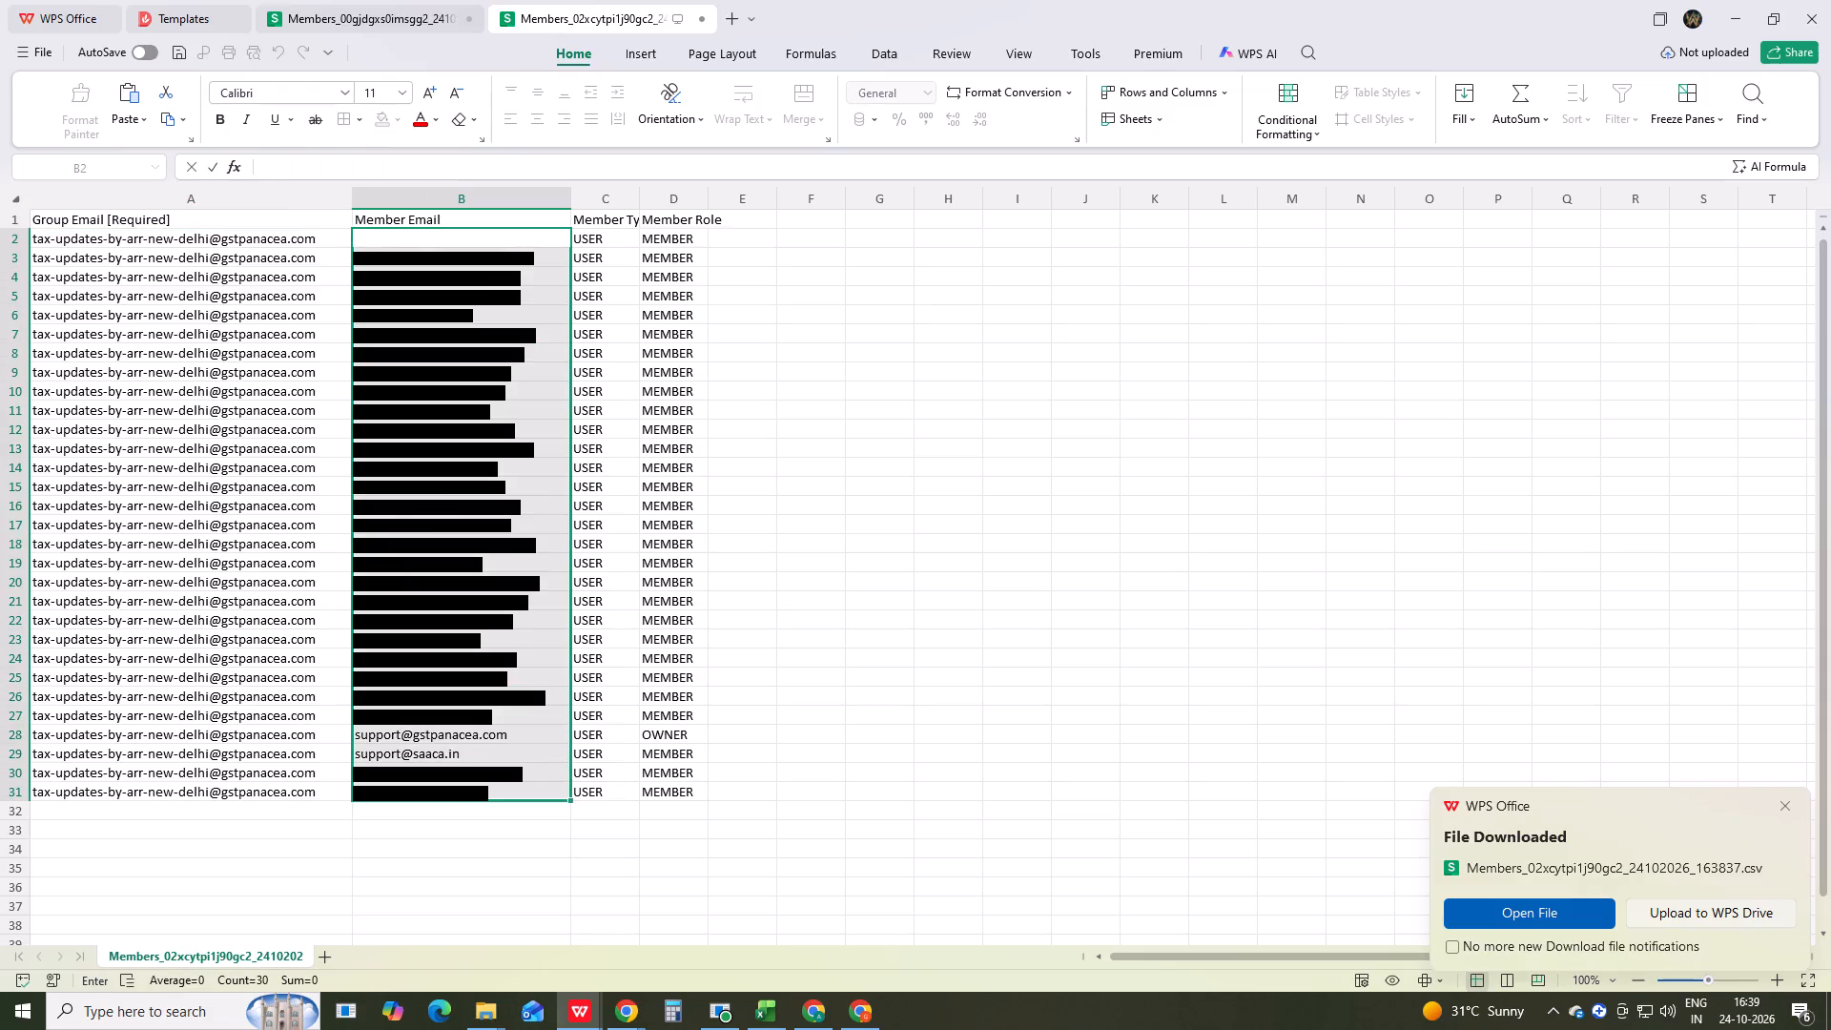
pyautogui.press('Return')
pyautogui.press('Delete')
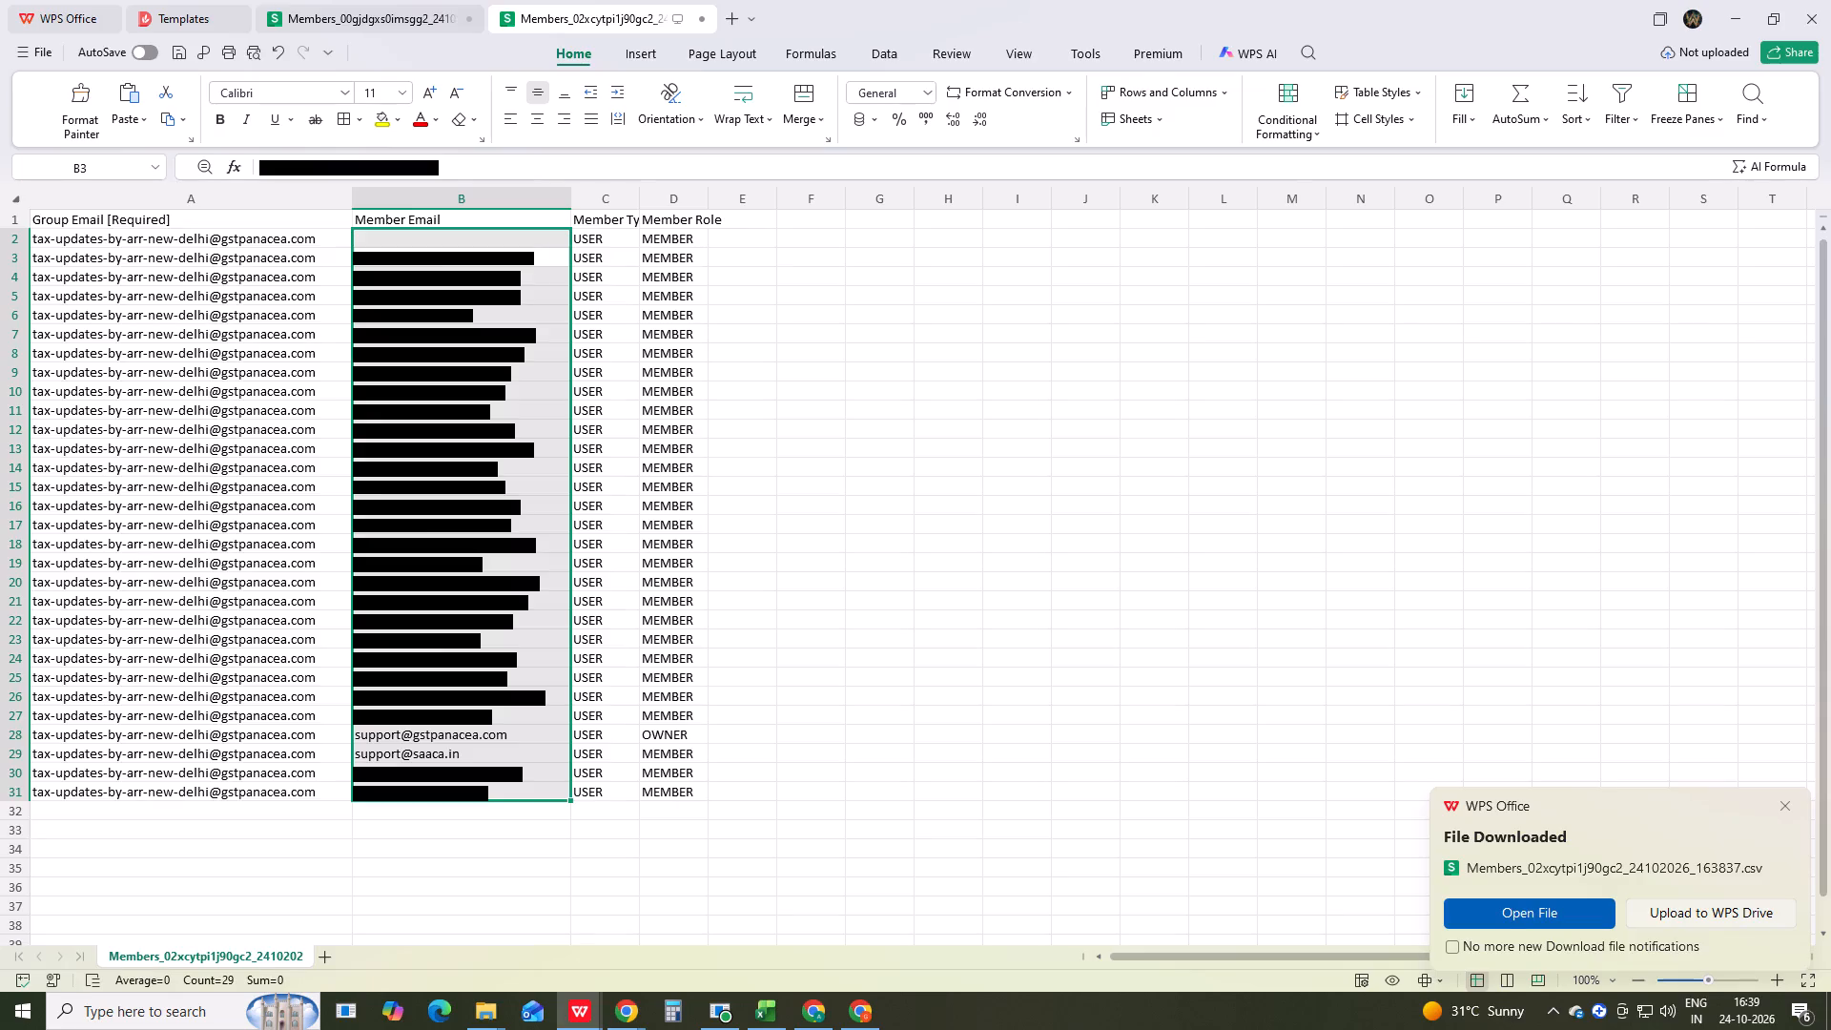
pyautogui.click(430, 813)
# Fill the New Delhi group email address in column A down from row 31 to row 100.
pyautogui.click(336, 789)
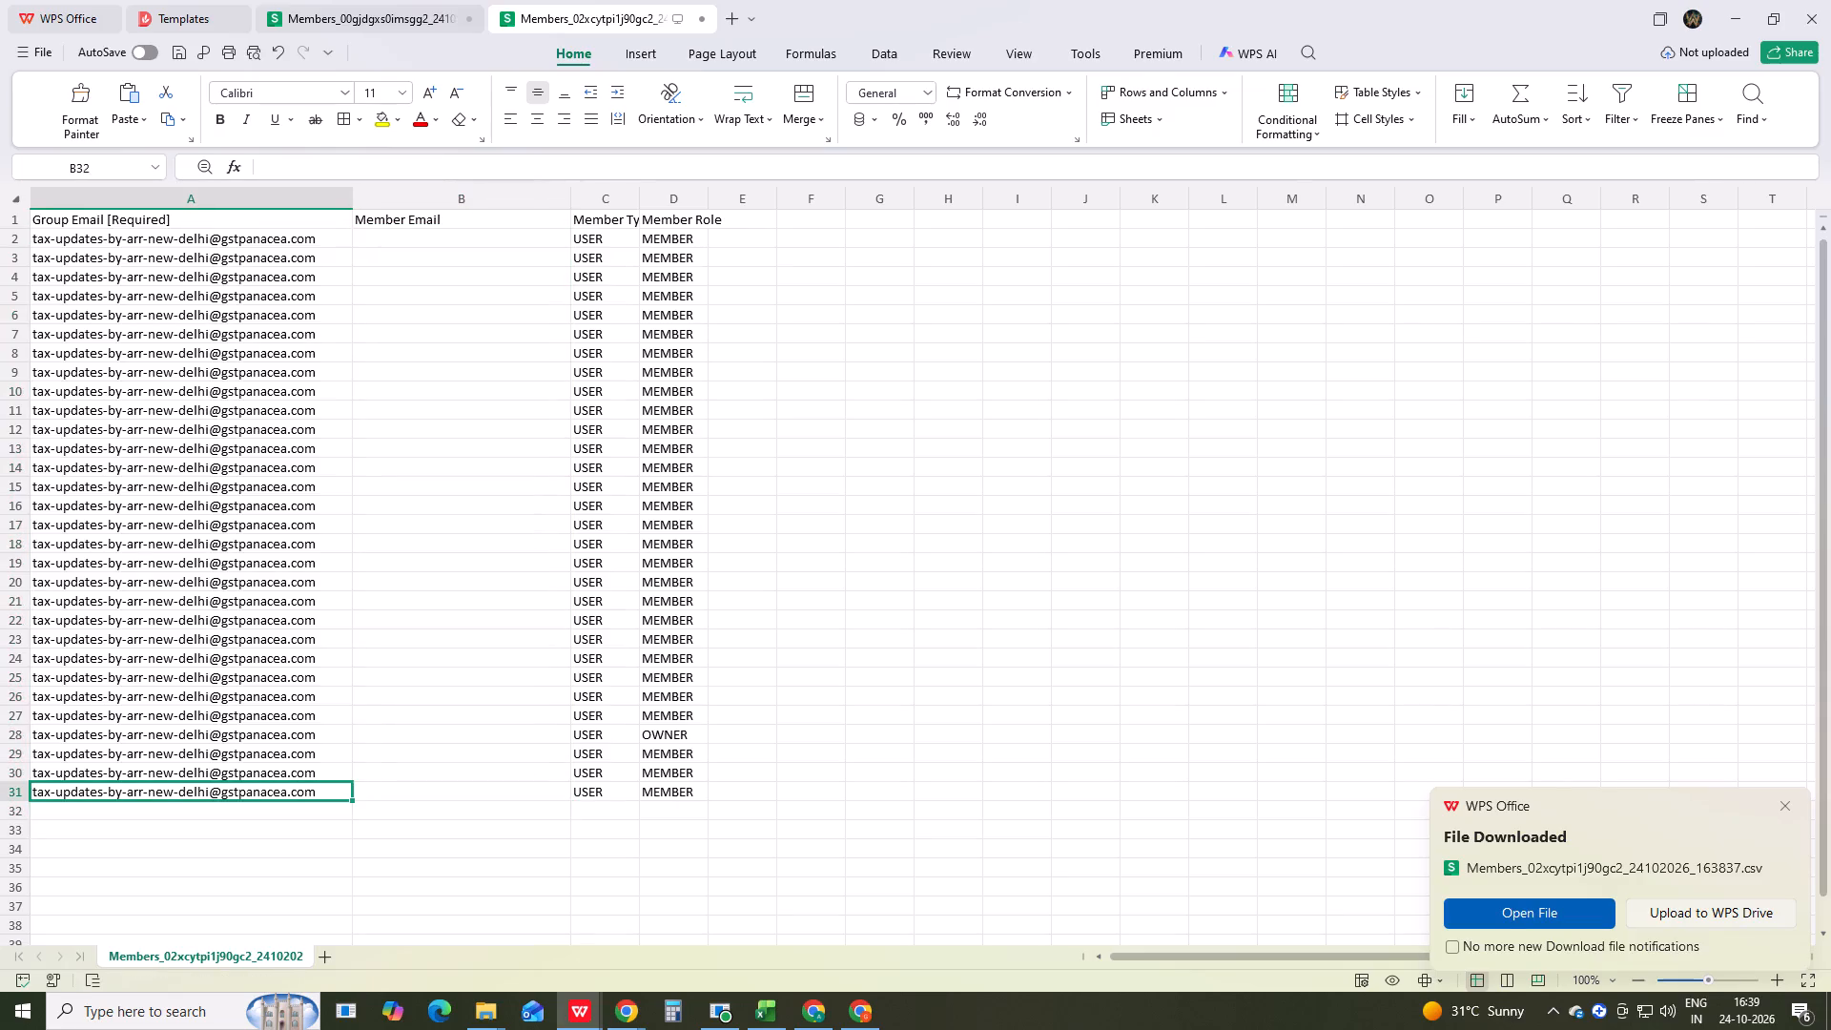
pyautogui.moveTo(354, 804); pyautogui.dragTo(345, 883)
pyautogui.scroll(-19, 345, 883)
pyautogui.scroll(-4, 345, 883)
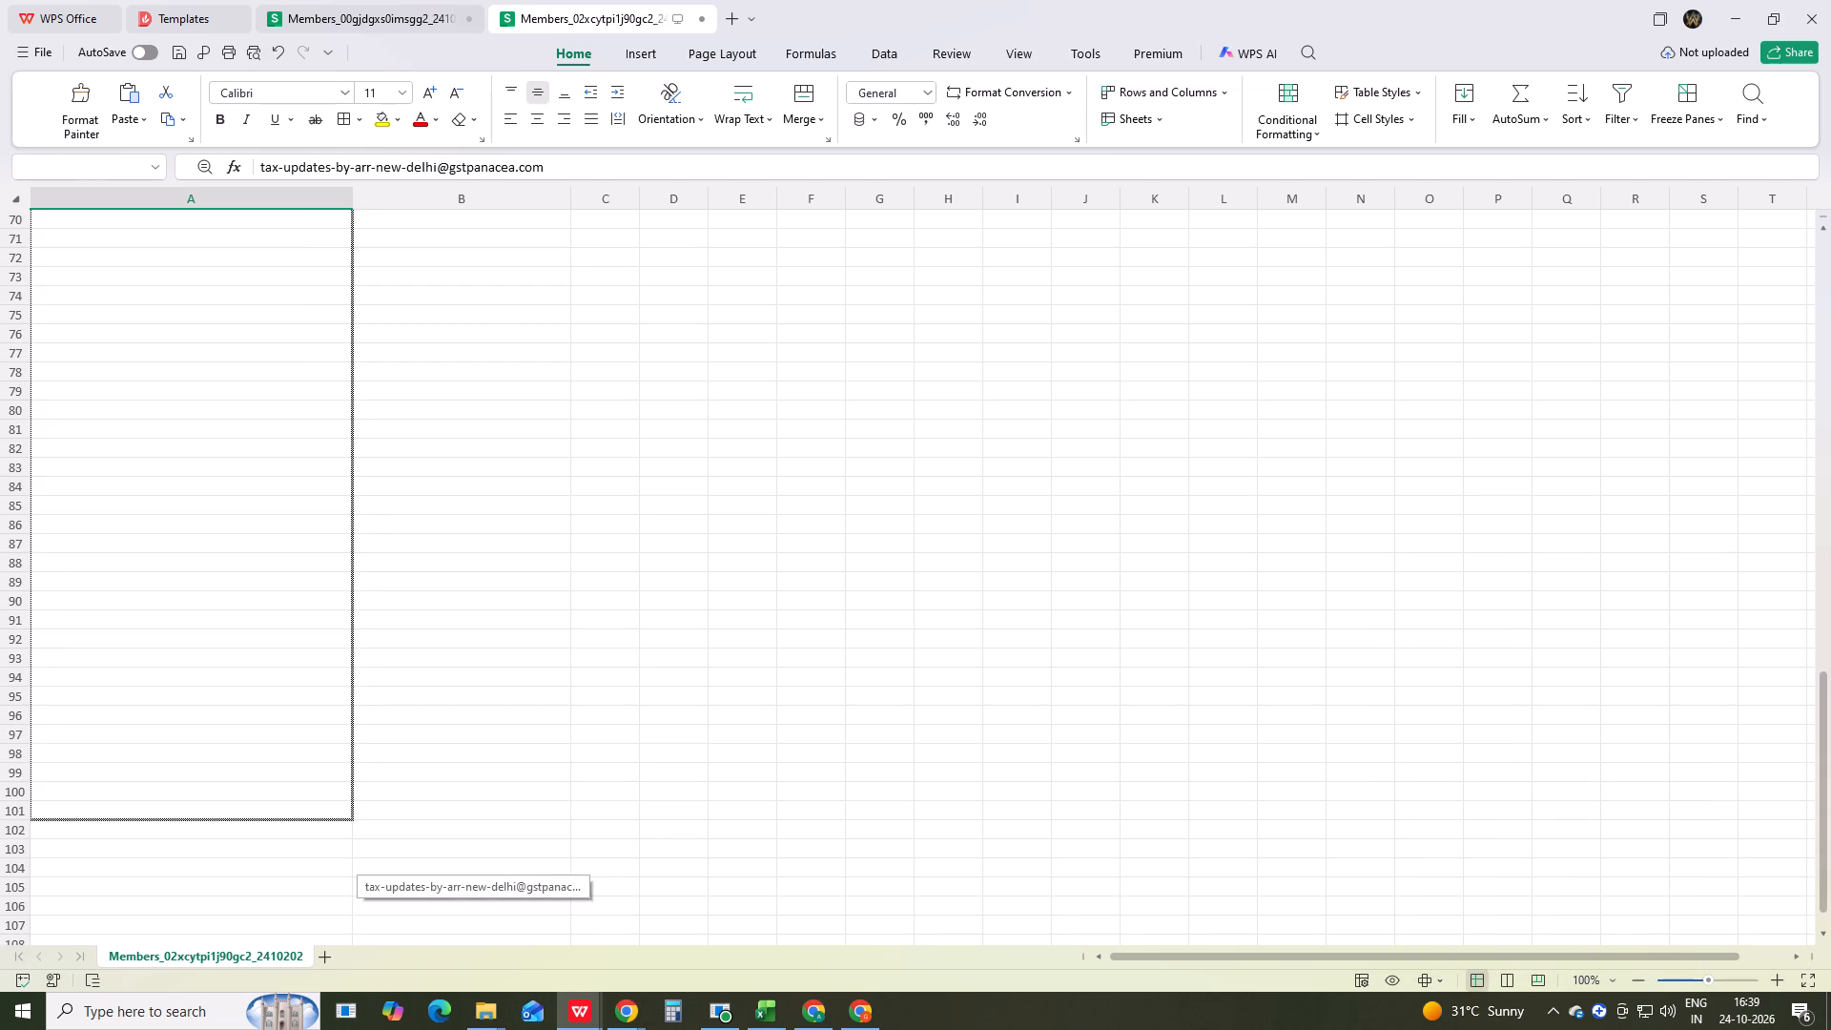
pyautogui.moveTo(345, 883); pyautogui.dragTo(333, 789)
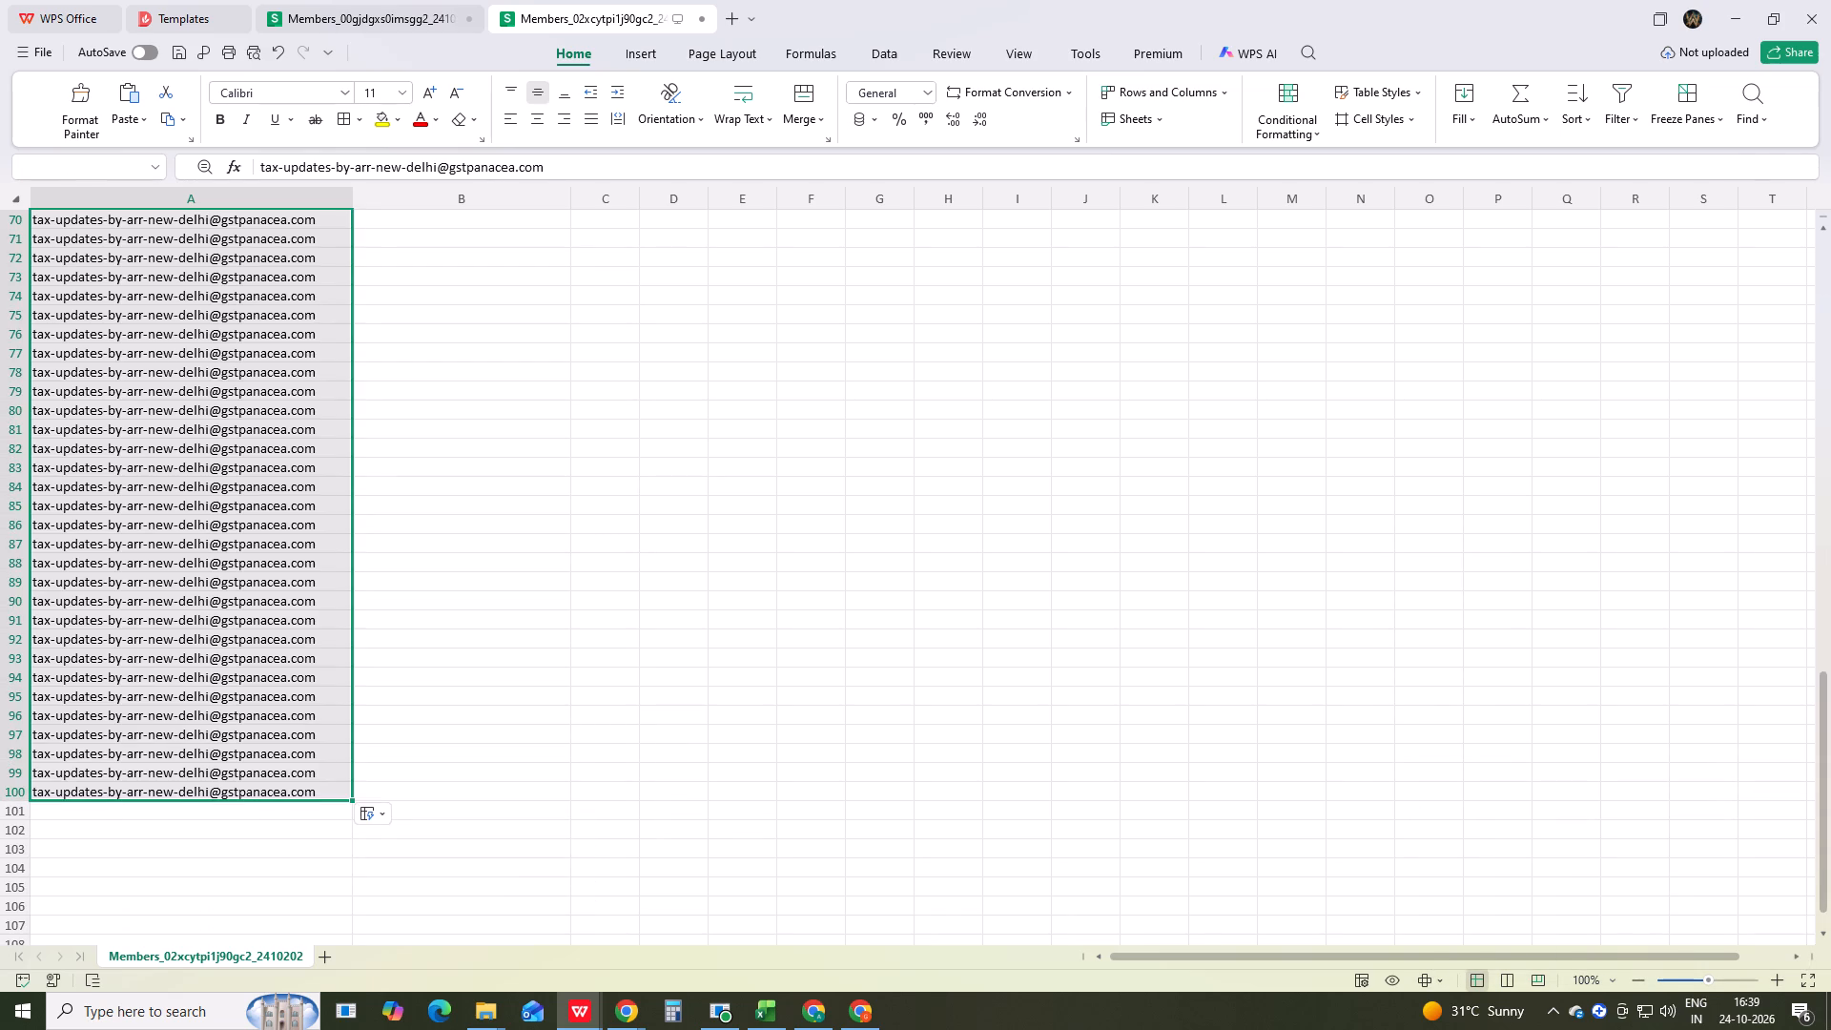
pyautogui.click(504, 627)
# Fill USER in the Member Type column down from row 31 to row 34.
pyautogui.scroll(20, 504, 627)
pyautogui.scroll(13, 504, 627)
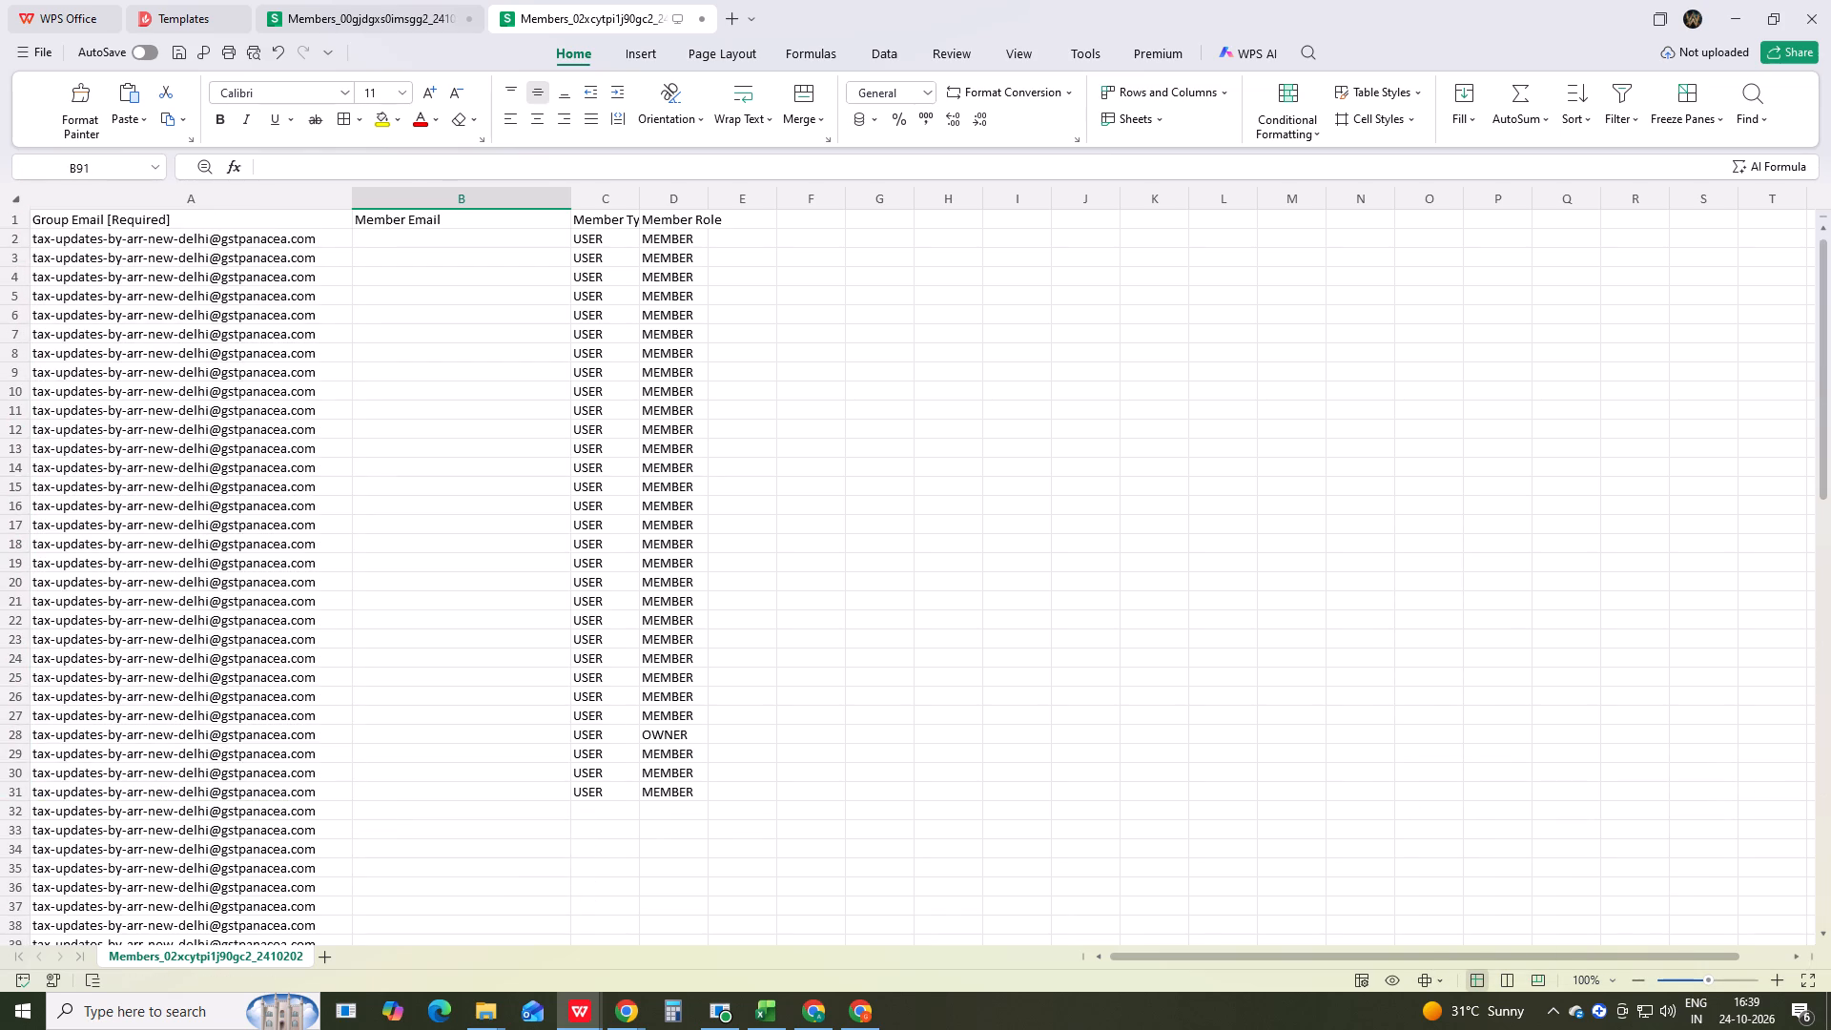
pyautogui.click(635, 801)
pyautogui.click(637, 795)
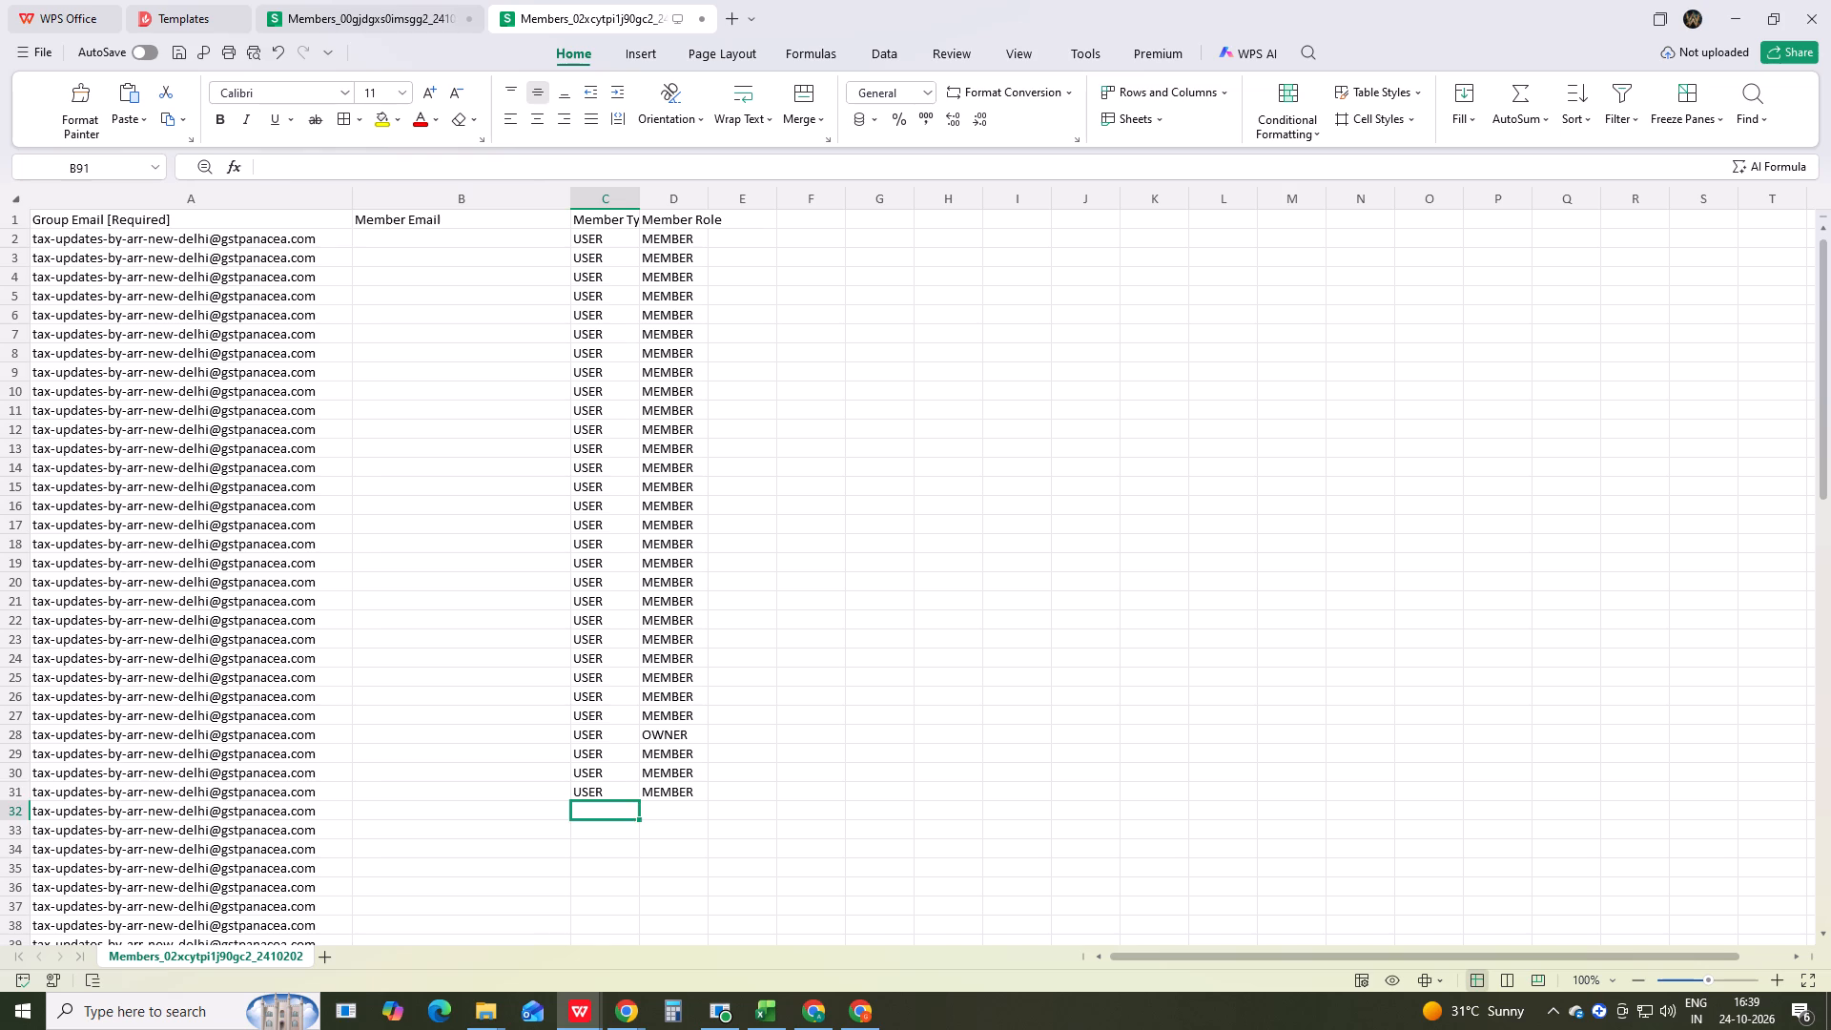
pyautogui.moveTo(639, 802); pyautogui.dragTo(639, 843)
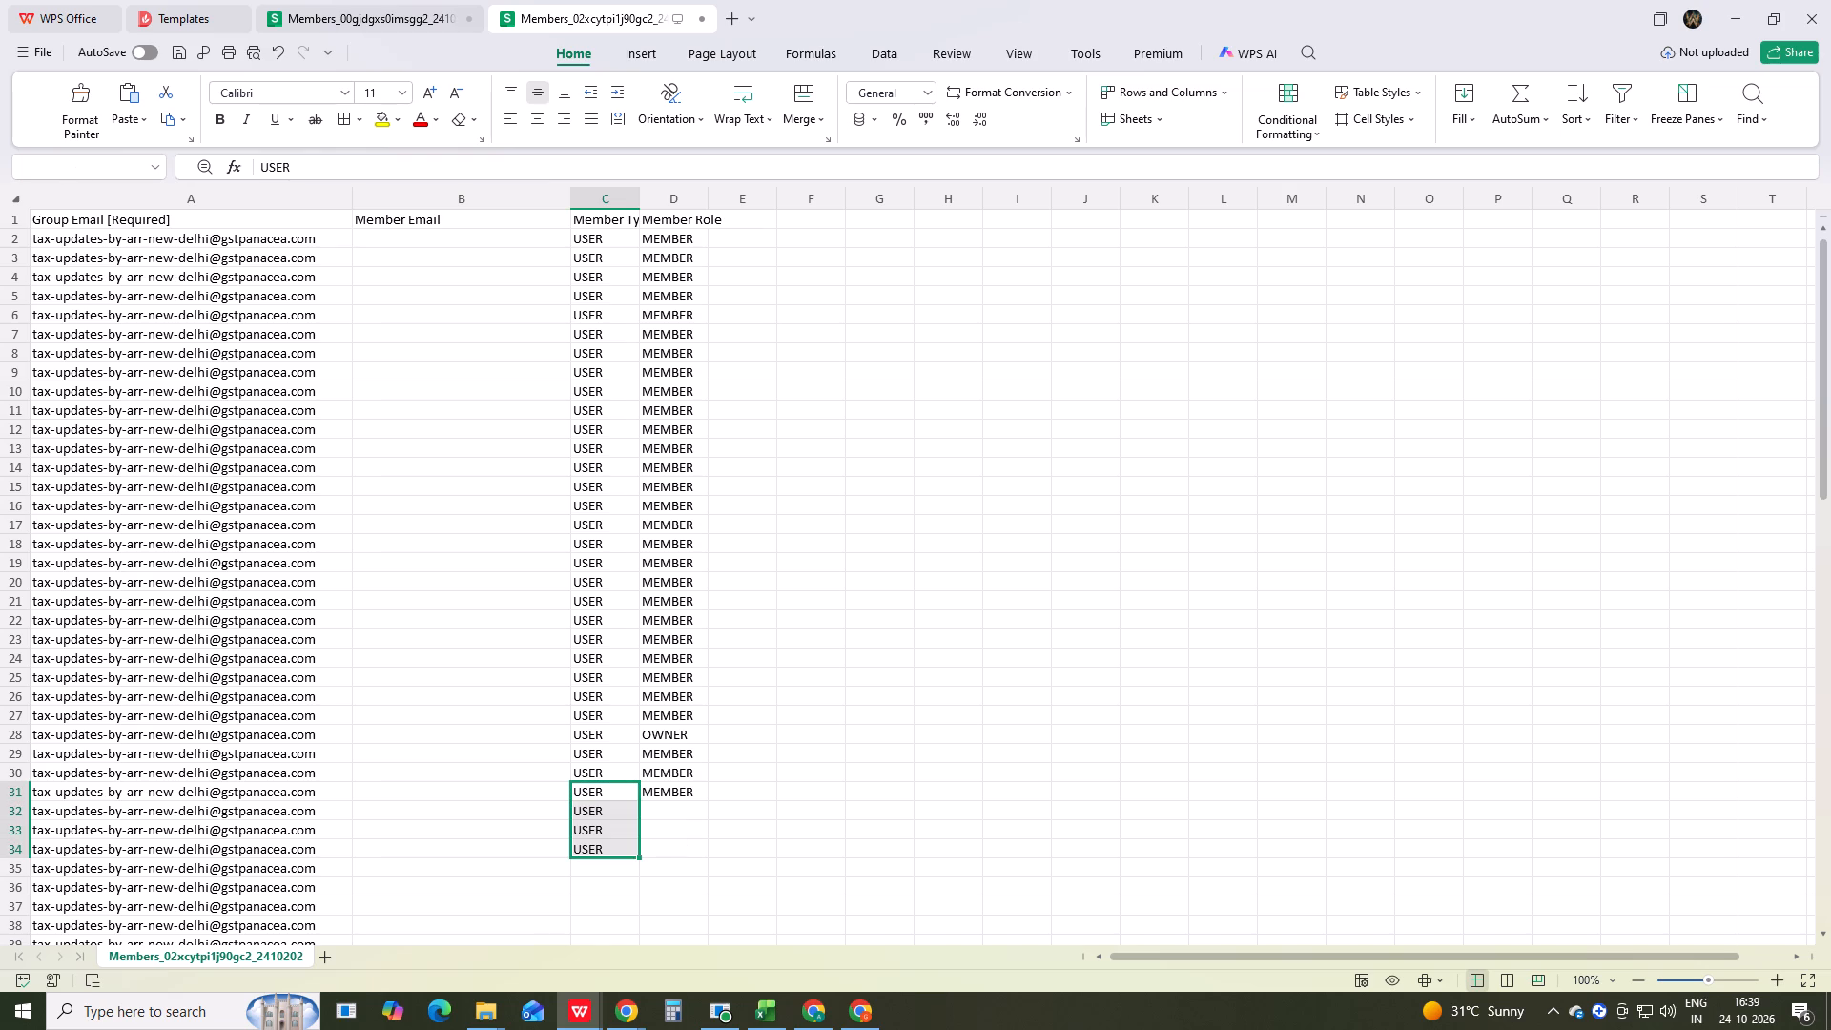
# Fill USER and MEMBER in the Member Type and Member Role columns down from row 31 to row 100.
pyautogui.click(663, 796)
pyautogui.click(624, 793)
pyautogui.moveTo(628, 791); pyautogui.dragTo(646, 791)
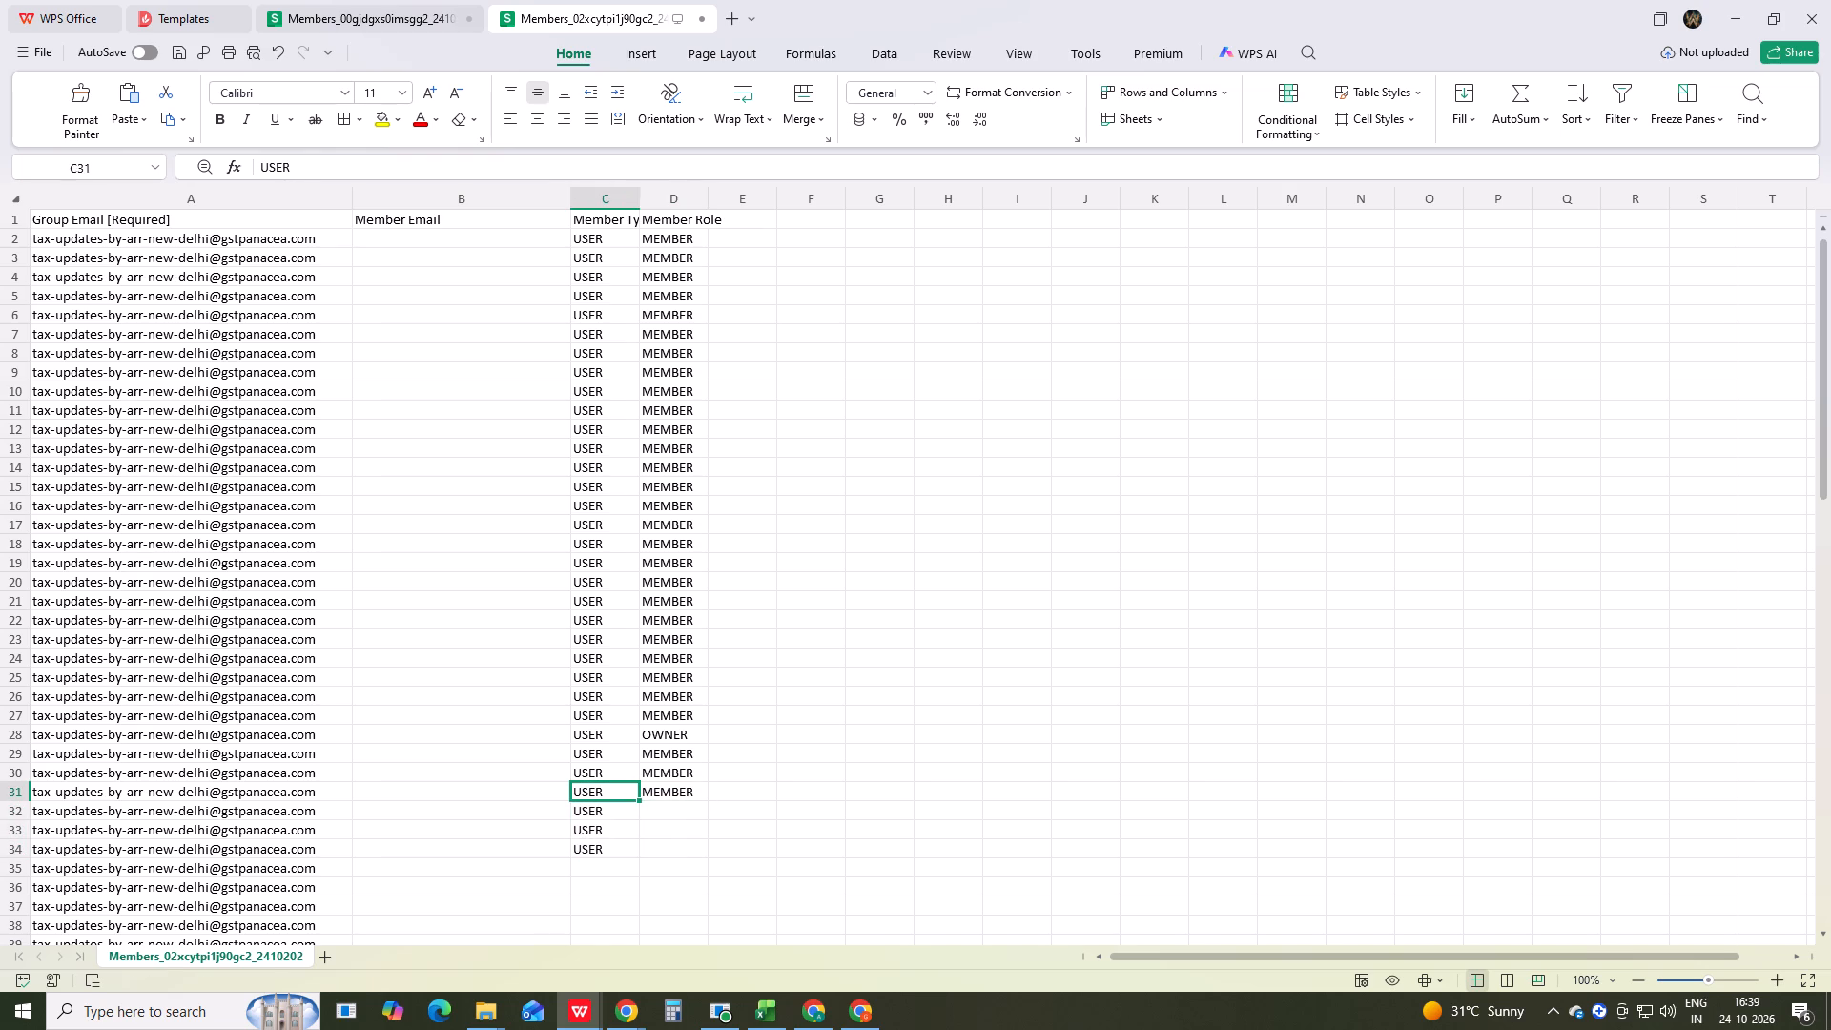
pyautogui.moveTo(646, 791); pyautogui.dragTo(658, 789)
pyautogui.click(707, 796)
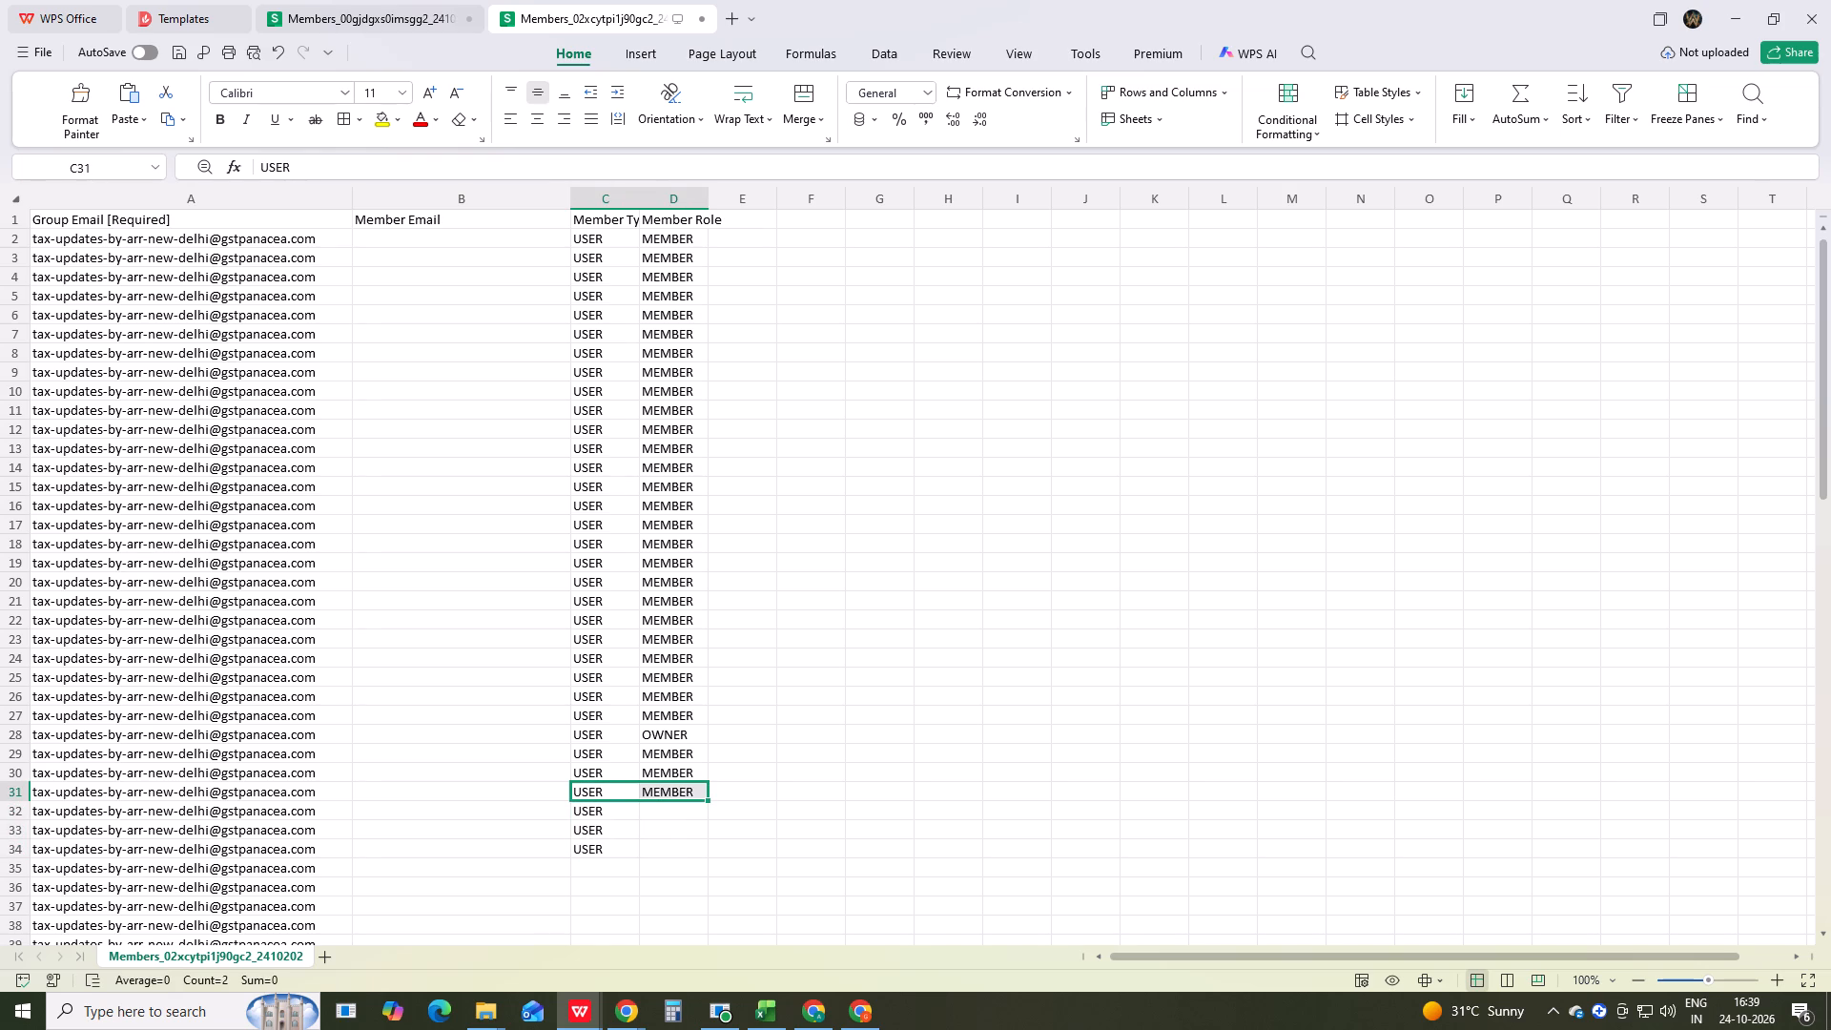
pyautogui.moveTo(707, 802); pyautogui.dragTo(708, 829)
pyautogui.scroll(-12, 708, 829)
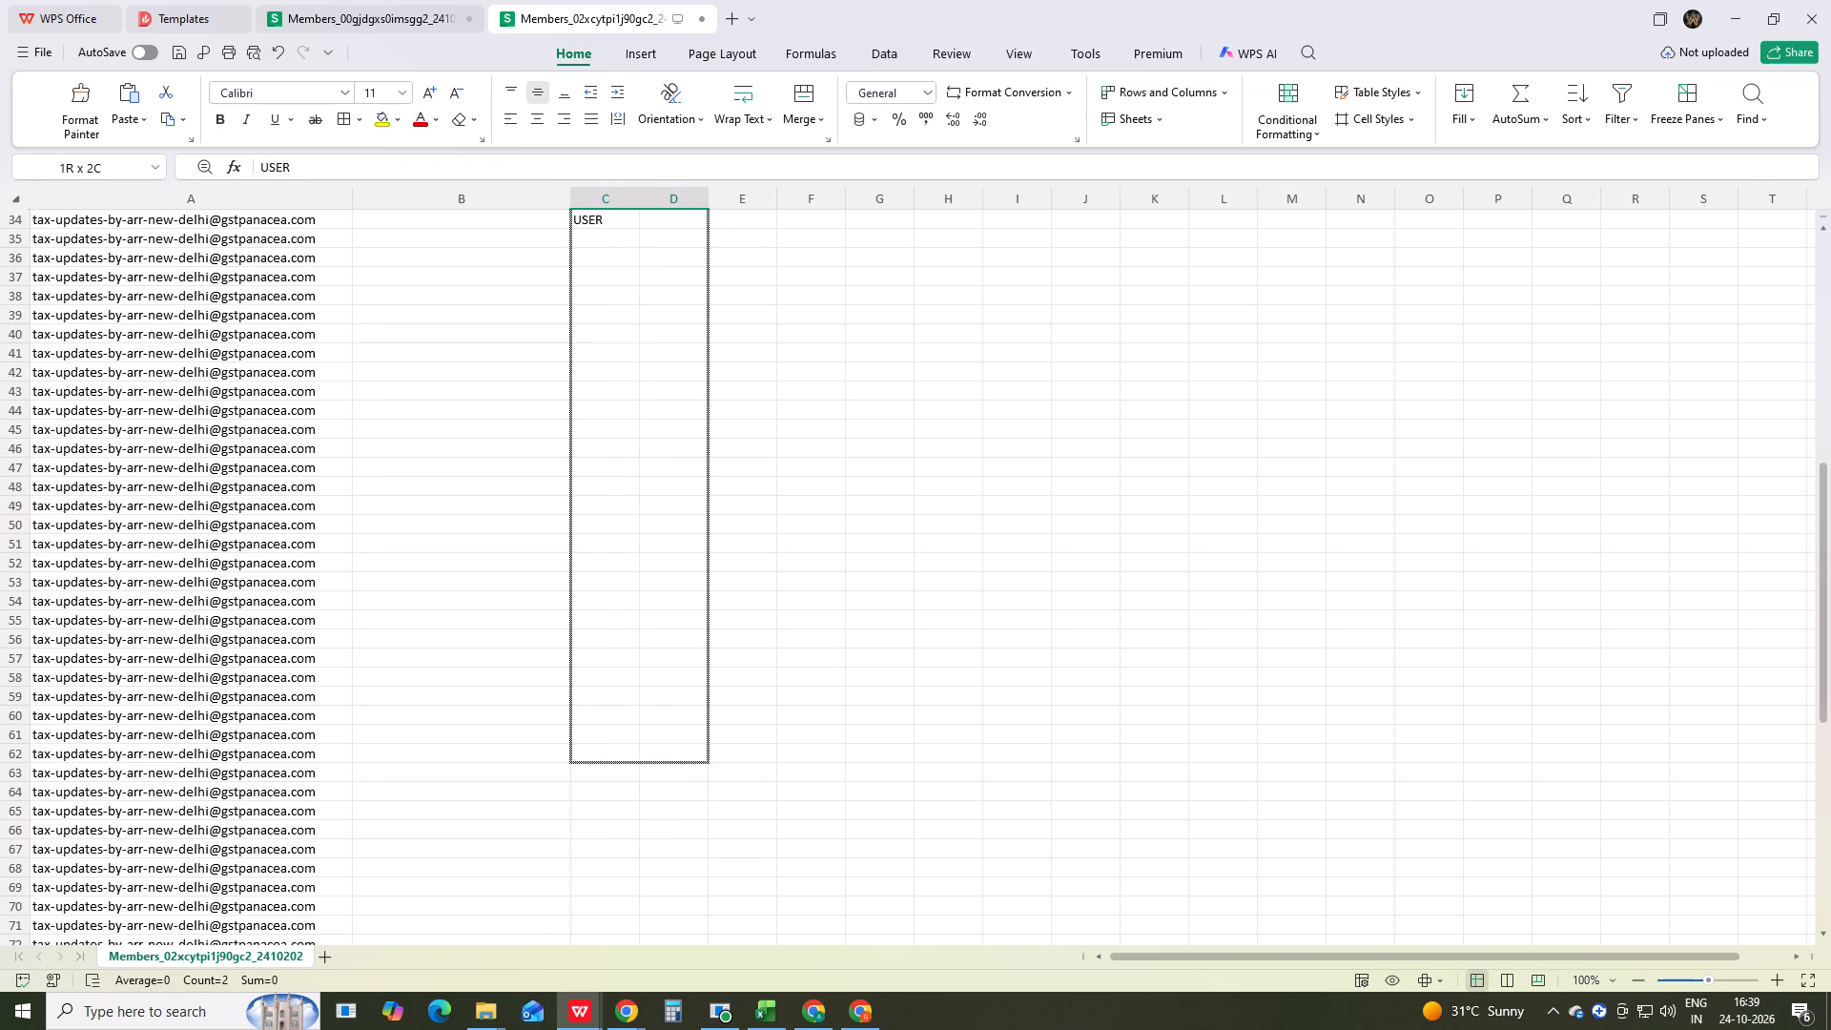
pyautogui.moveTo(708, 829); pyautogui.dragTo(705, 772)
pyautogui.scroll(-11, 708, 829)
pyautogui.scroll(1, 708, 829)
pyautogui.scroll(-5, 708, 829)
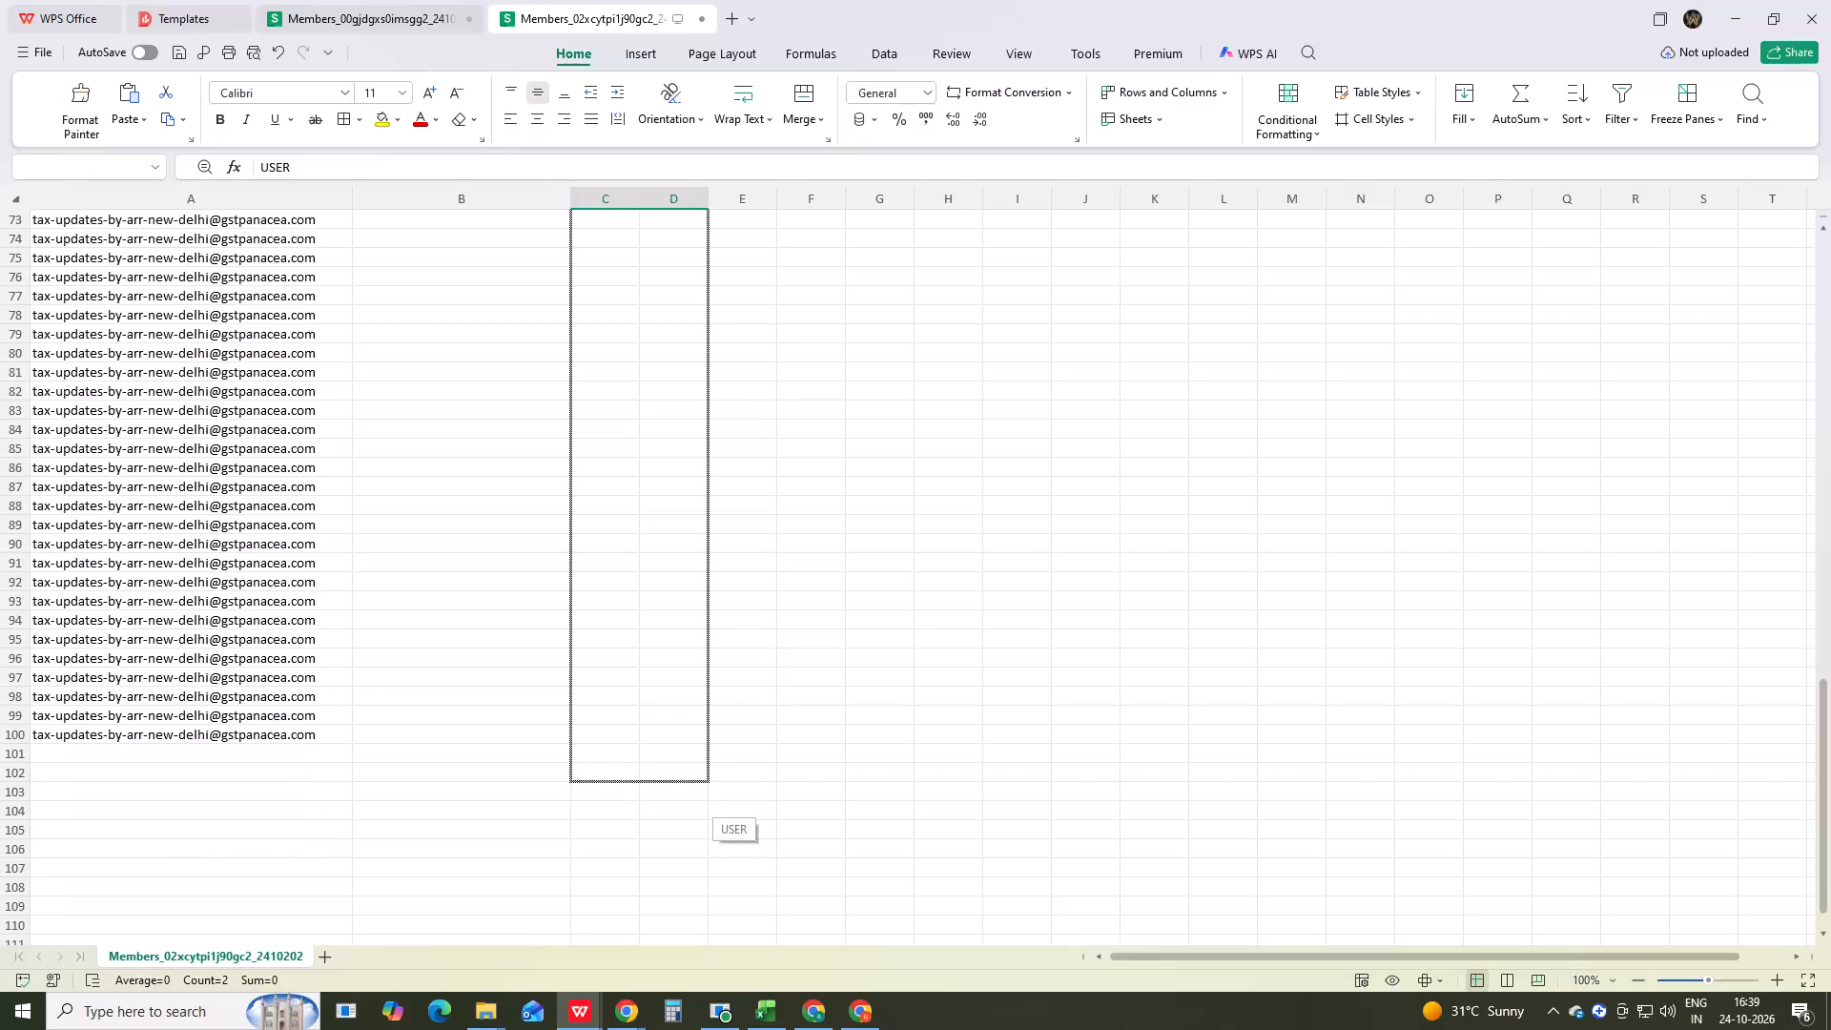
pyautogui.moveTo(705, 772); pyautogui.dragTo(710, 737)
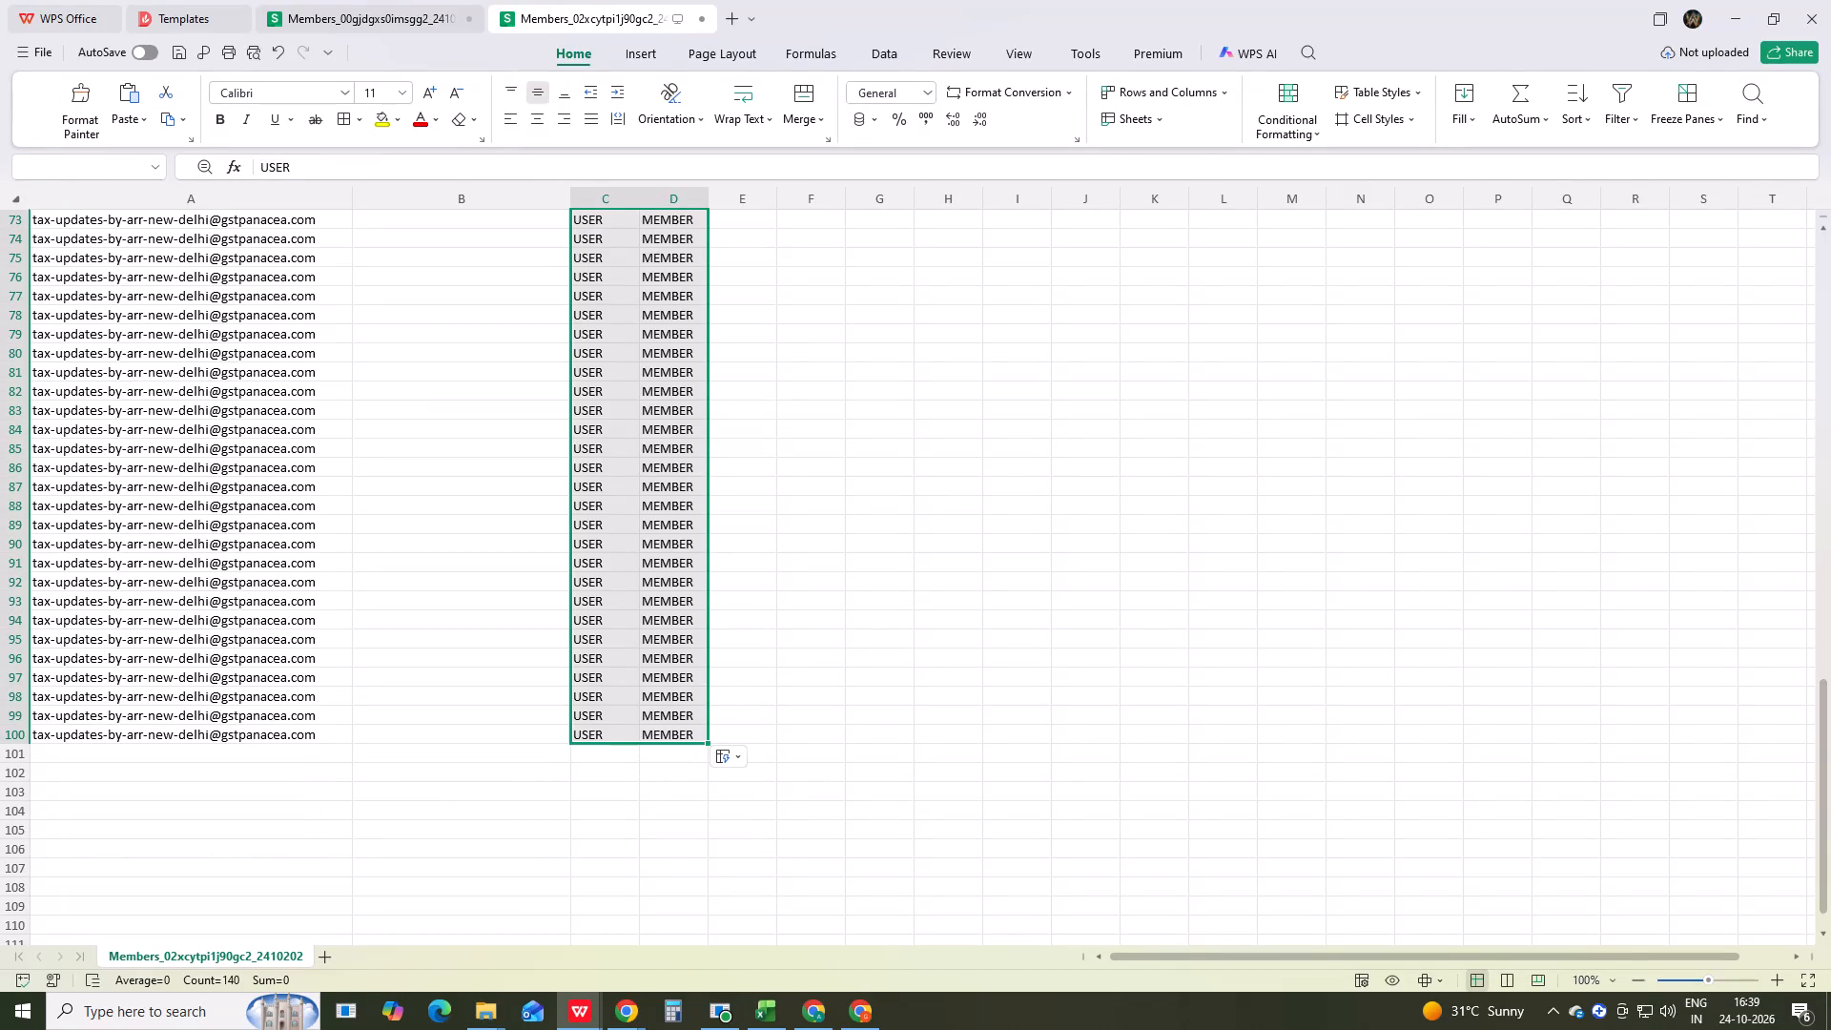
pyautogui.scroll(8, 374, 435)
pyautogui.scroll(14, 363, 436)
pyautogui.scroll(8, 400, 331)
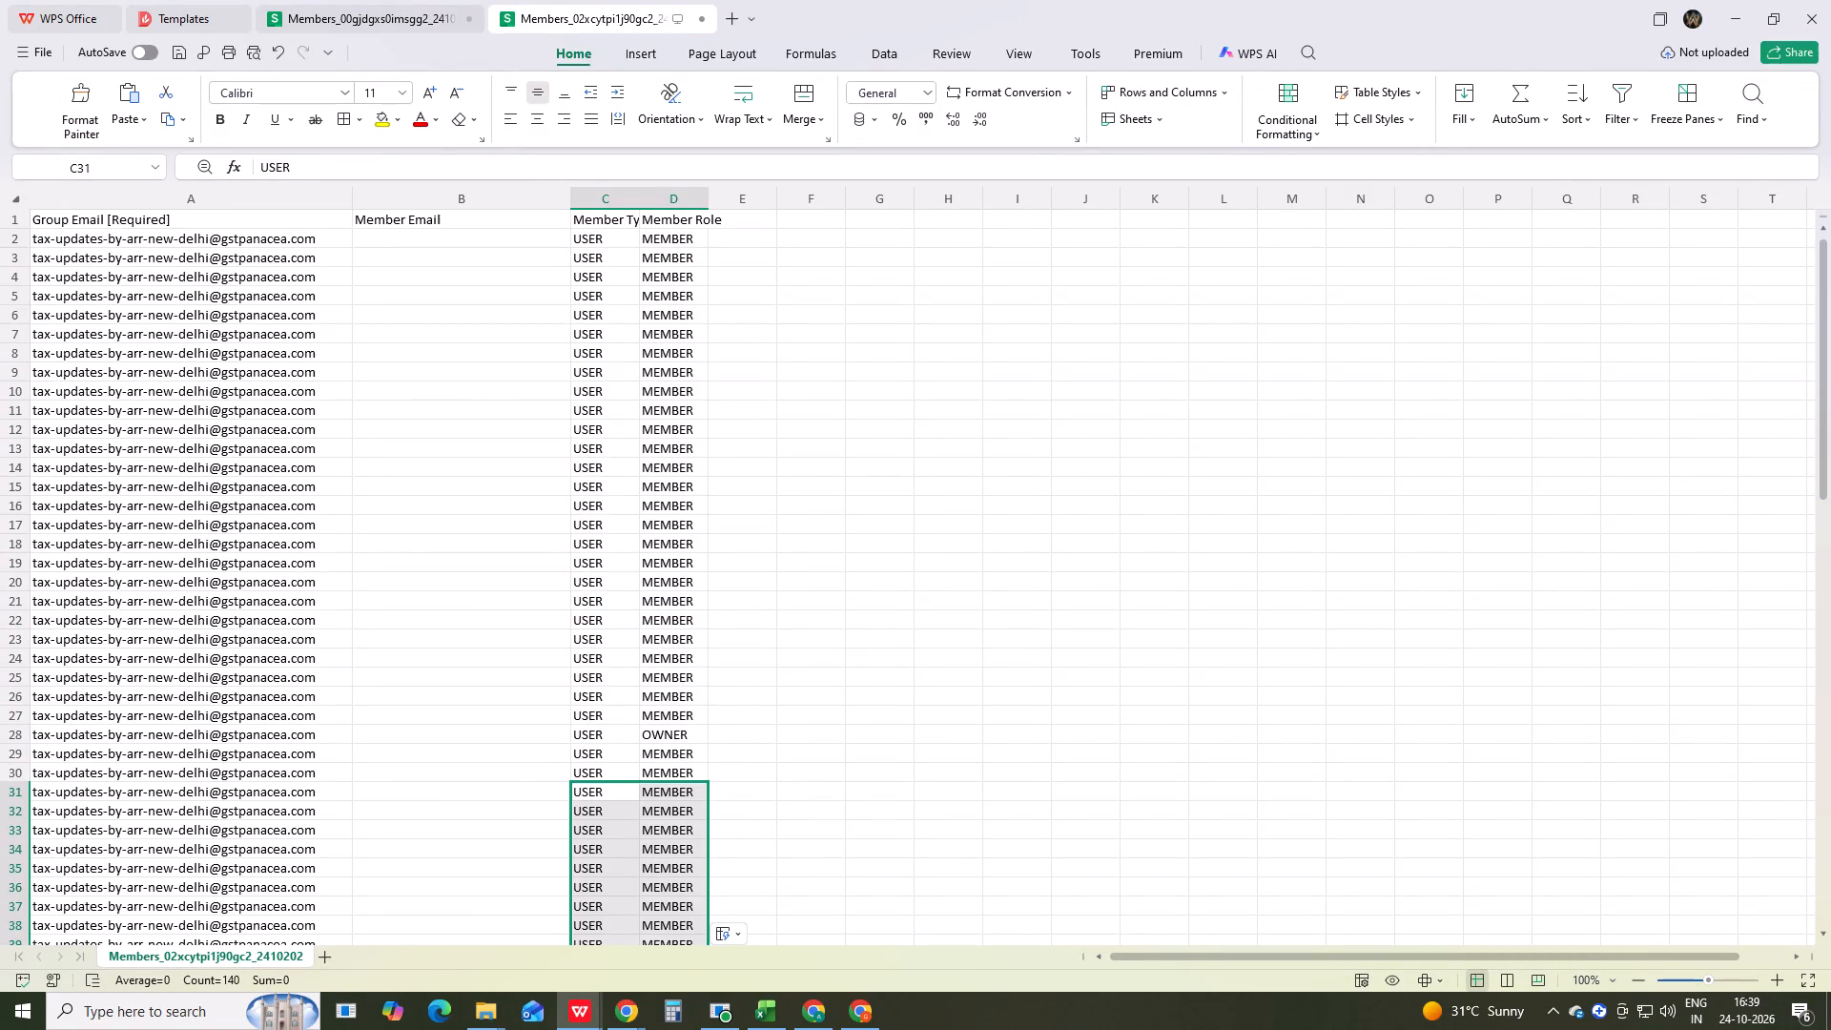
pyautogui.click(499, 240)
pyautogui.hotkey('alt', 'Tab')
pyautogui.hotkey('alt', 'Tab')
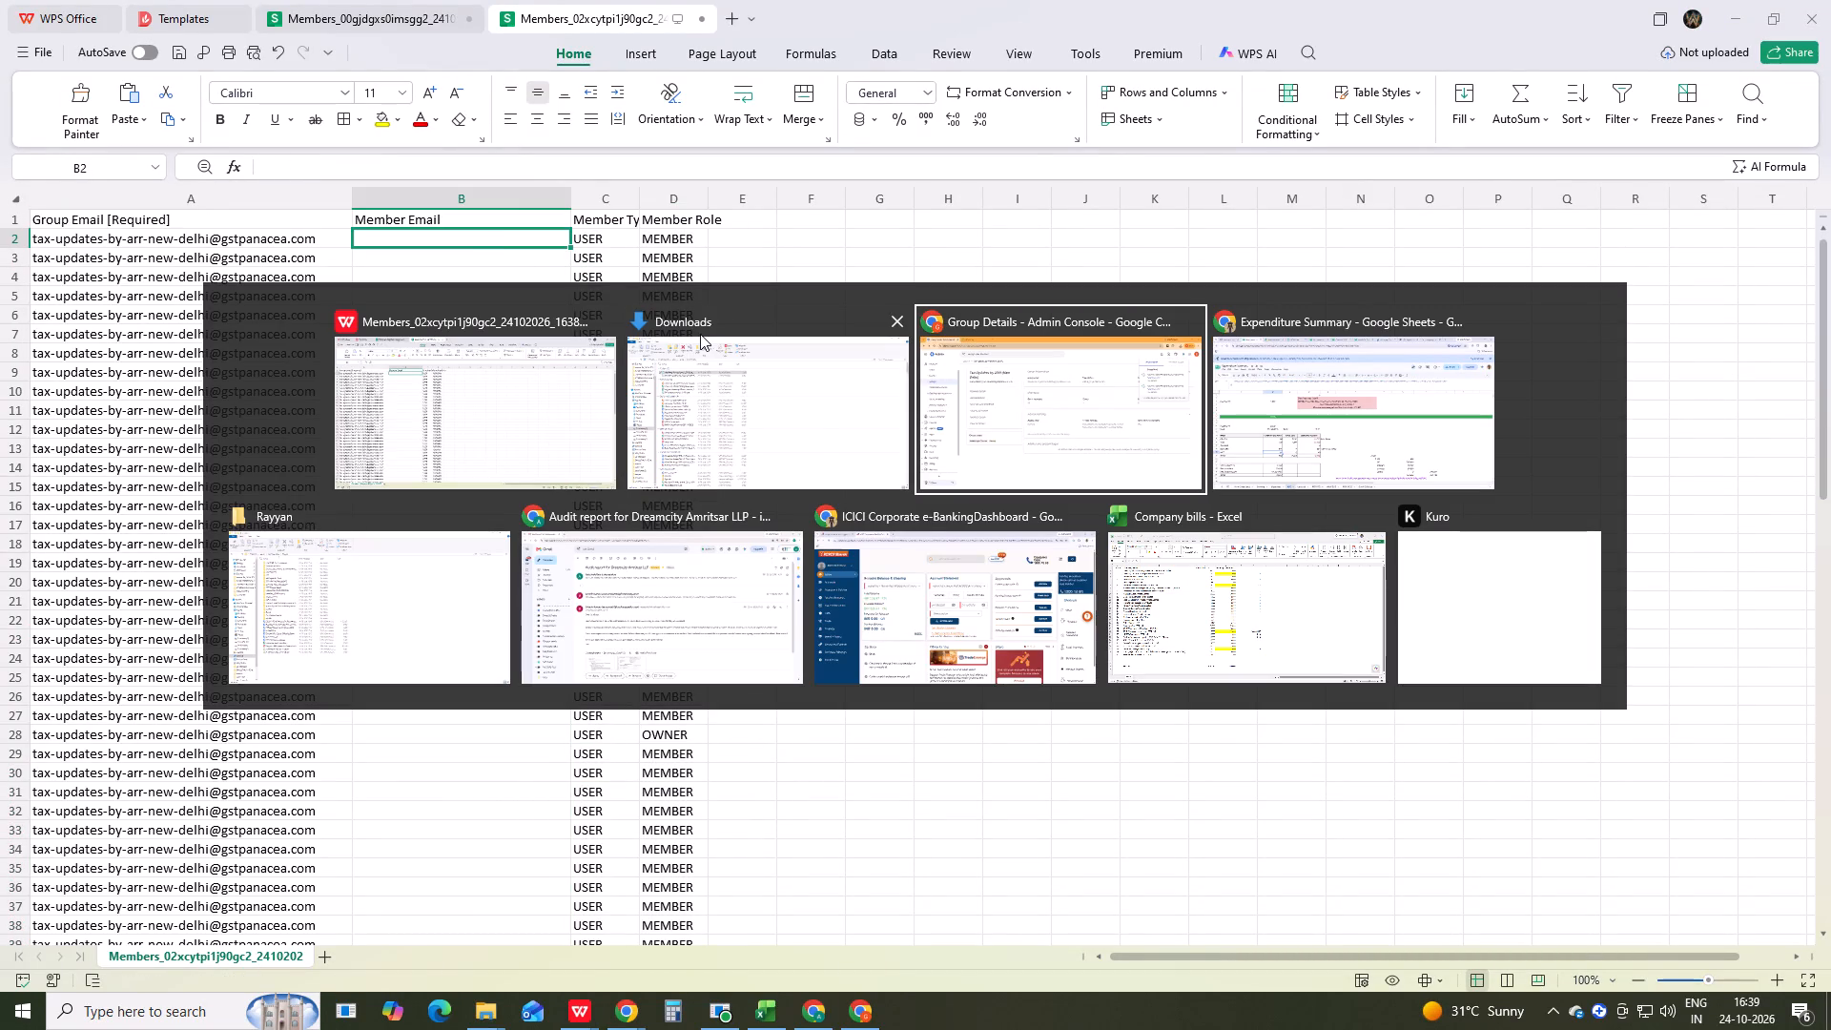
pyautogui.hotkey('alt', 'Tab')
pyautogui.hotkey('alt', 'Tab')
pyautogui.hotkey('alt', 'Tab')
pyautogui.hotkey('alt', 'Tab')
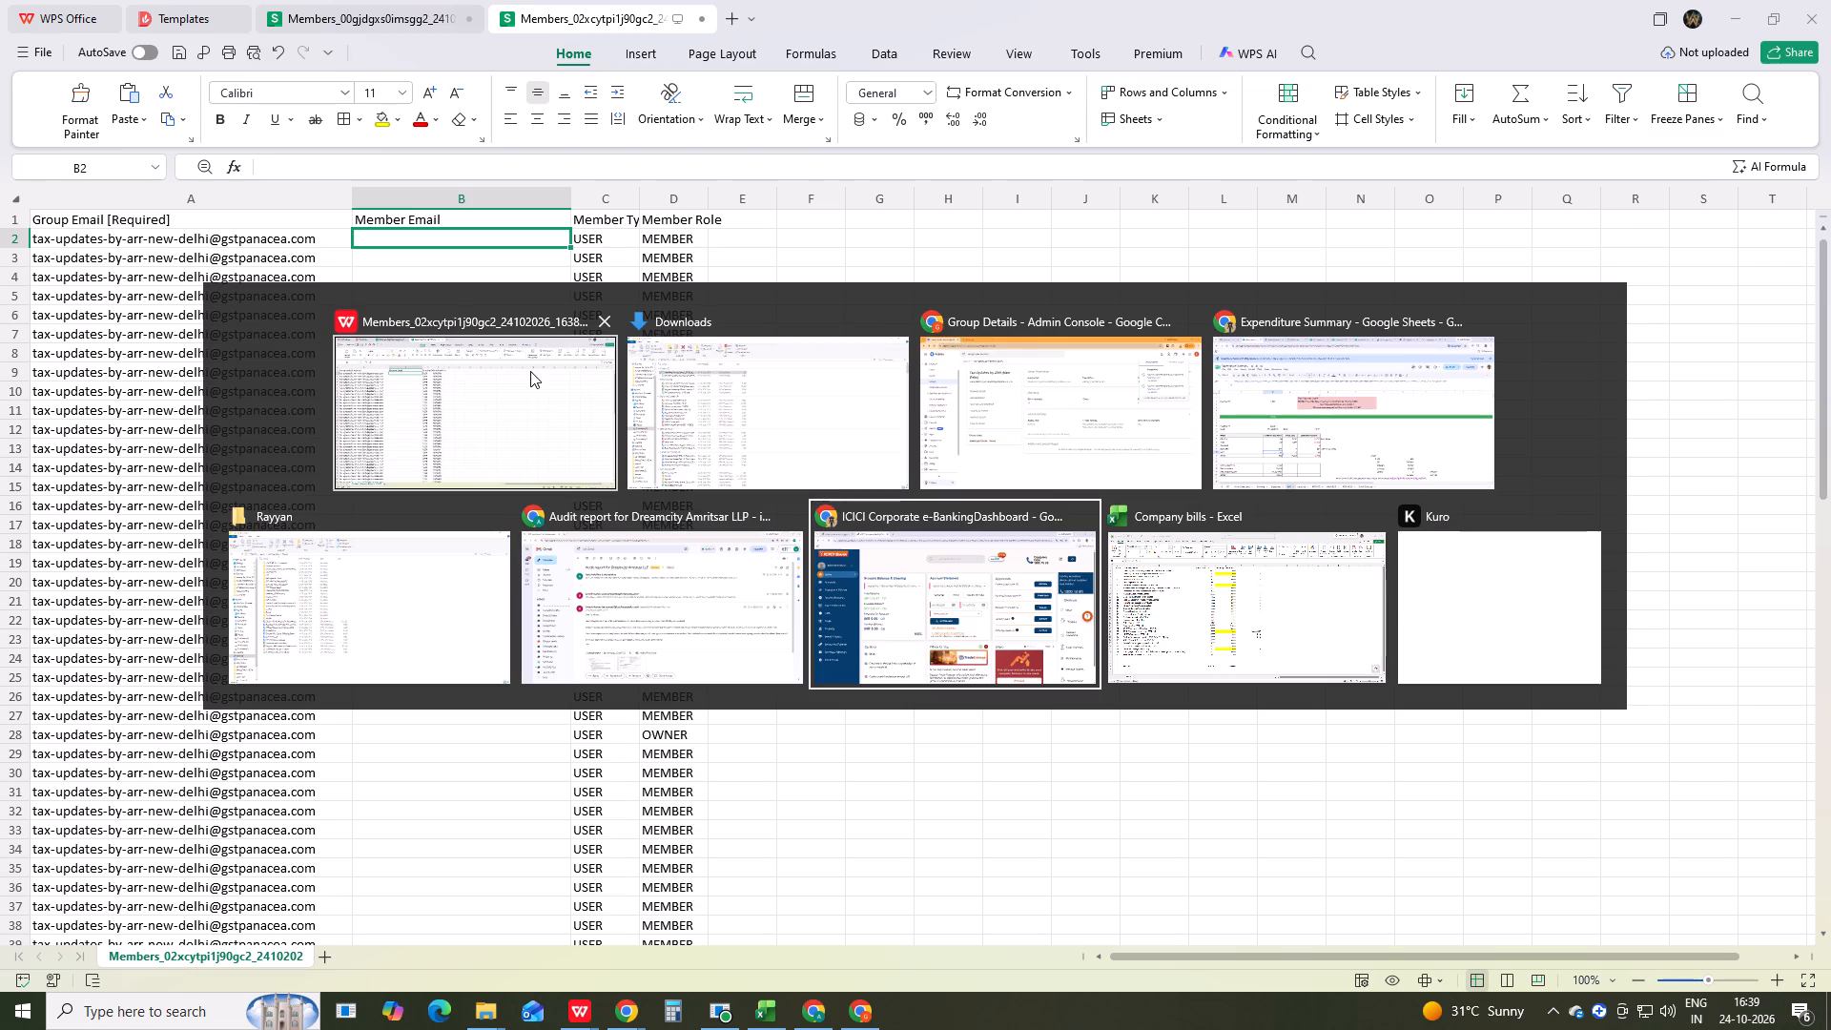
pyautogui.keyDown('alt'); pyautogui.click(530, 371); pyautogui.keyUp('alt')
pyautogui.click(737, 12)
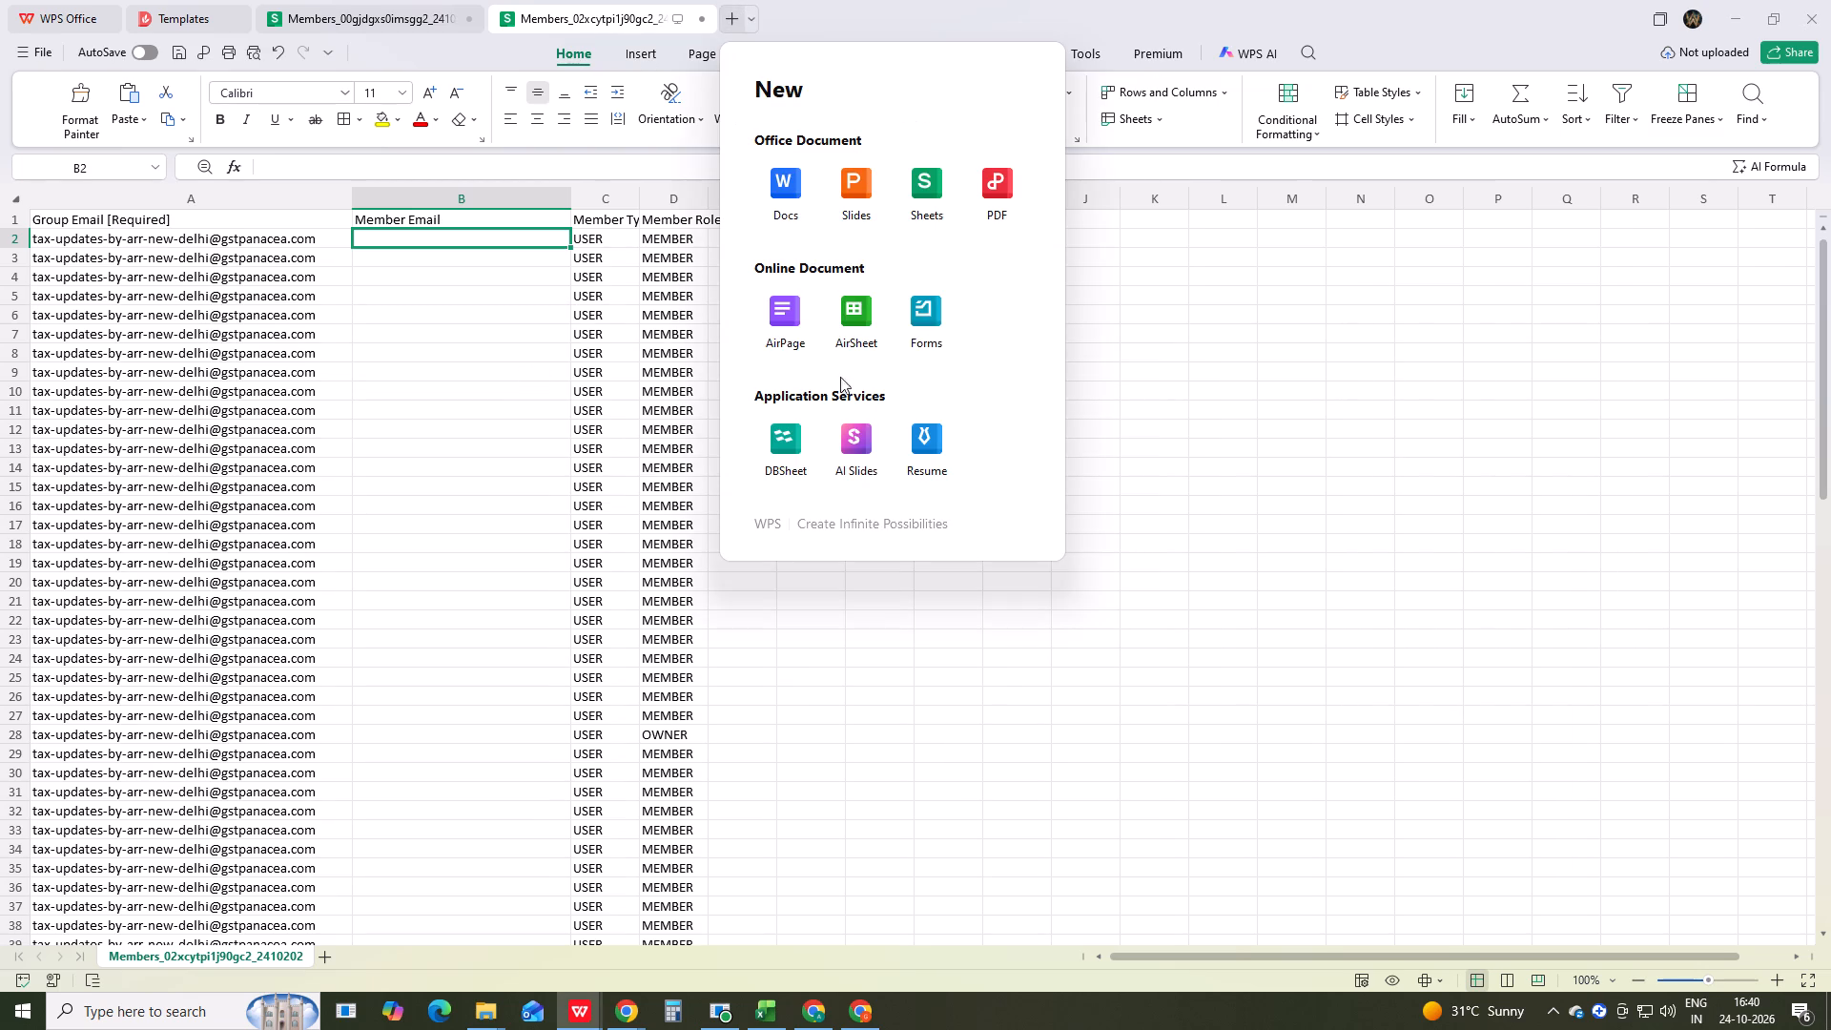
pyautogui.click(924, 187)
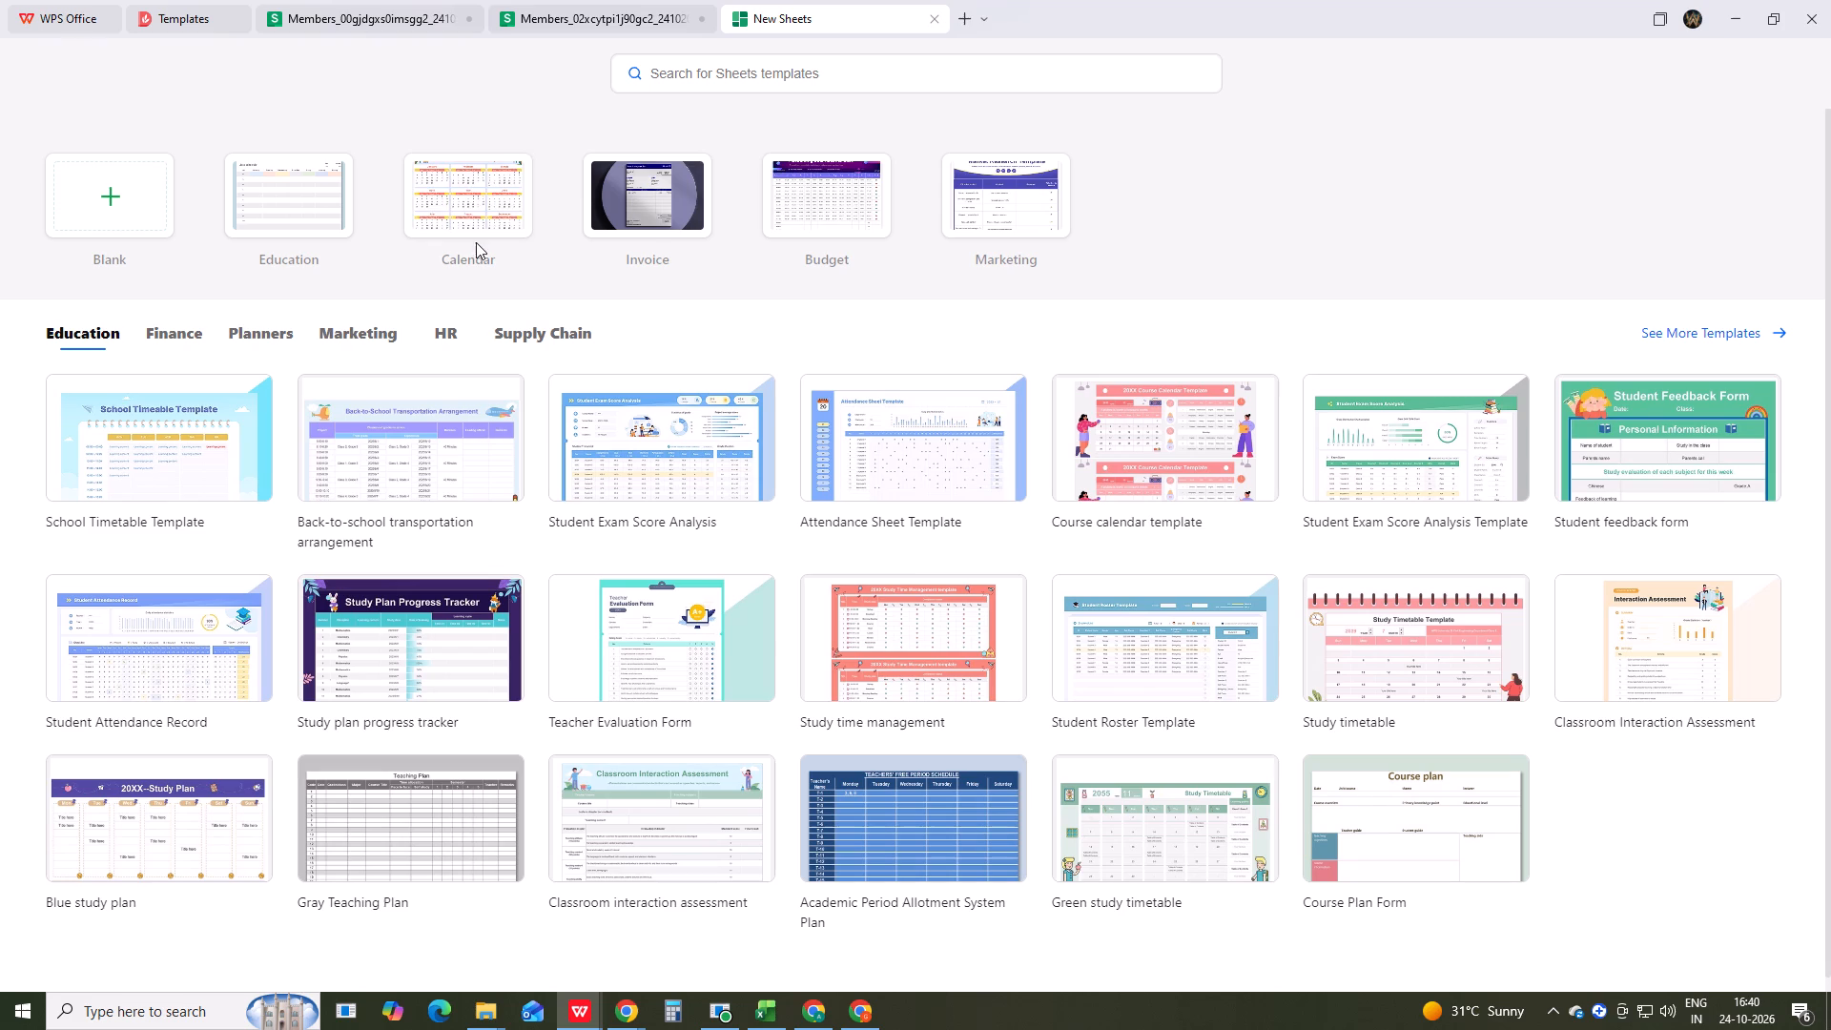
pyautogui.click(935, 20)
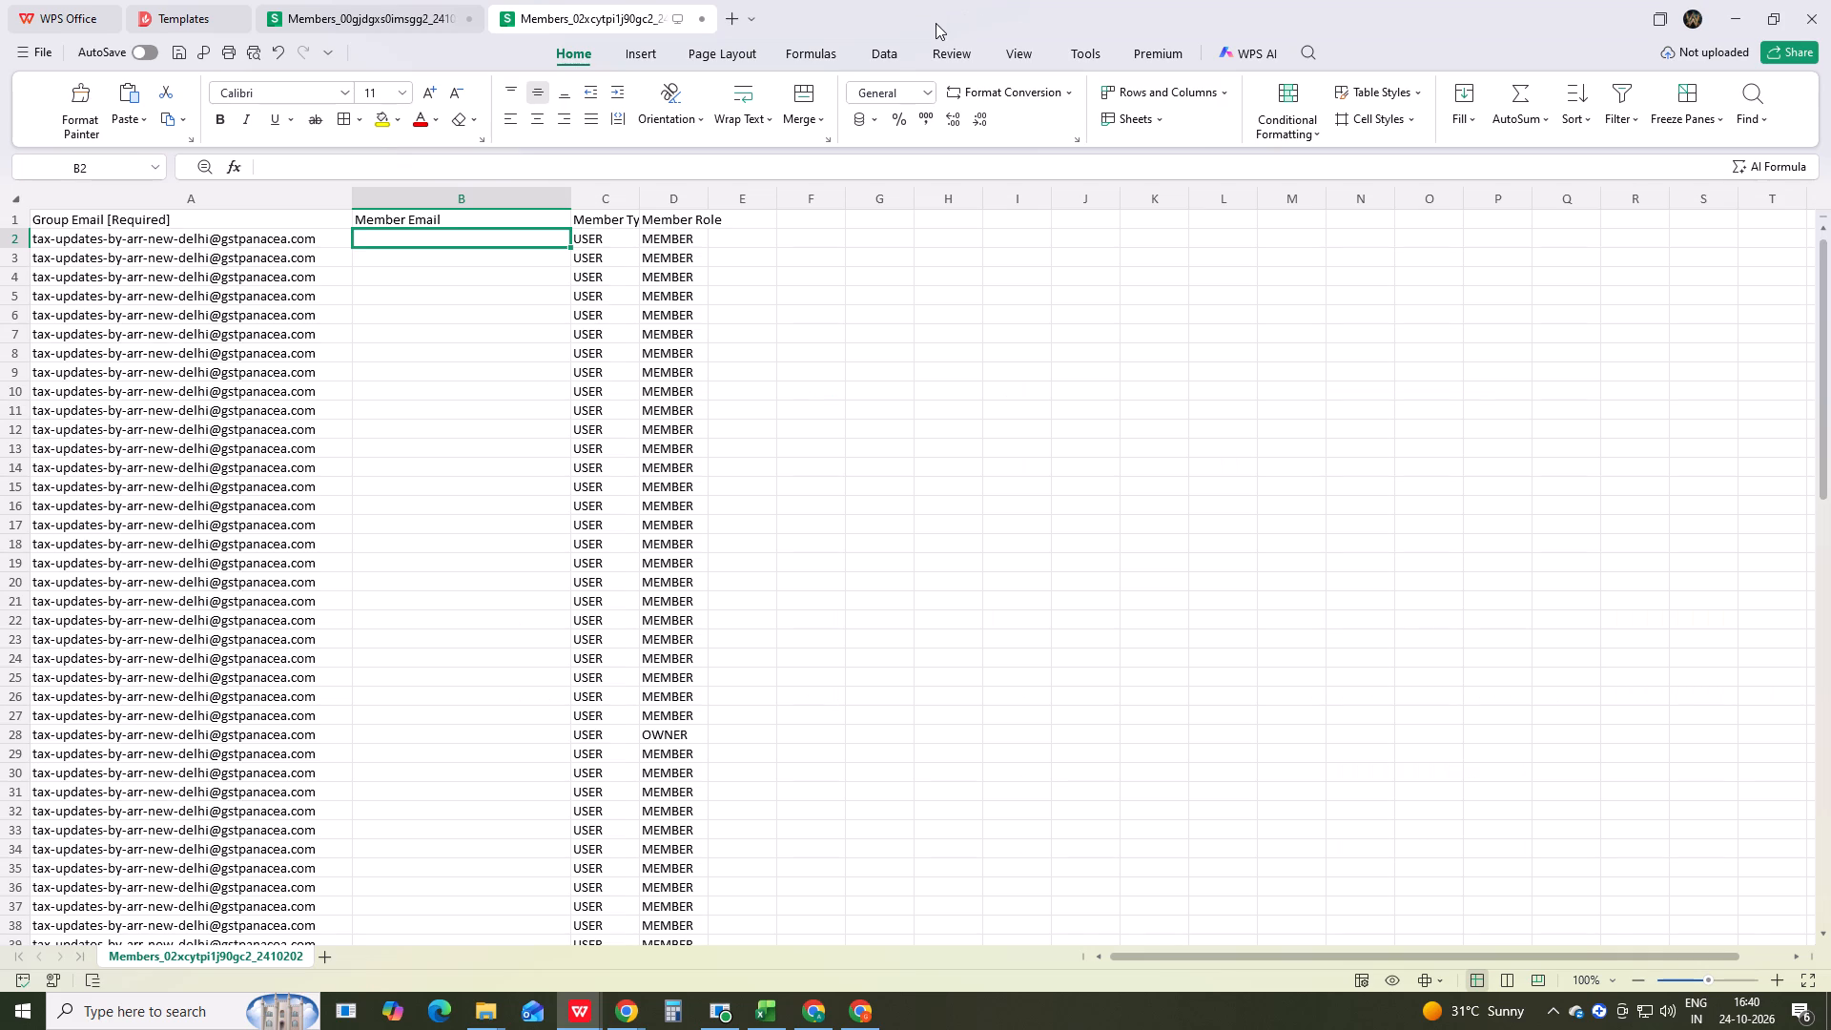
# Browse for a file to open in the folder \\server\common data\Rayyan\Database of States\Database of Delhi.
pyautogui.hotkey('ctrl', 'o')
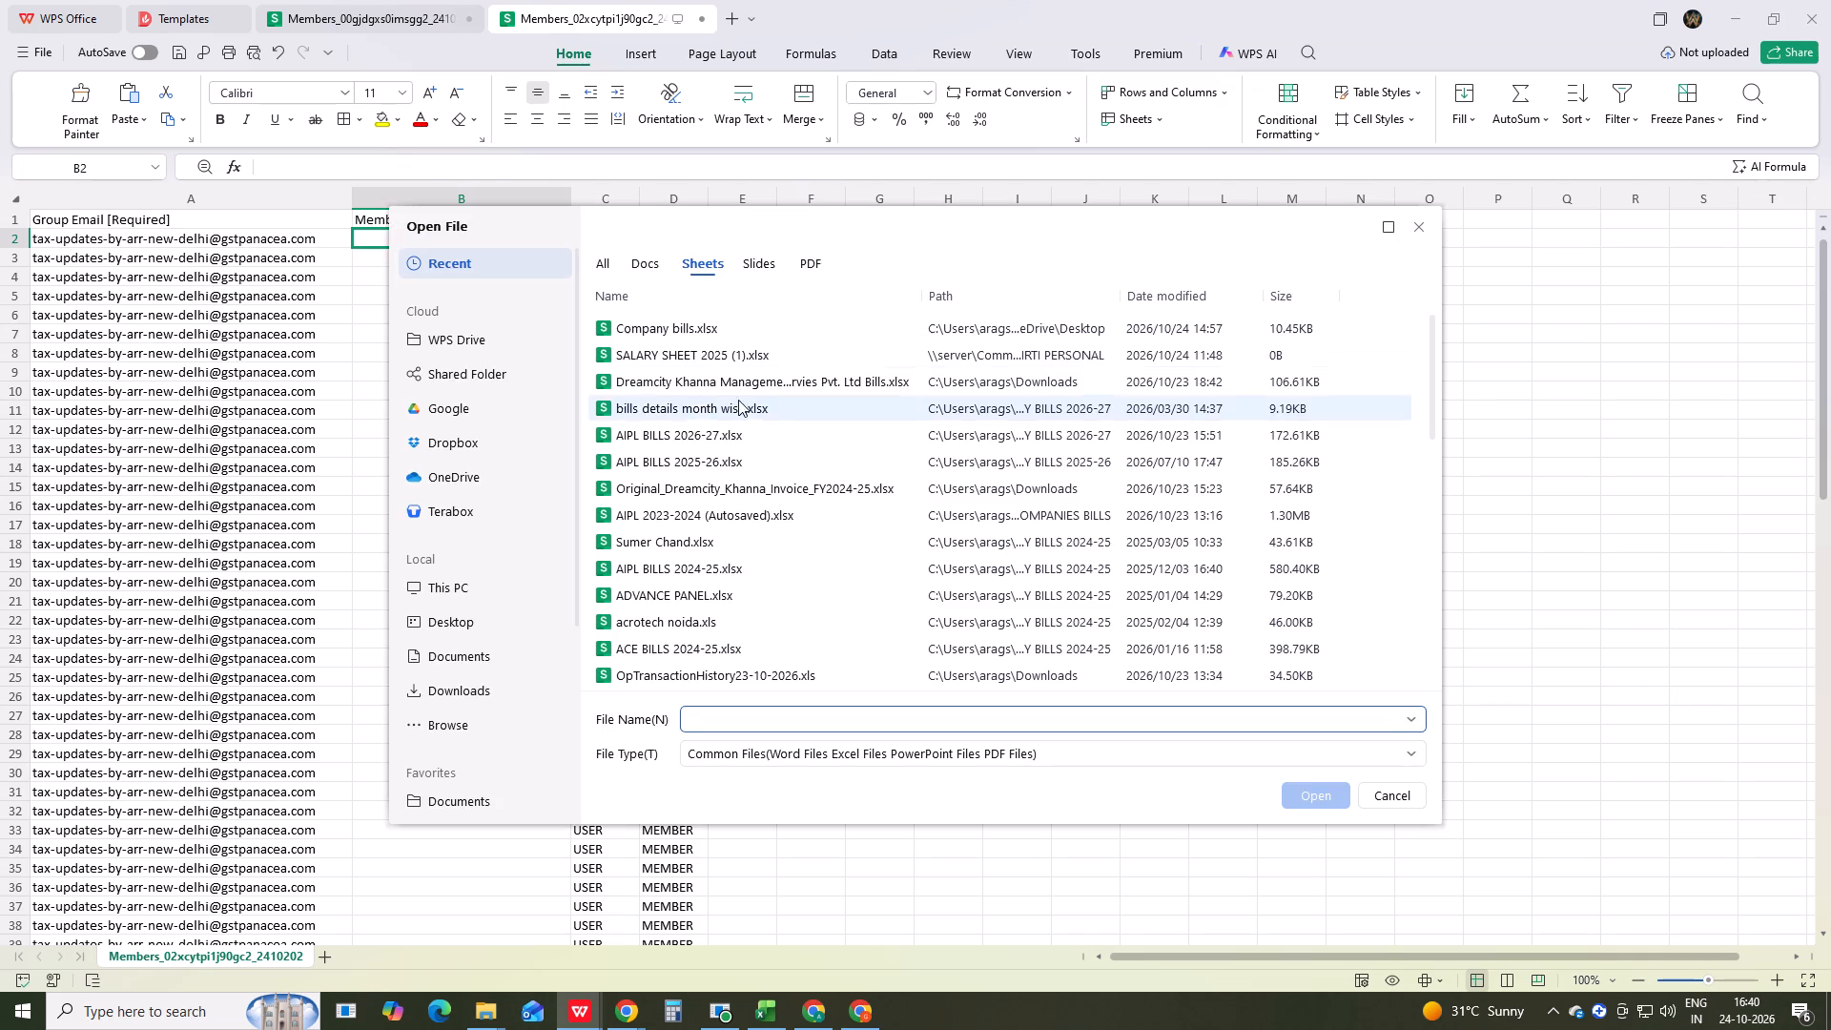
pyautogui.click(479, 726)
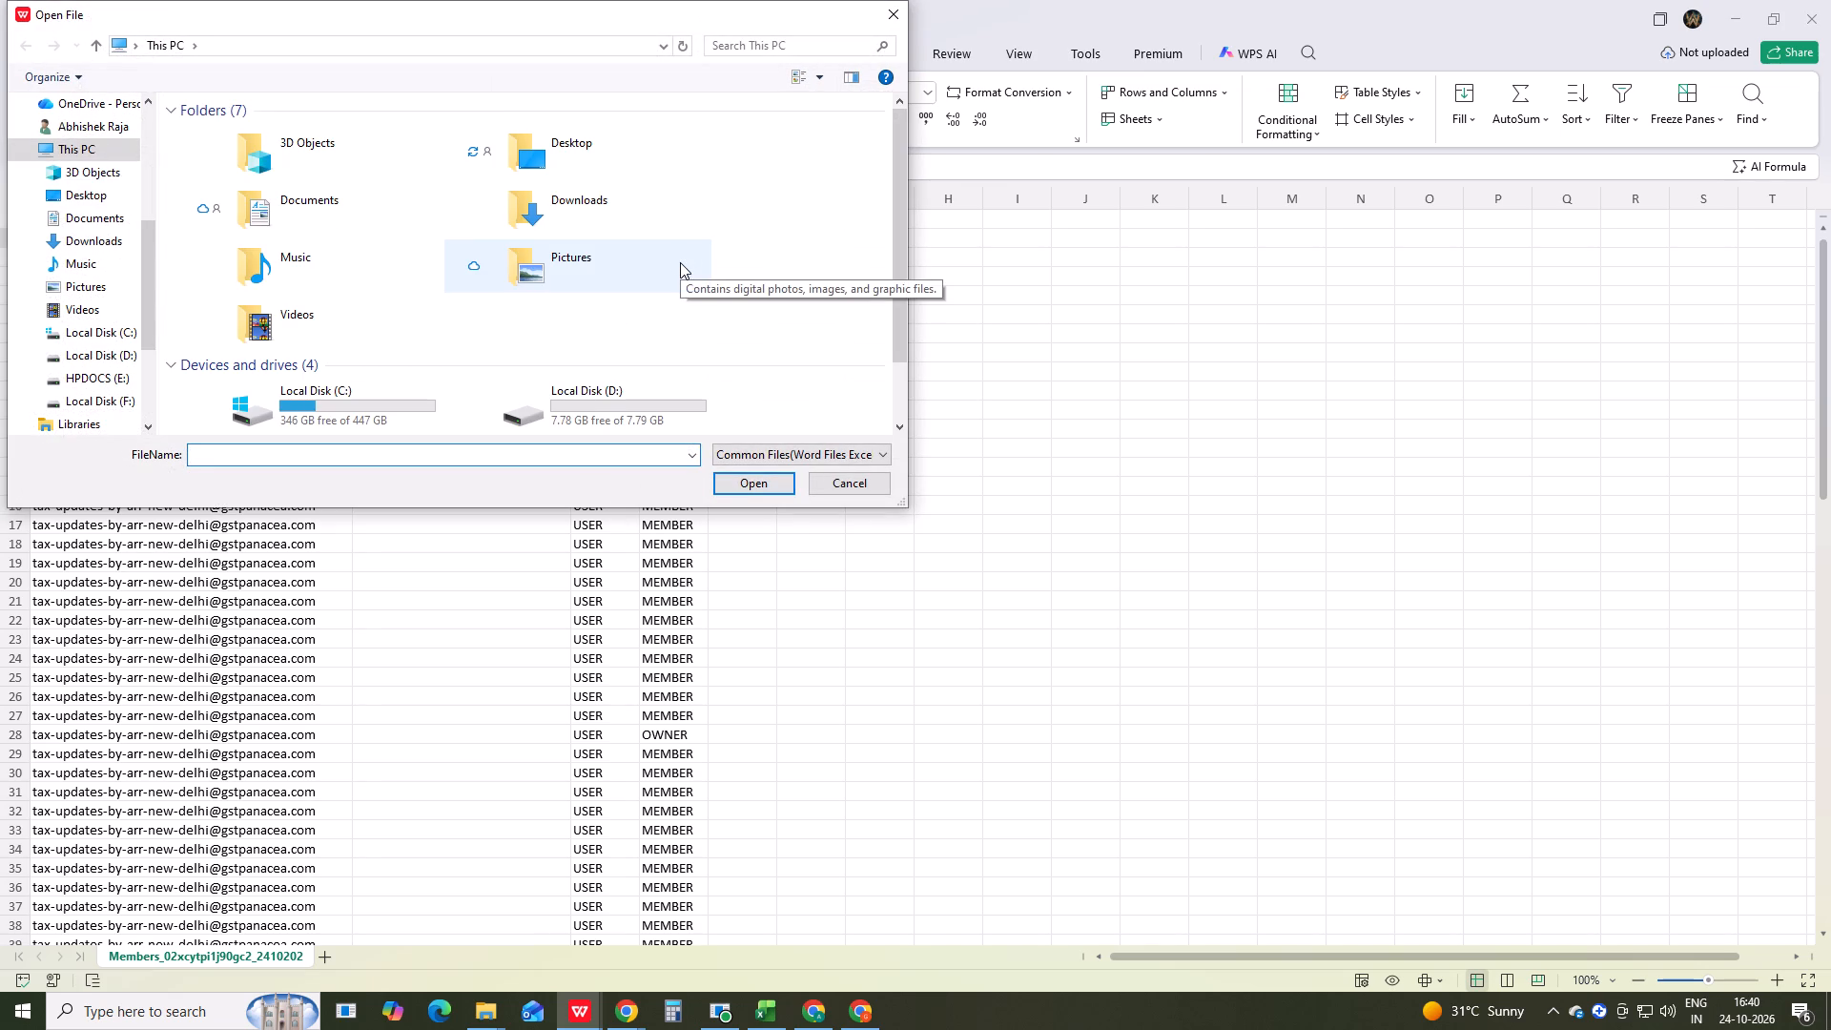
pyautogui.click(377, 39)
pyautogui.write('\\\\')
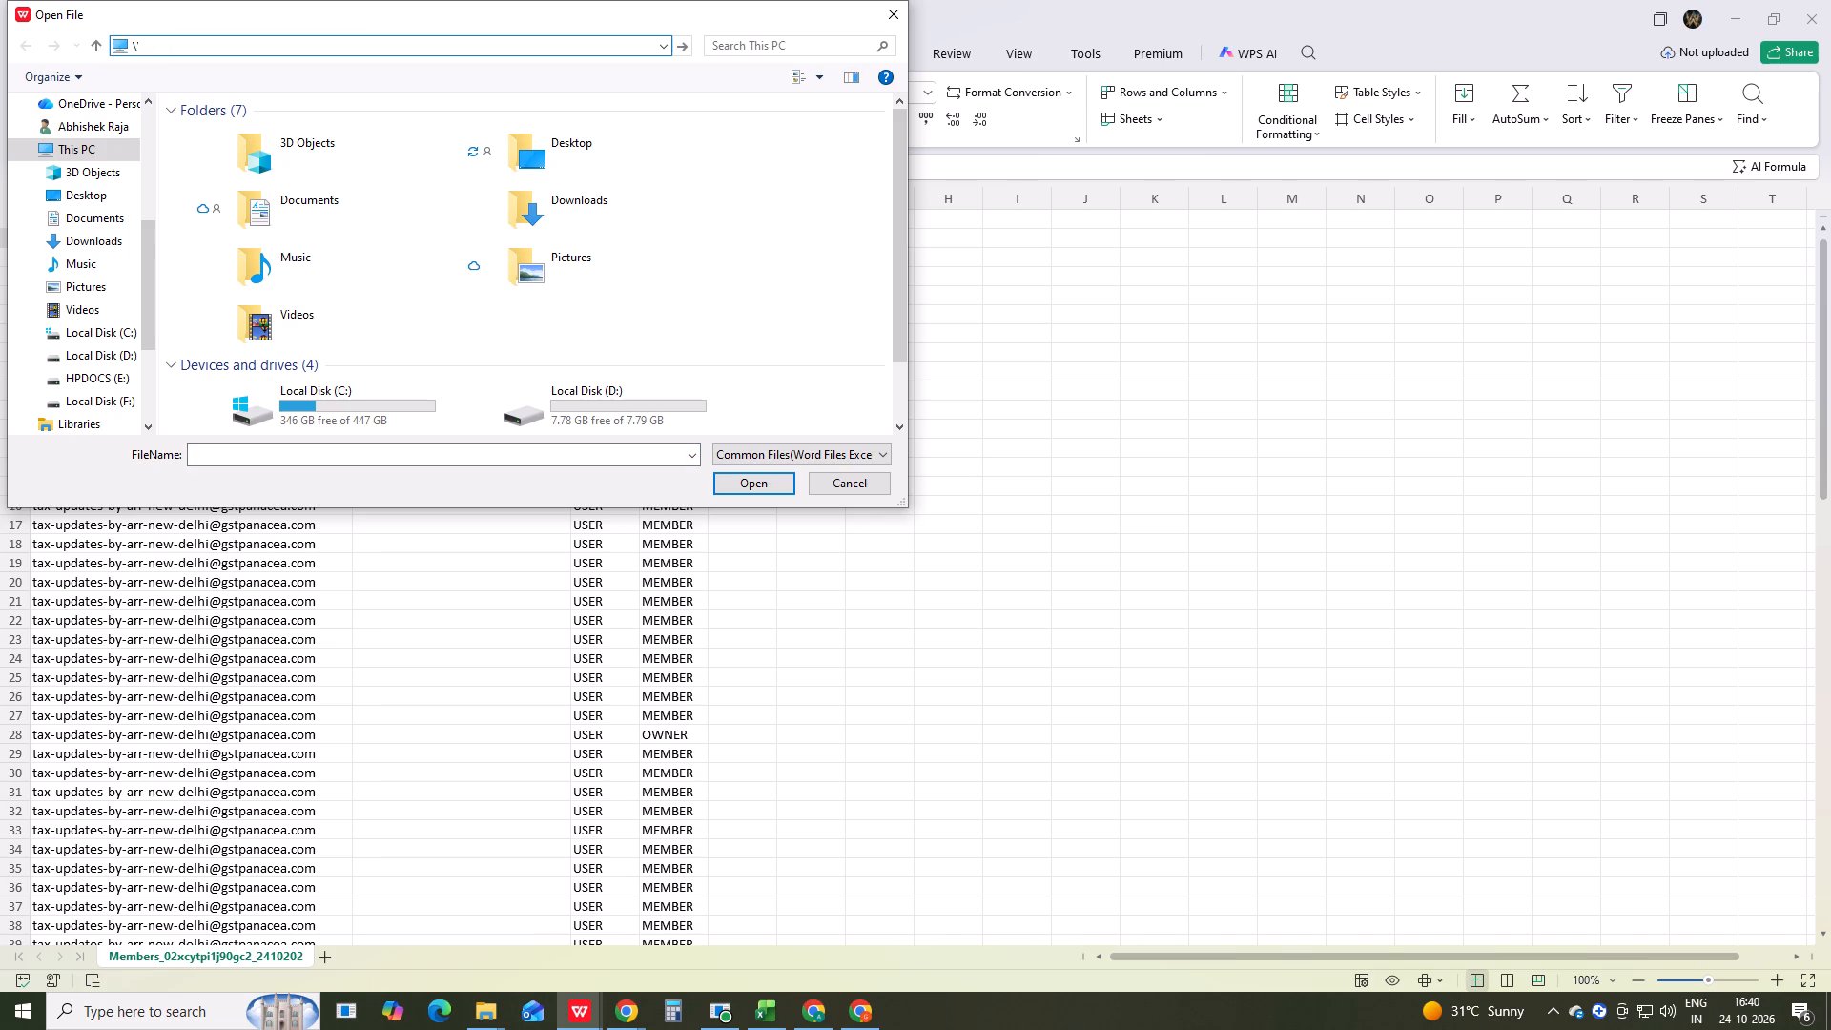
pyautogui.write('server')
pyautogui.write('\\commom')
pyautogui.press('BackSpace')
pyautogui.write('n data')
pyautogui.write('\\rayya')
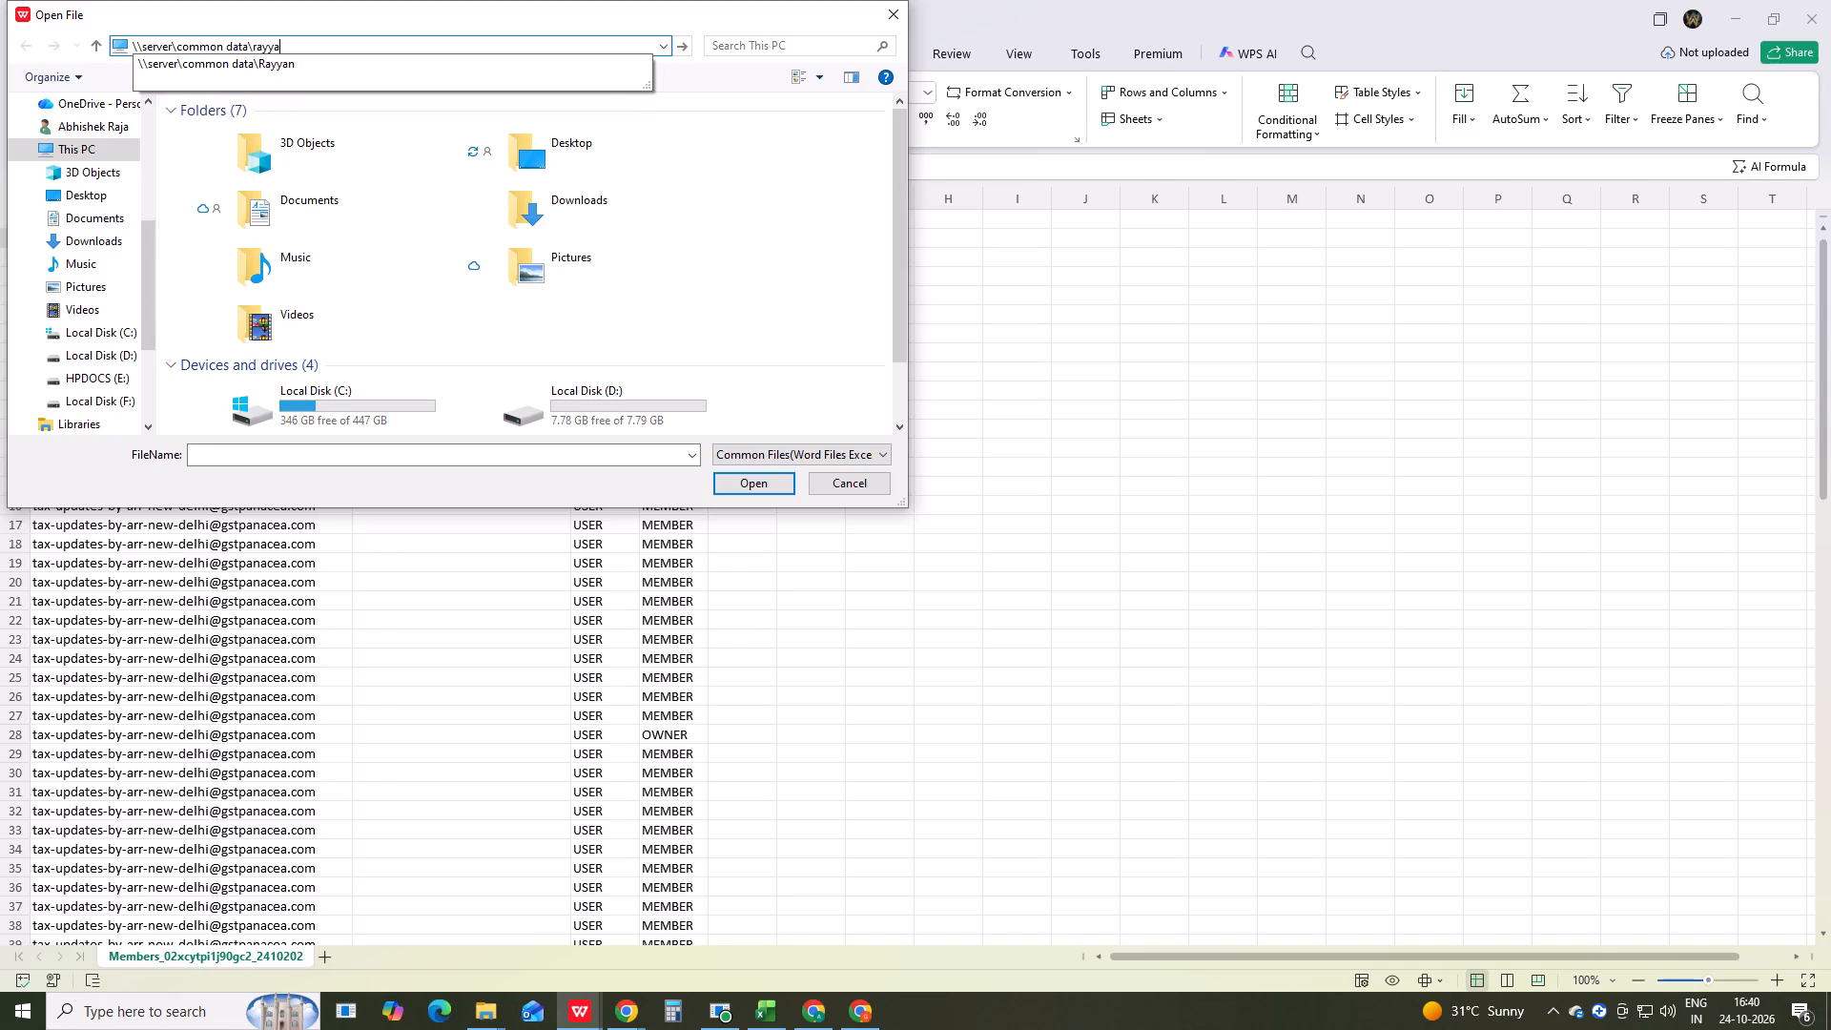
pyautogui.press('n')
pyautogui.press('\\')
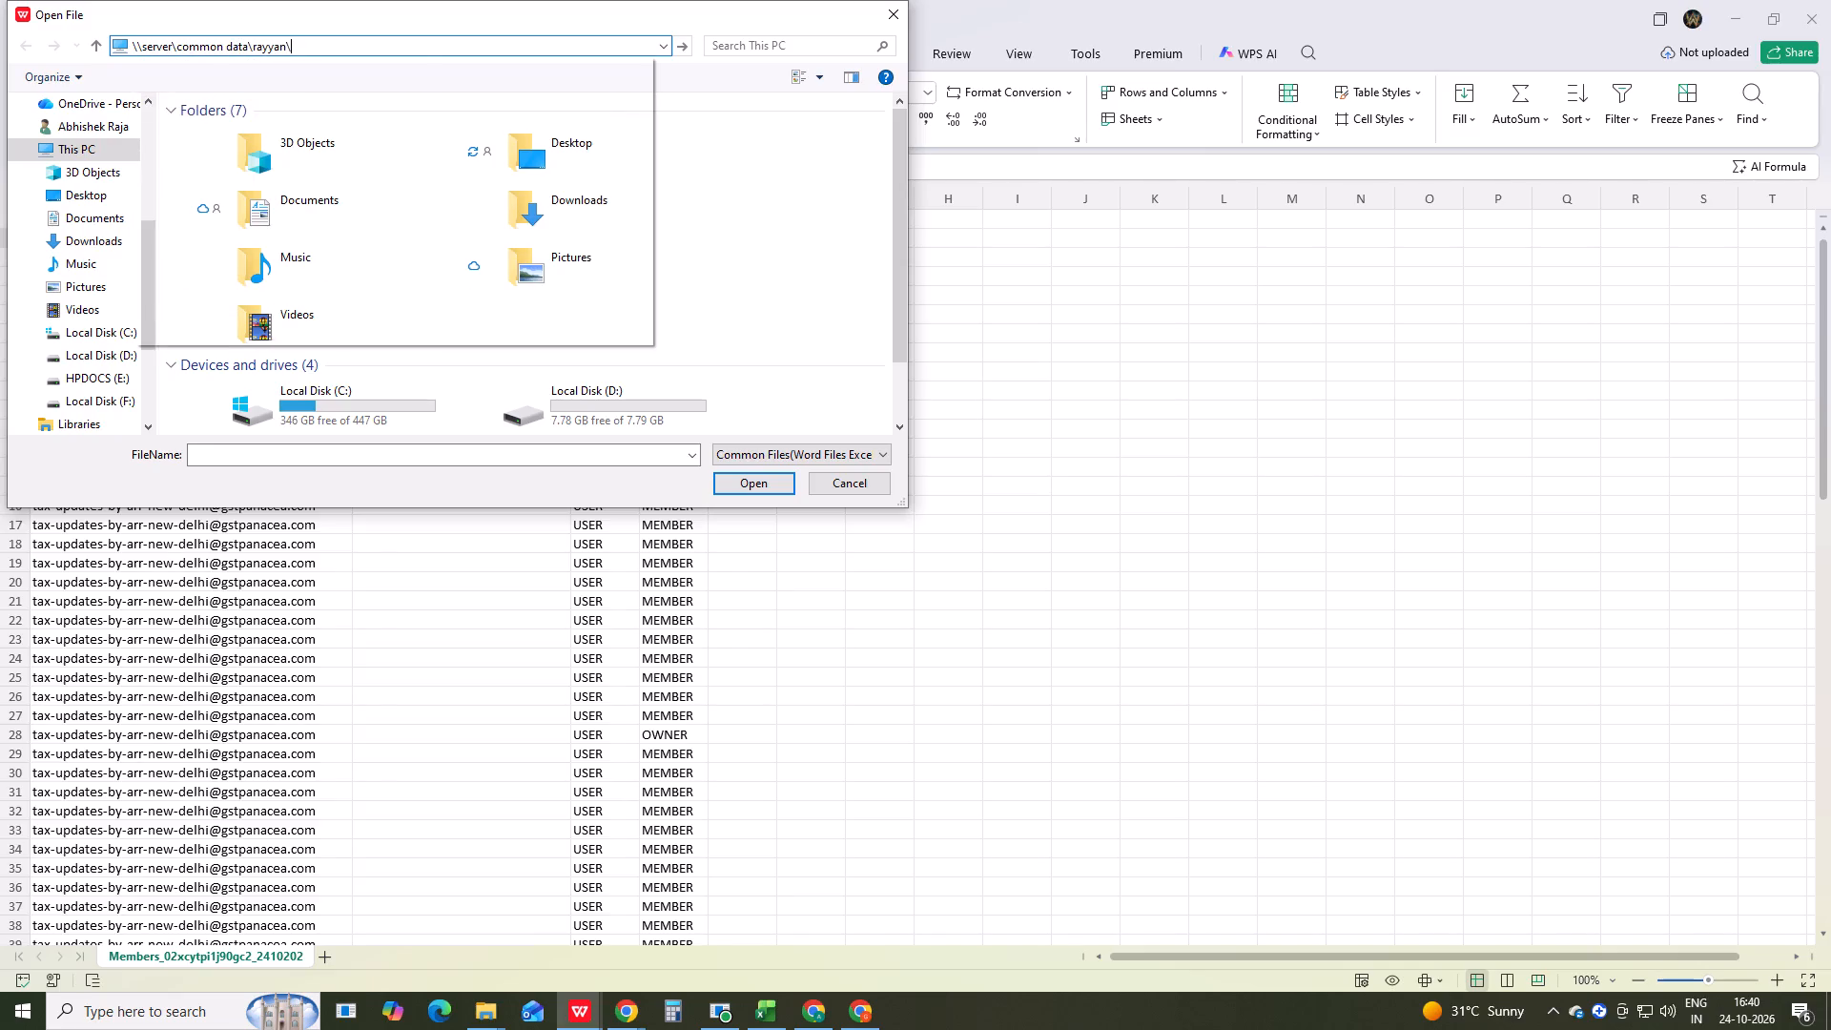
pyautogui.press('Down')
pyautogui.press('Down')
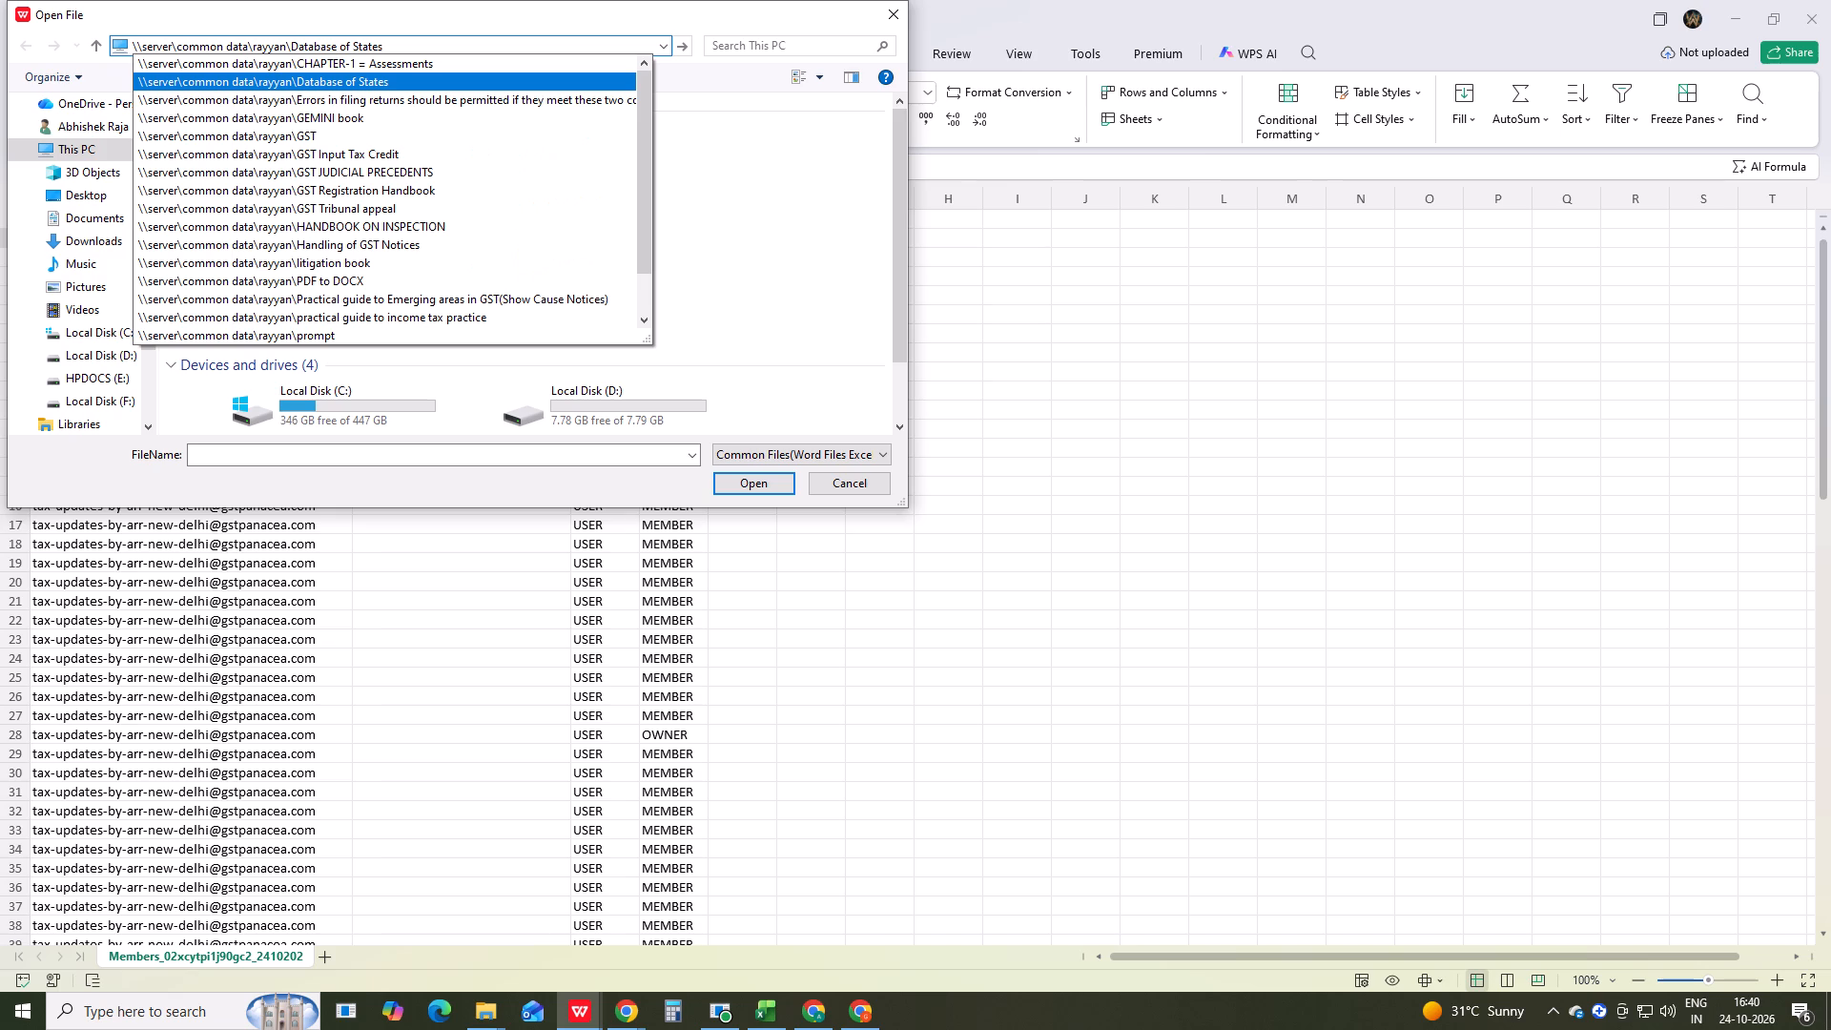
pyautogui.press('\\')
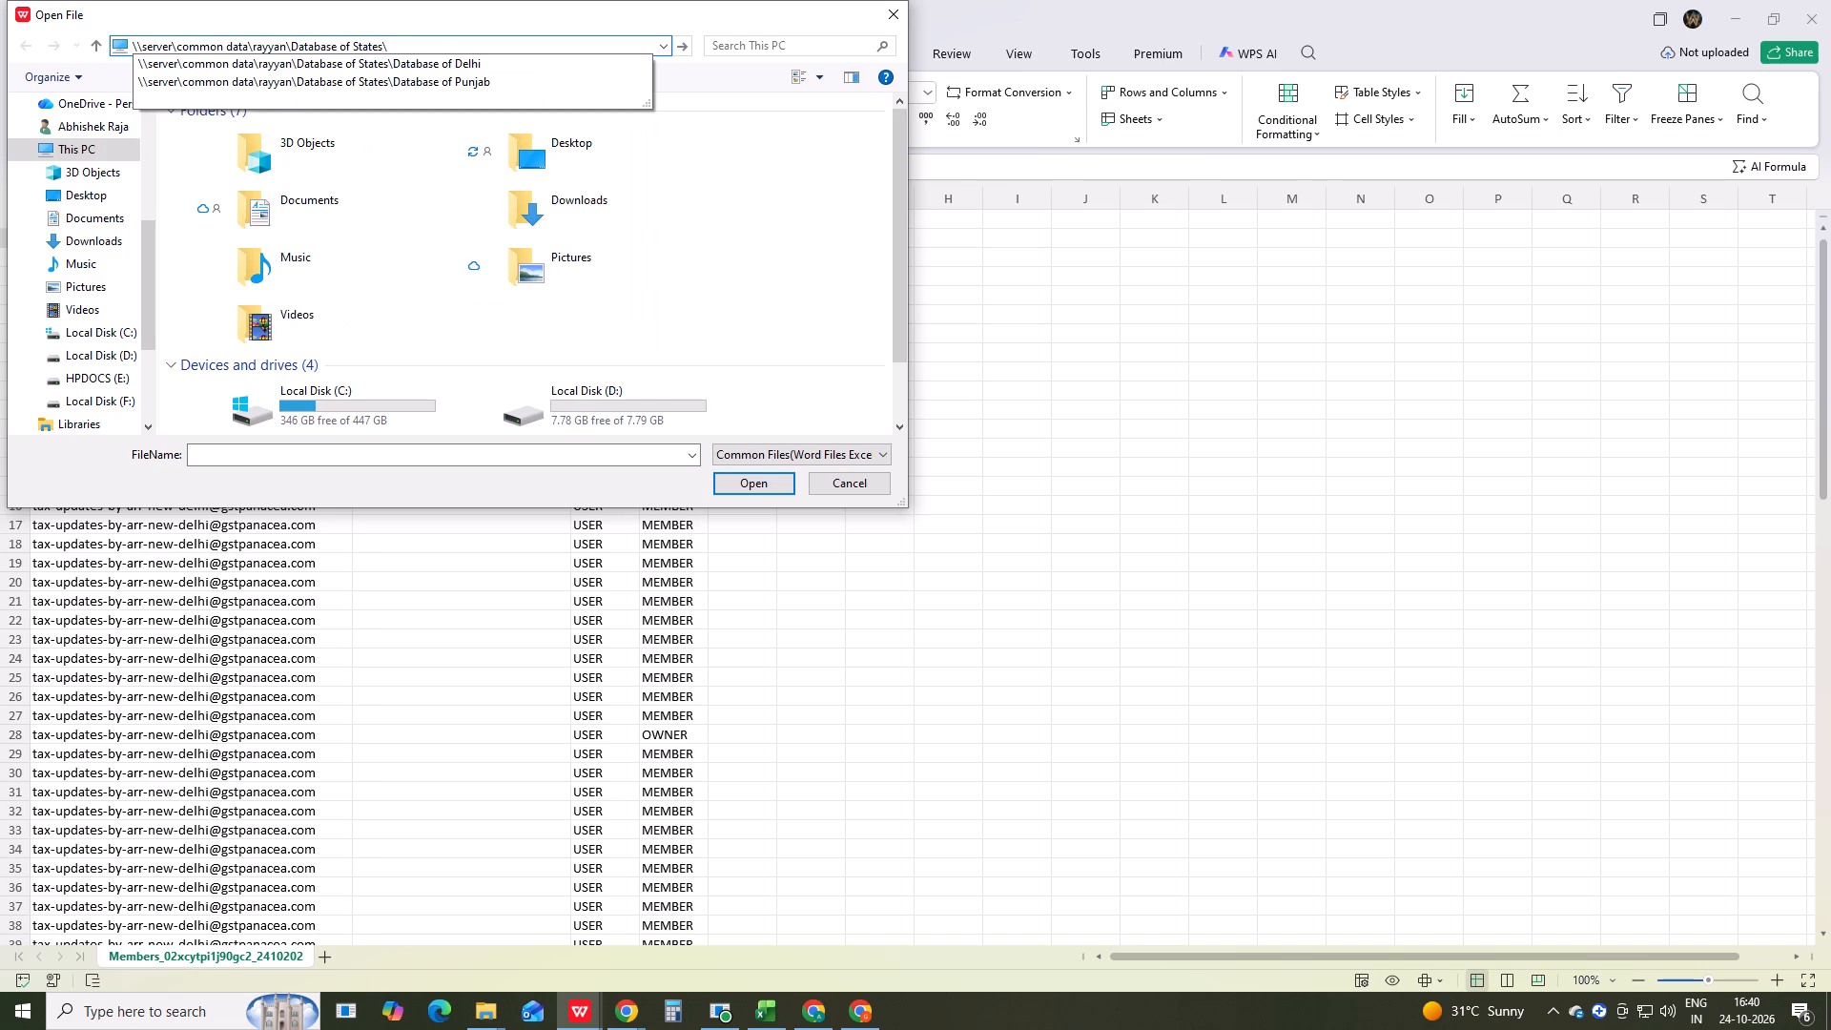
pyautogui.press('Down')
pyautogui.press('\\')
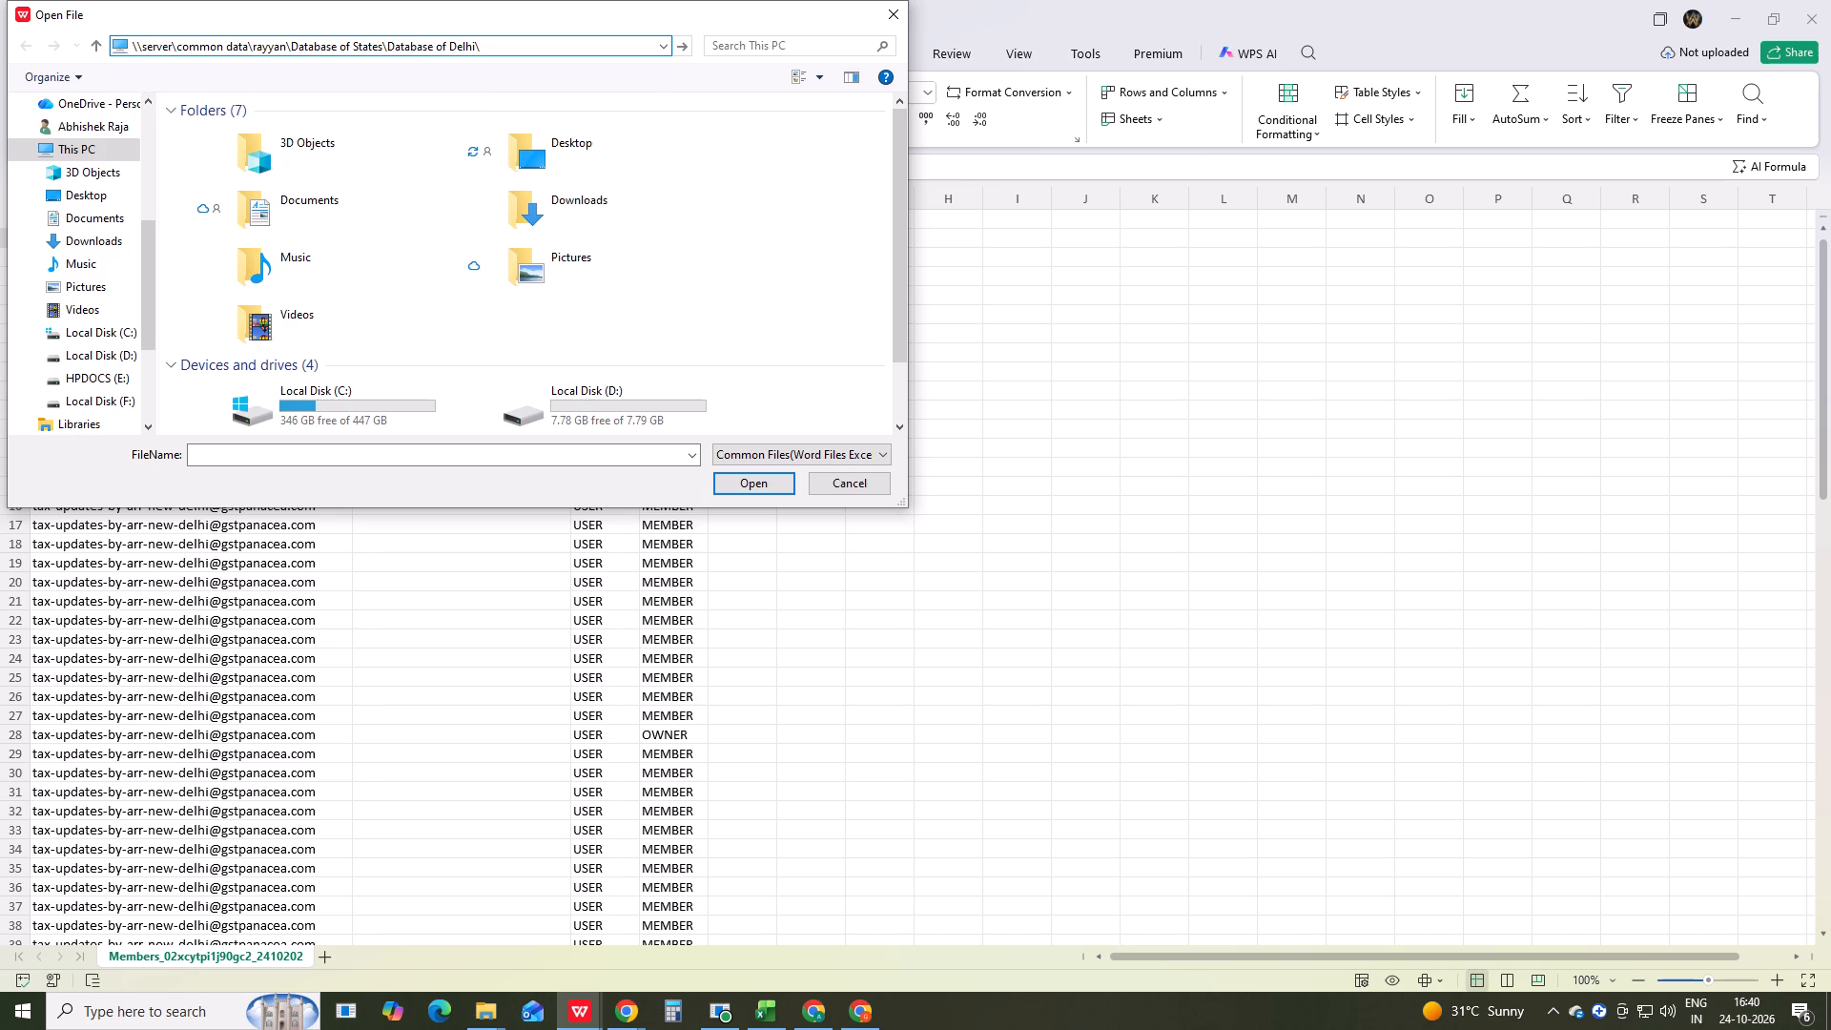
pyautogui.press('BackSpace')
pyautogui.press('Return')
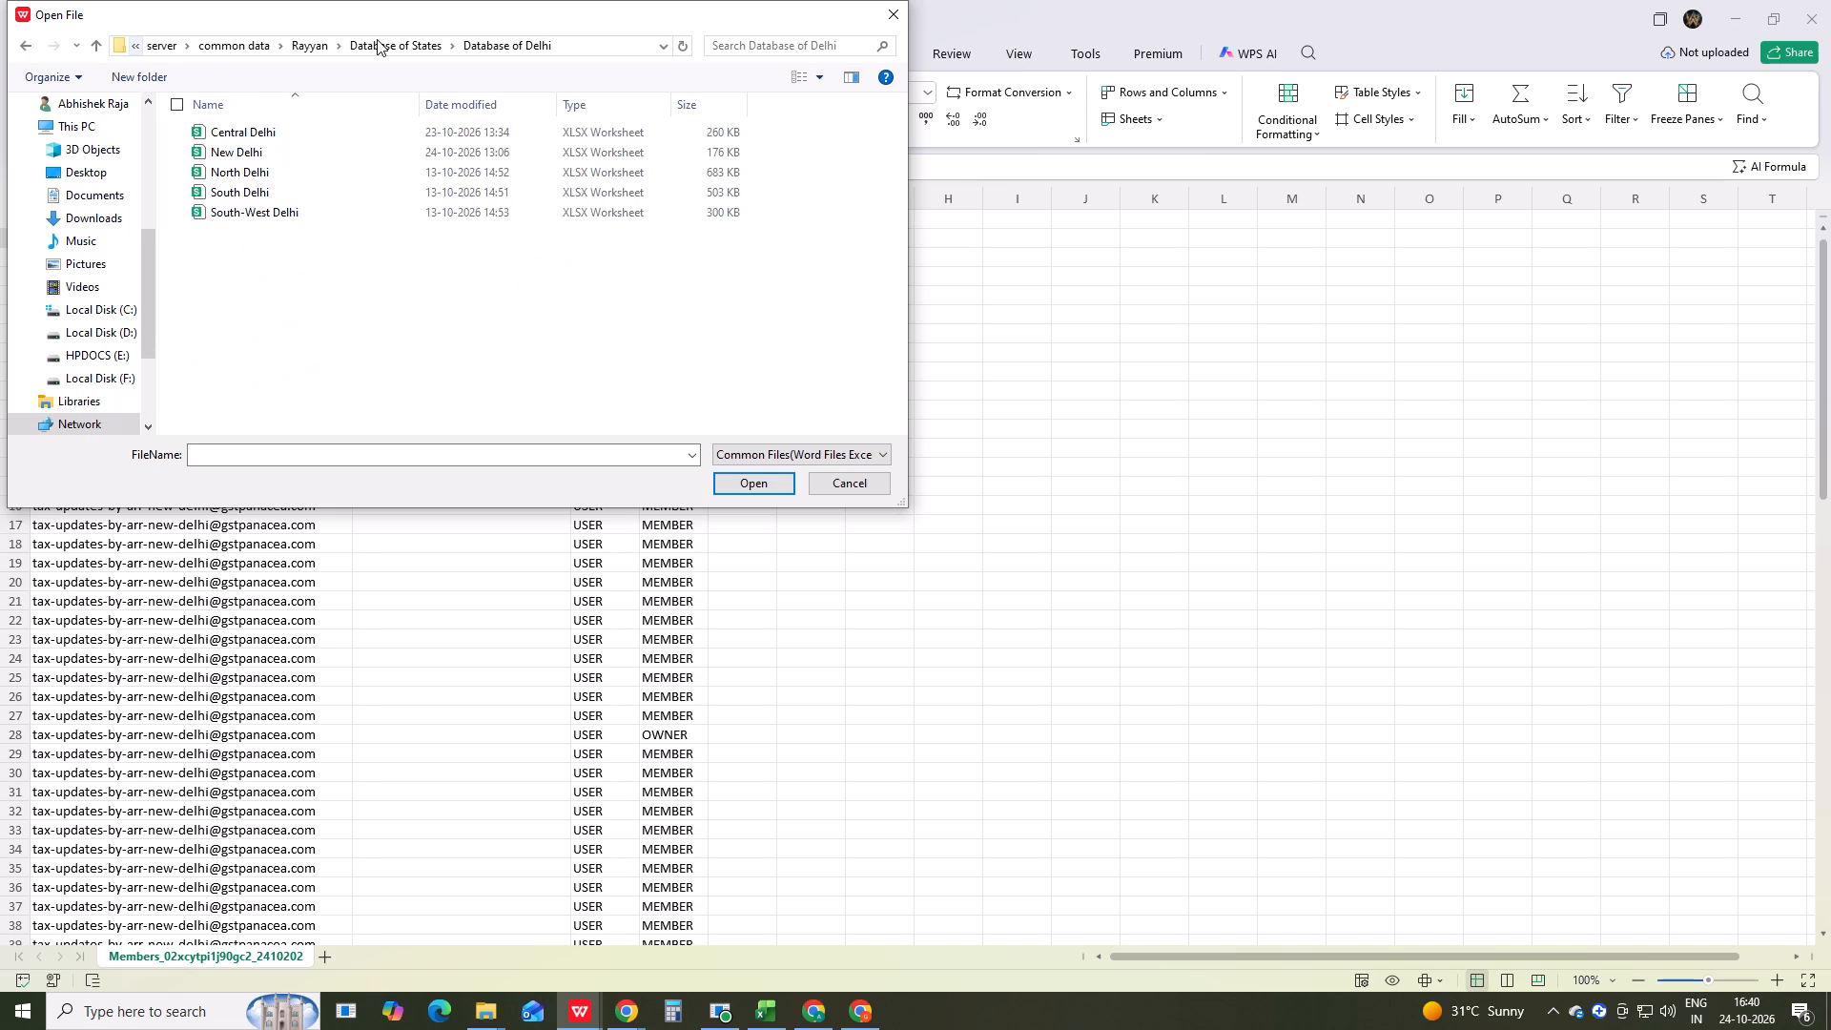
# Open the New Delhi workbook from the Database of Delhi folder.
pyautogui.press('Down')
pyautogui.press('Down')
pyautogui.press('Down')
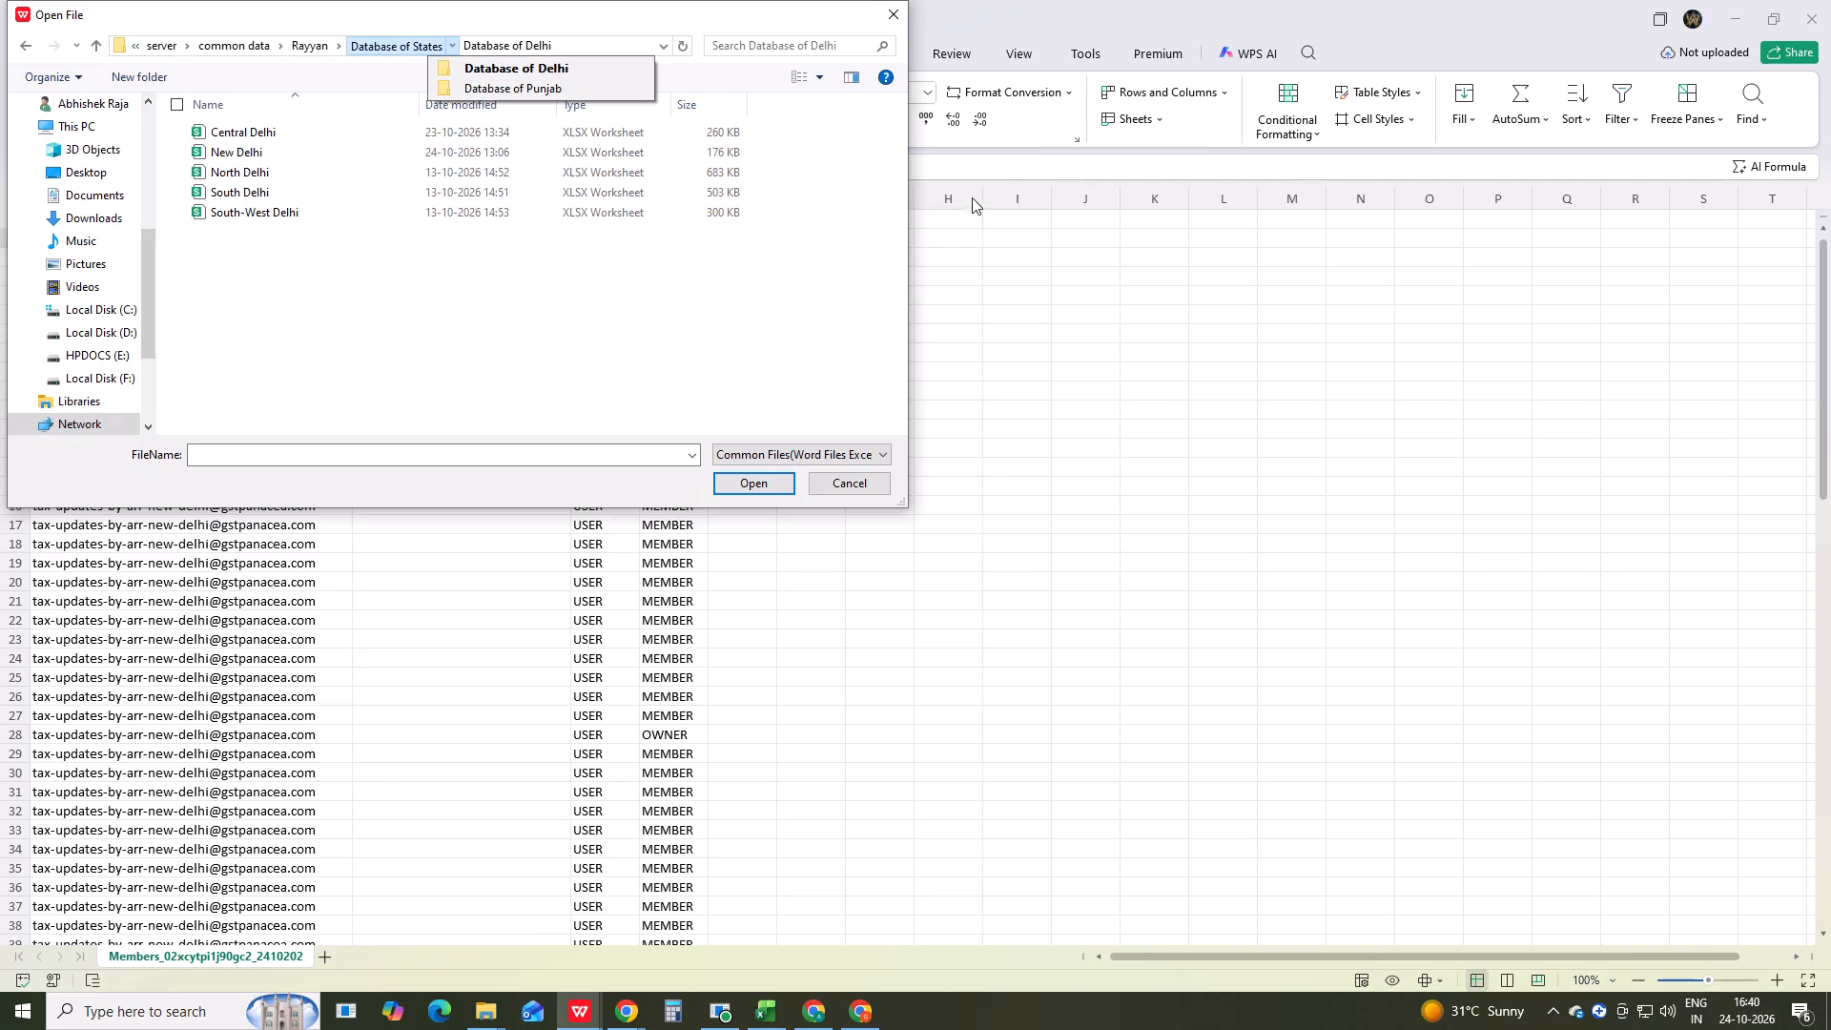
pyautogui.click(285, 162)
pyautogui.click(295, 146)
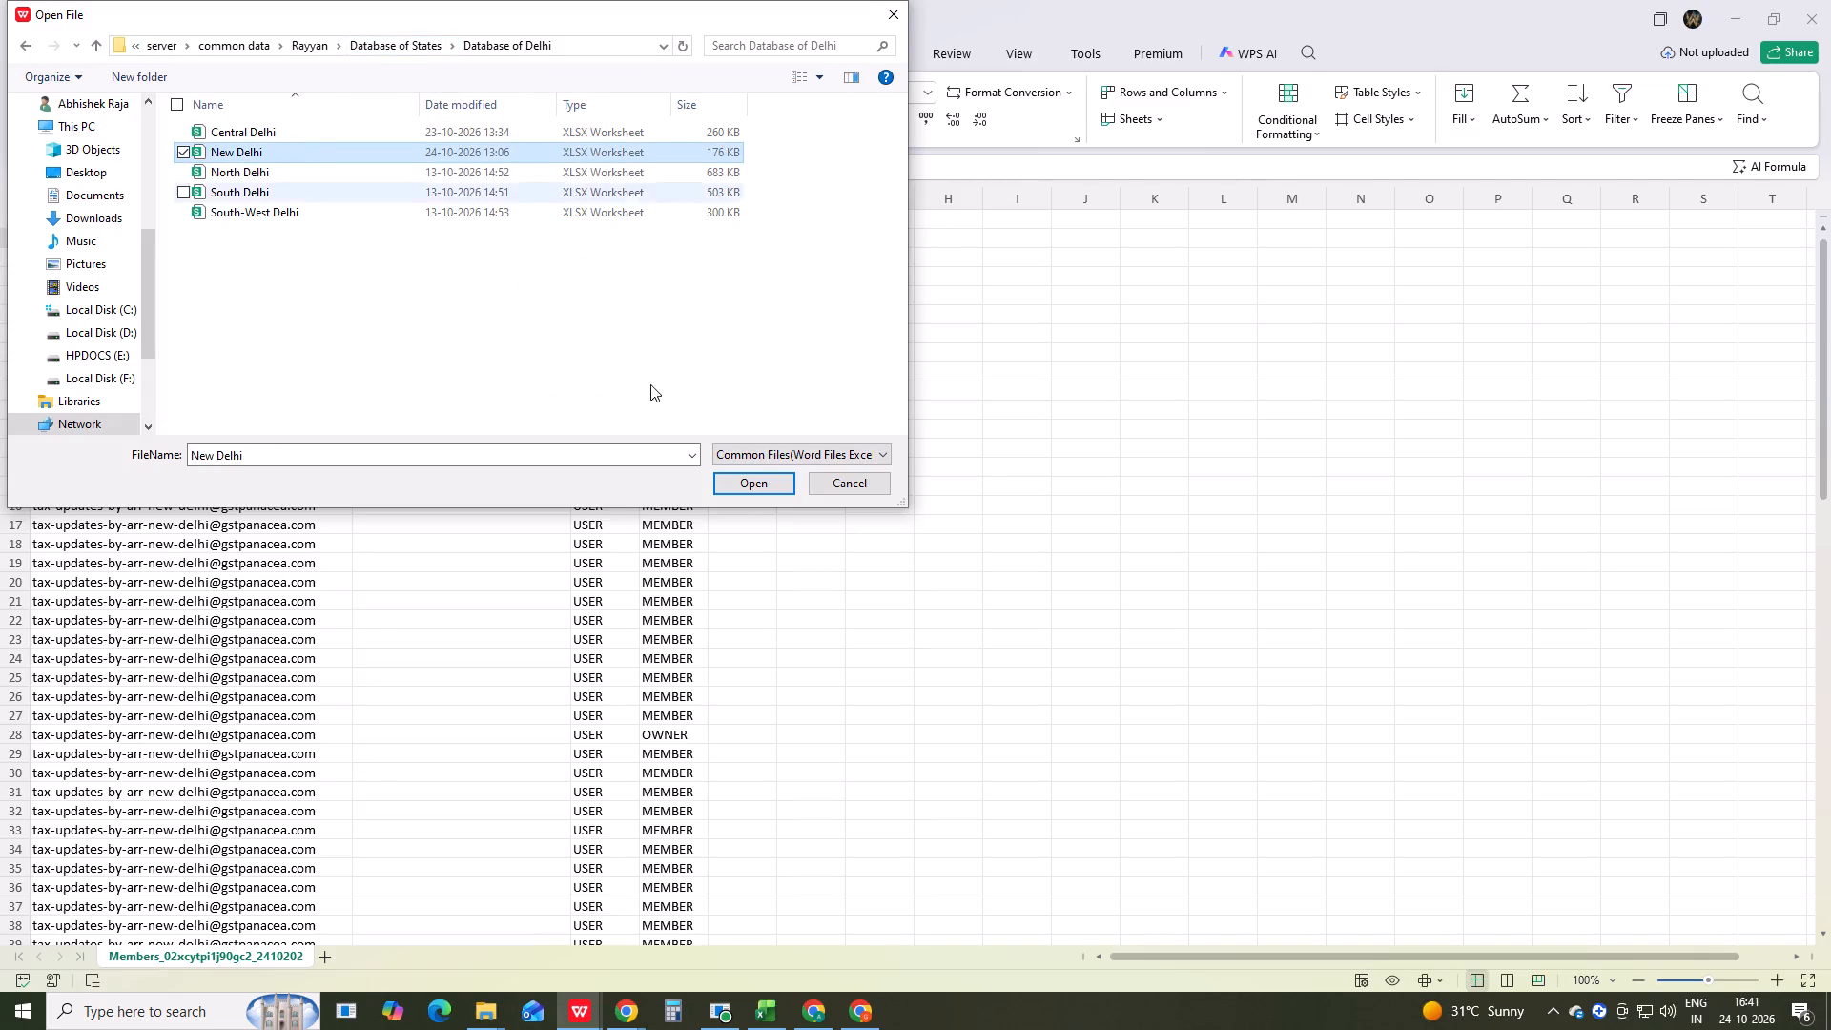
pyautogui.click(755, 488)
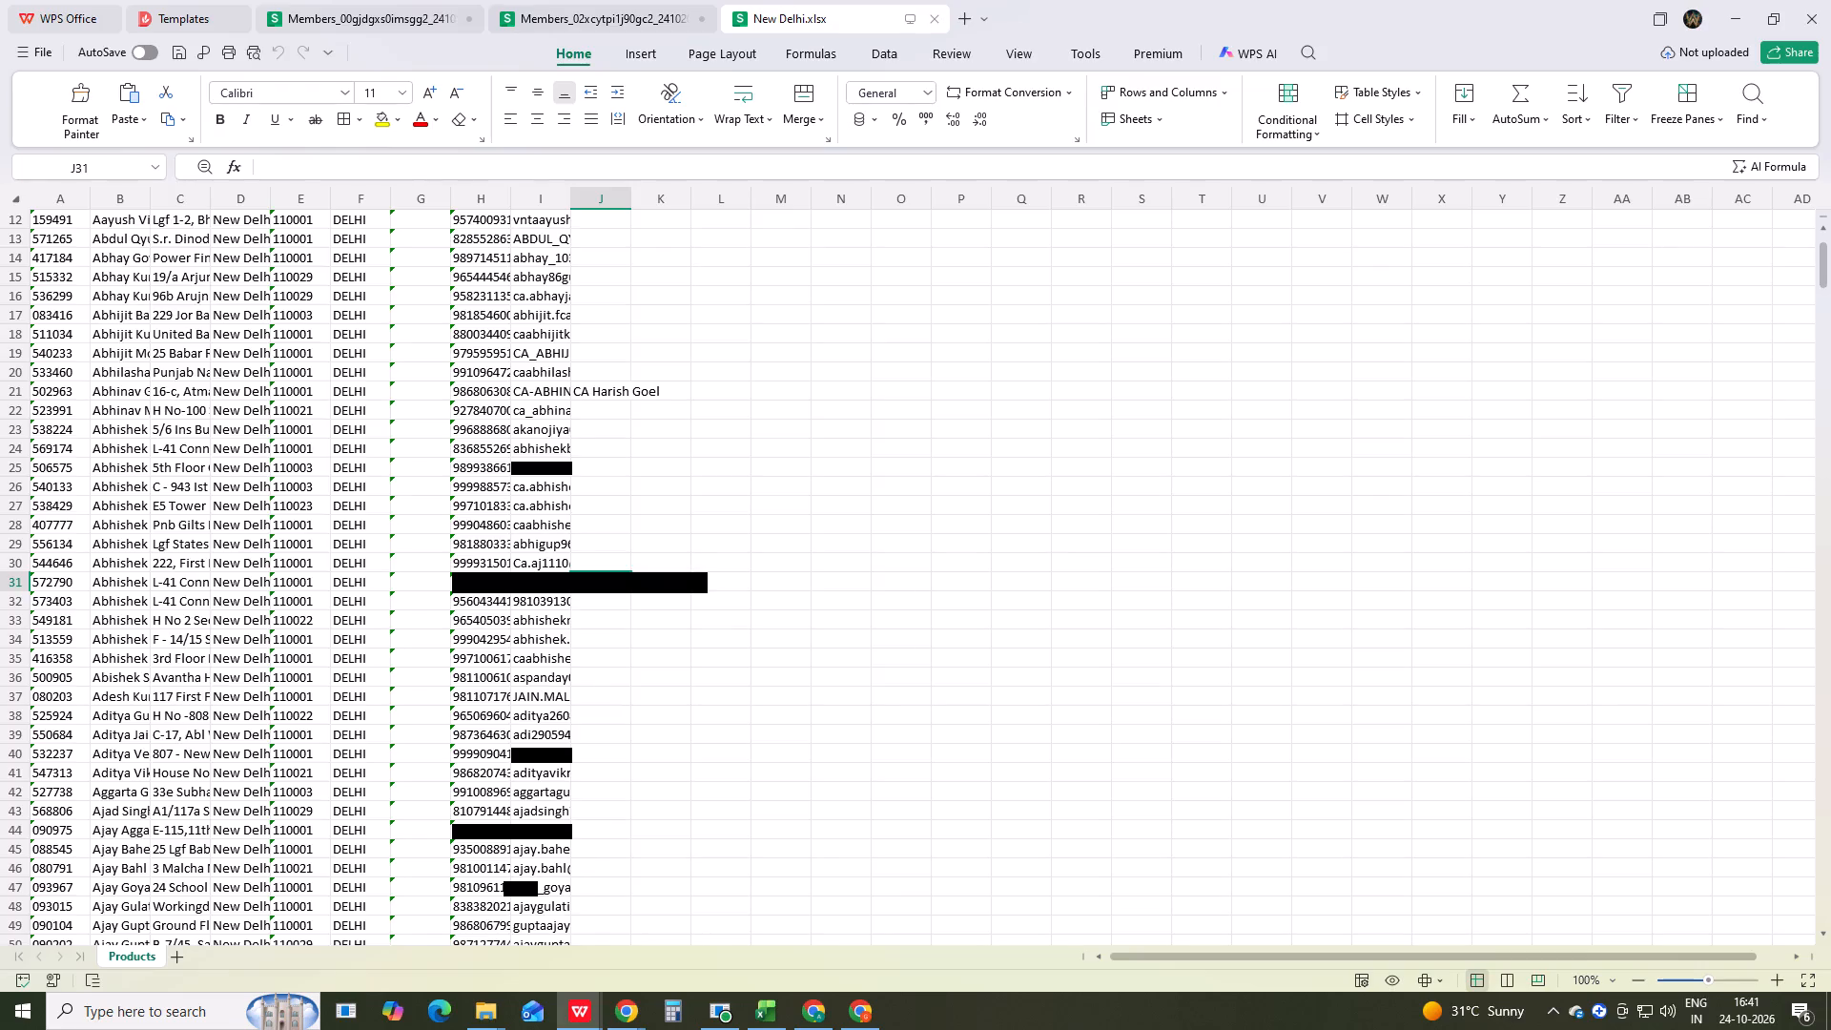
# Copy the 100 email addresses in column I of the New Delhi workbook, from row 31 to row 130.
pyautogui.moveTo(545, 579); pyautogui.dragTo(542, 600)
pyautogui.scroll(-20, 542, 600)
pyautogui.scroll(-16, 542, 600)
pyautogui.scroll(-7, 542, 600)
pyautogui.scroll(1, 542, 600)
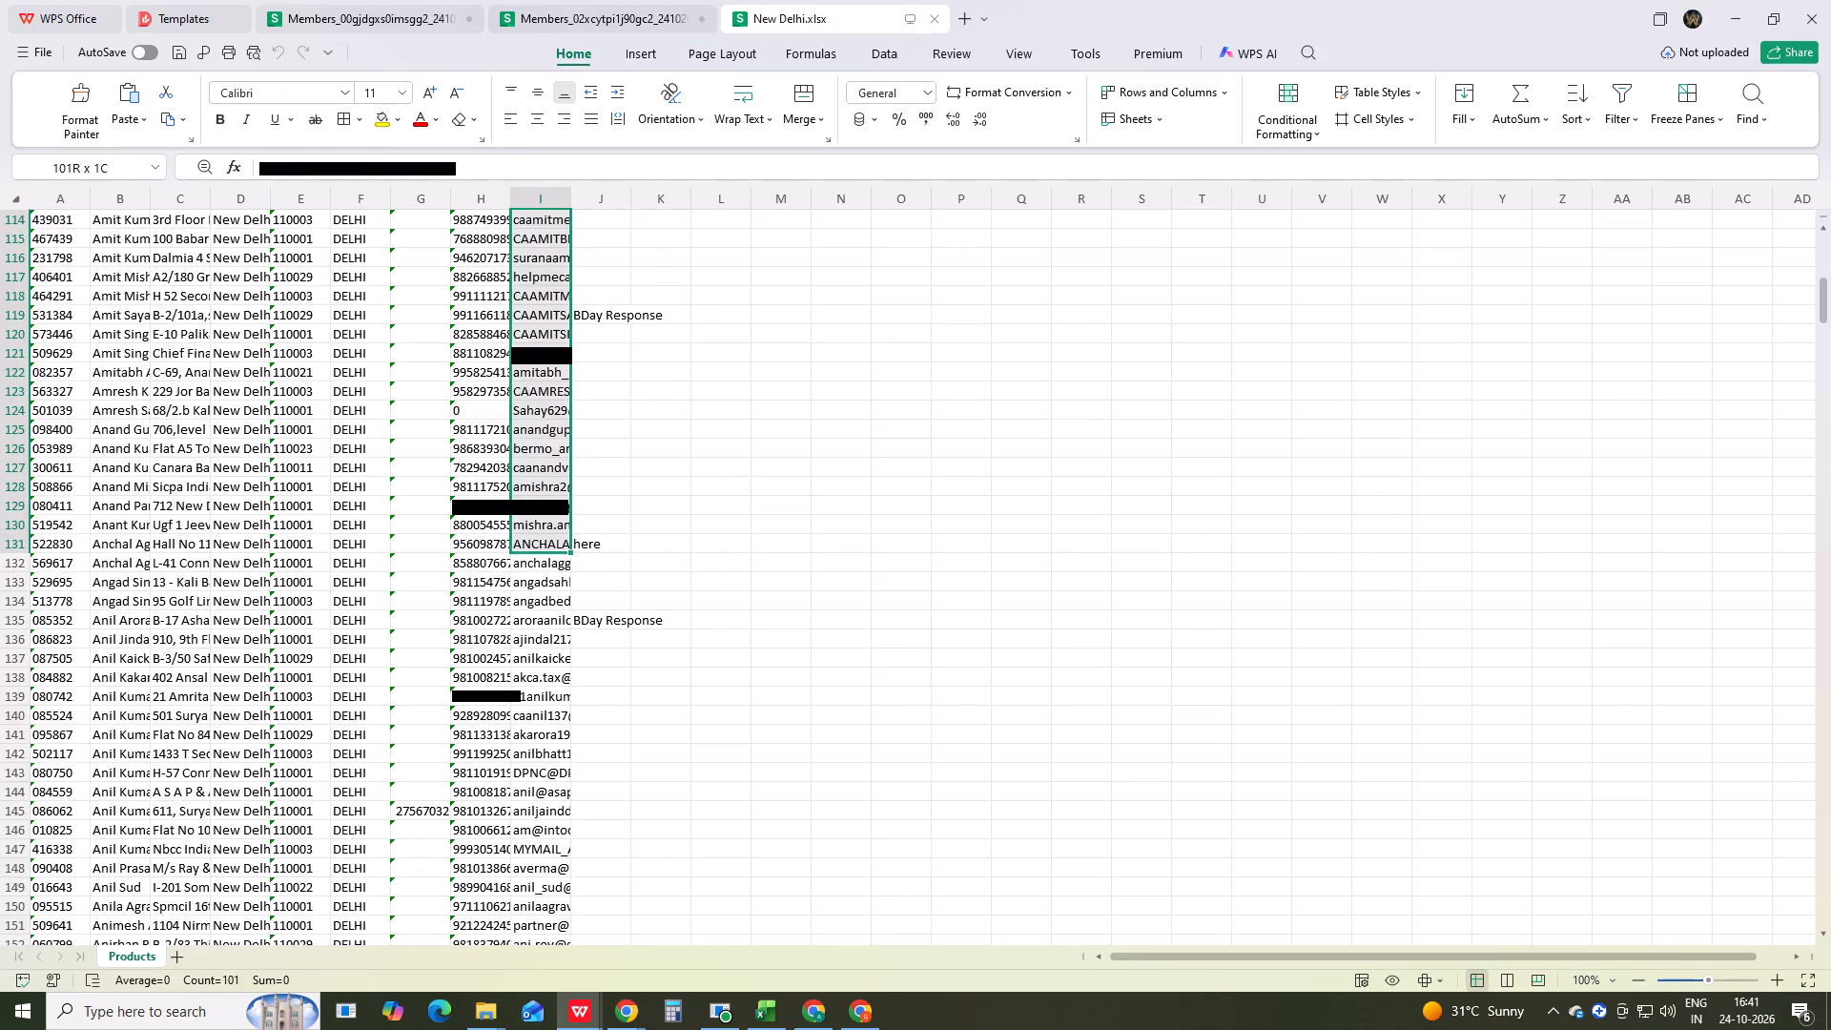
pyautogui.scroll(3, 542, 600)
pyautogui.moveTo(542, 600); pyautogui.dragTo(548, 745)
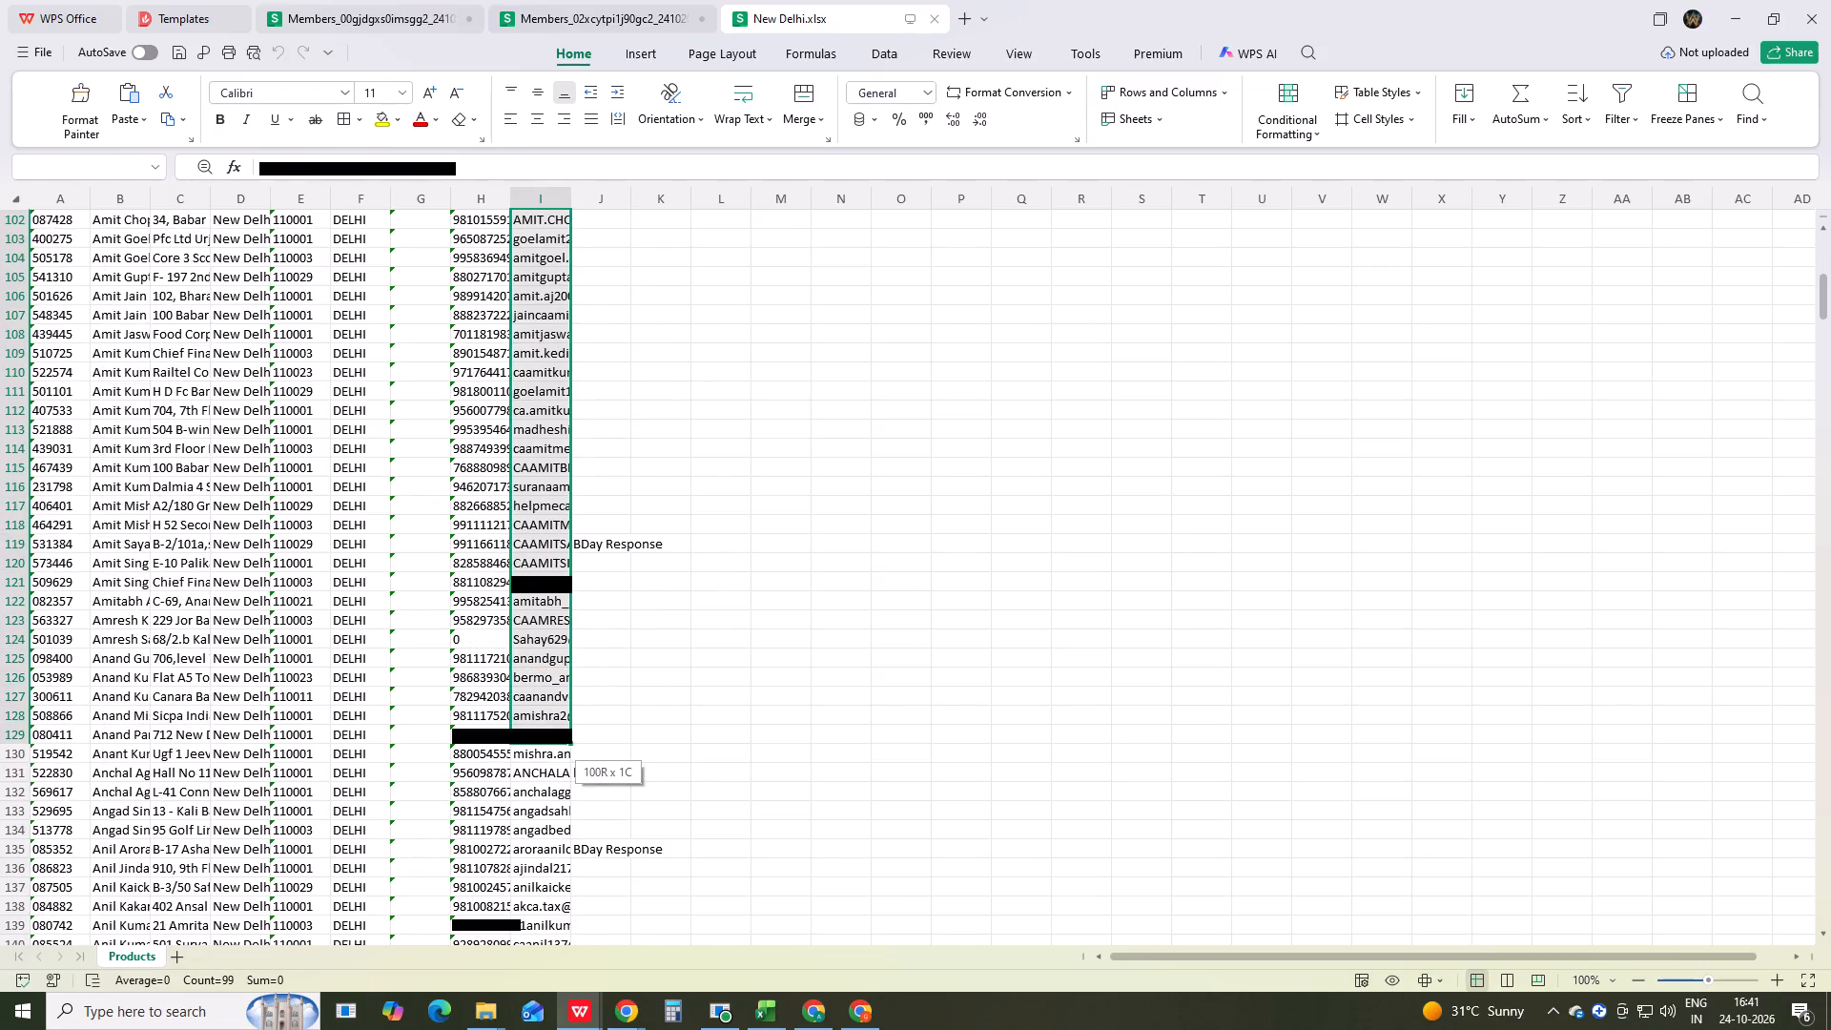
pyautogui.moveTo(548, 745); pyautogui.dragTo(548, 748)
pyautogui.hotkey('ctrl', 'c')
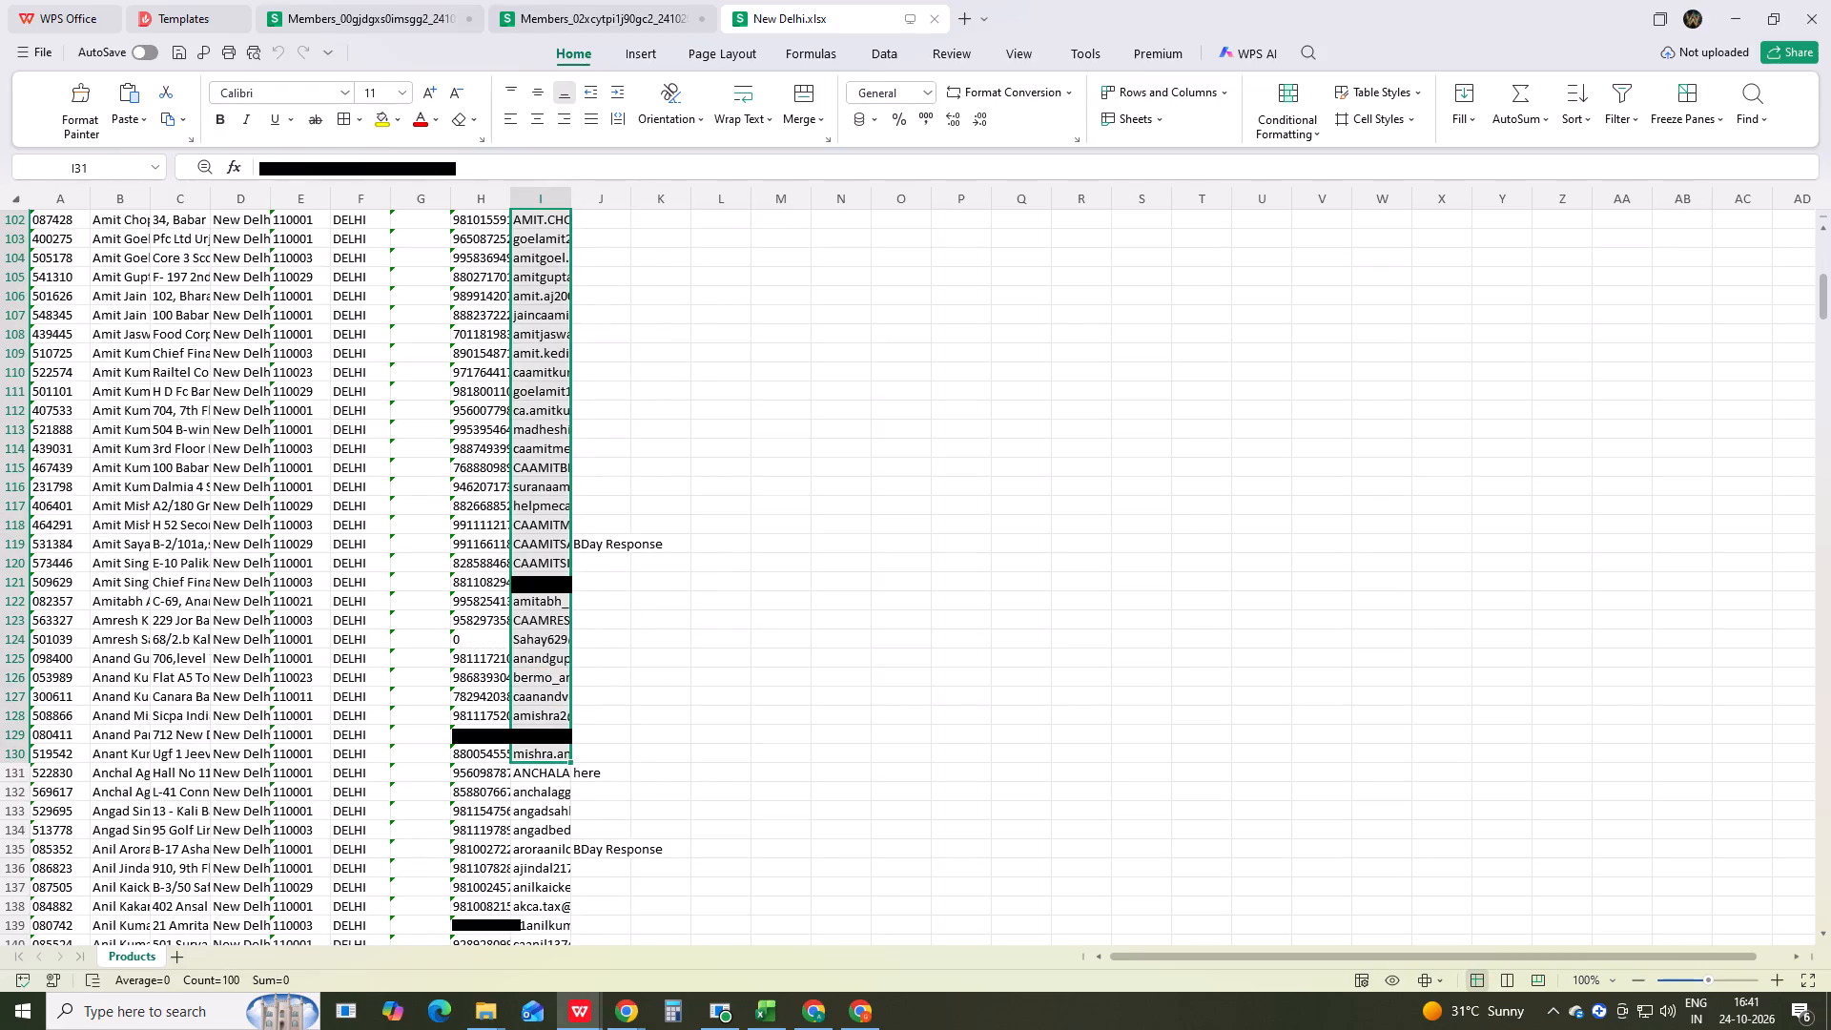
pyautogui.hotkey('ctrl', 'c')
pyautogui.hotkey('ctrl', 'c')
pyautogui.hotkey('ctrl', 'c')
pyautogui.hotkey('ctrl', 'c')
pyautogui.hotkey('ctrl', 'c')
pyautogui.hotkey('ctrl', 'c')
pyautogui.hotkey('ctrl', 'c')
pyautogui.hotkey('ctrl', 'c')
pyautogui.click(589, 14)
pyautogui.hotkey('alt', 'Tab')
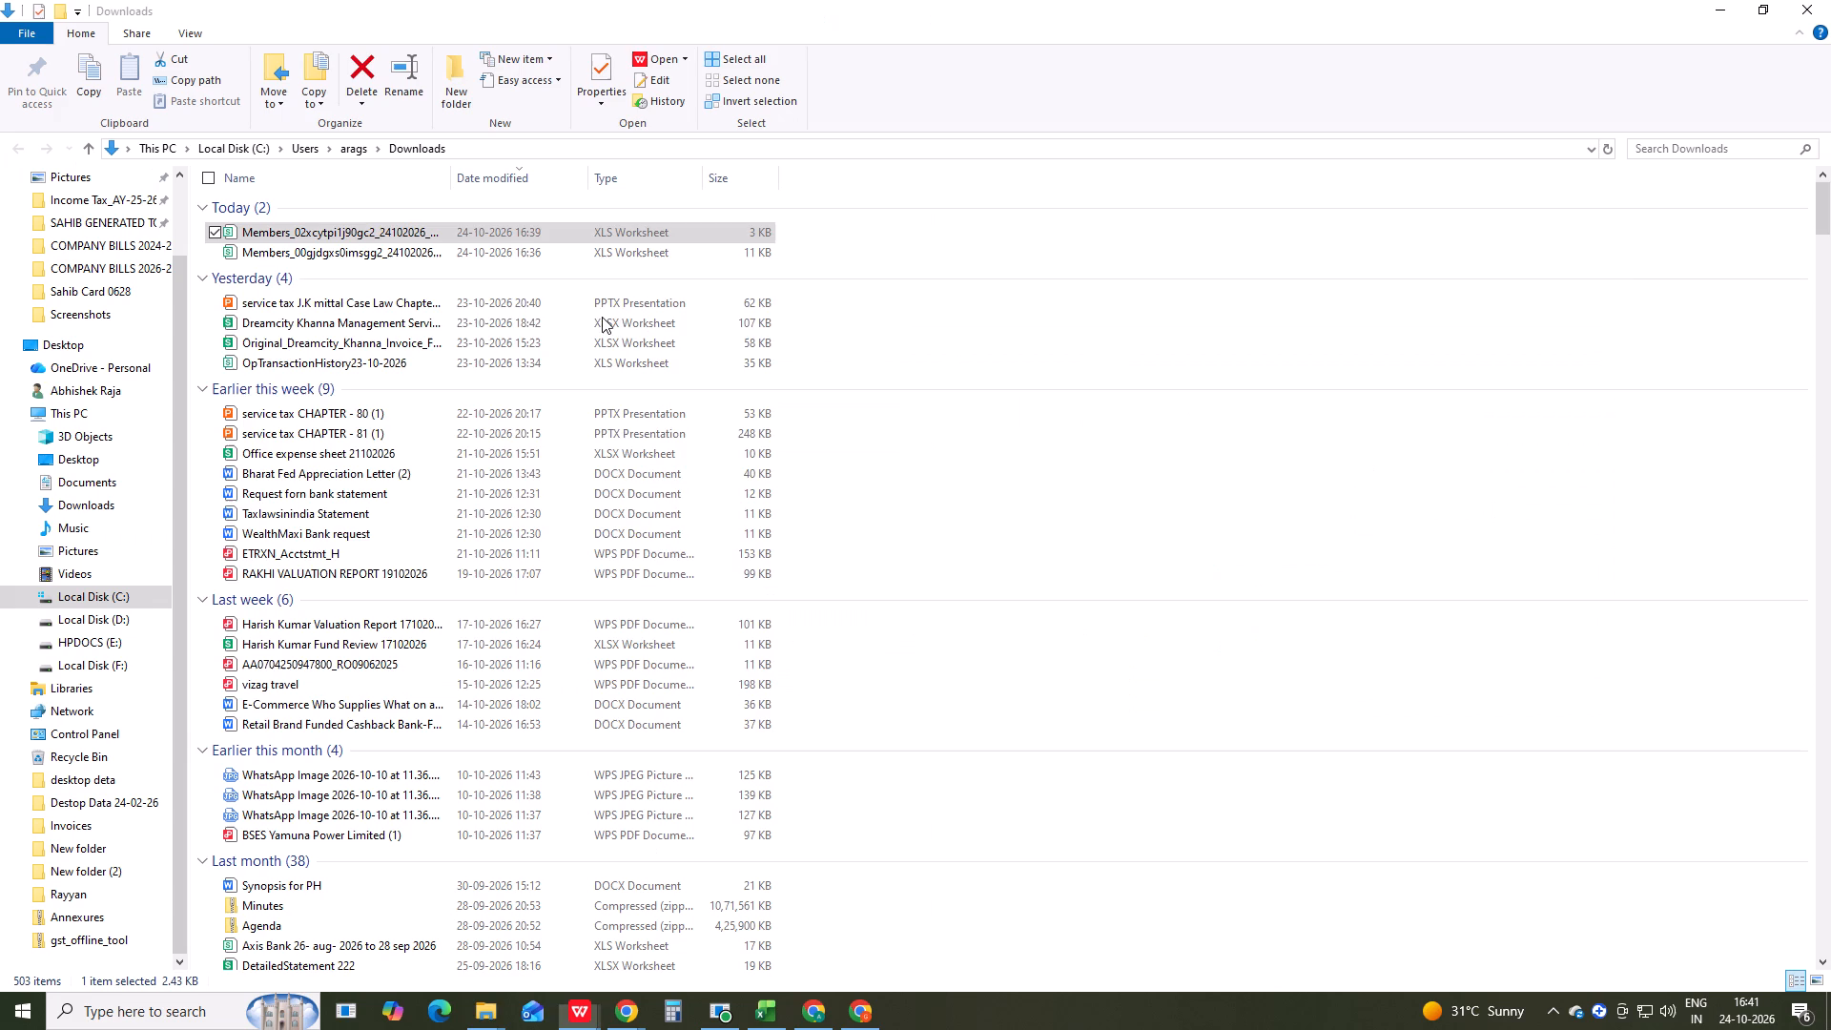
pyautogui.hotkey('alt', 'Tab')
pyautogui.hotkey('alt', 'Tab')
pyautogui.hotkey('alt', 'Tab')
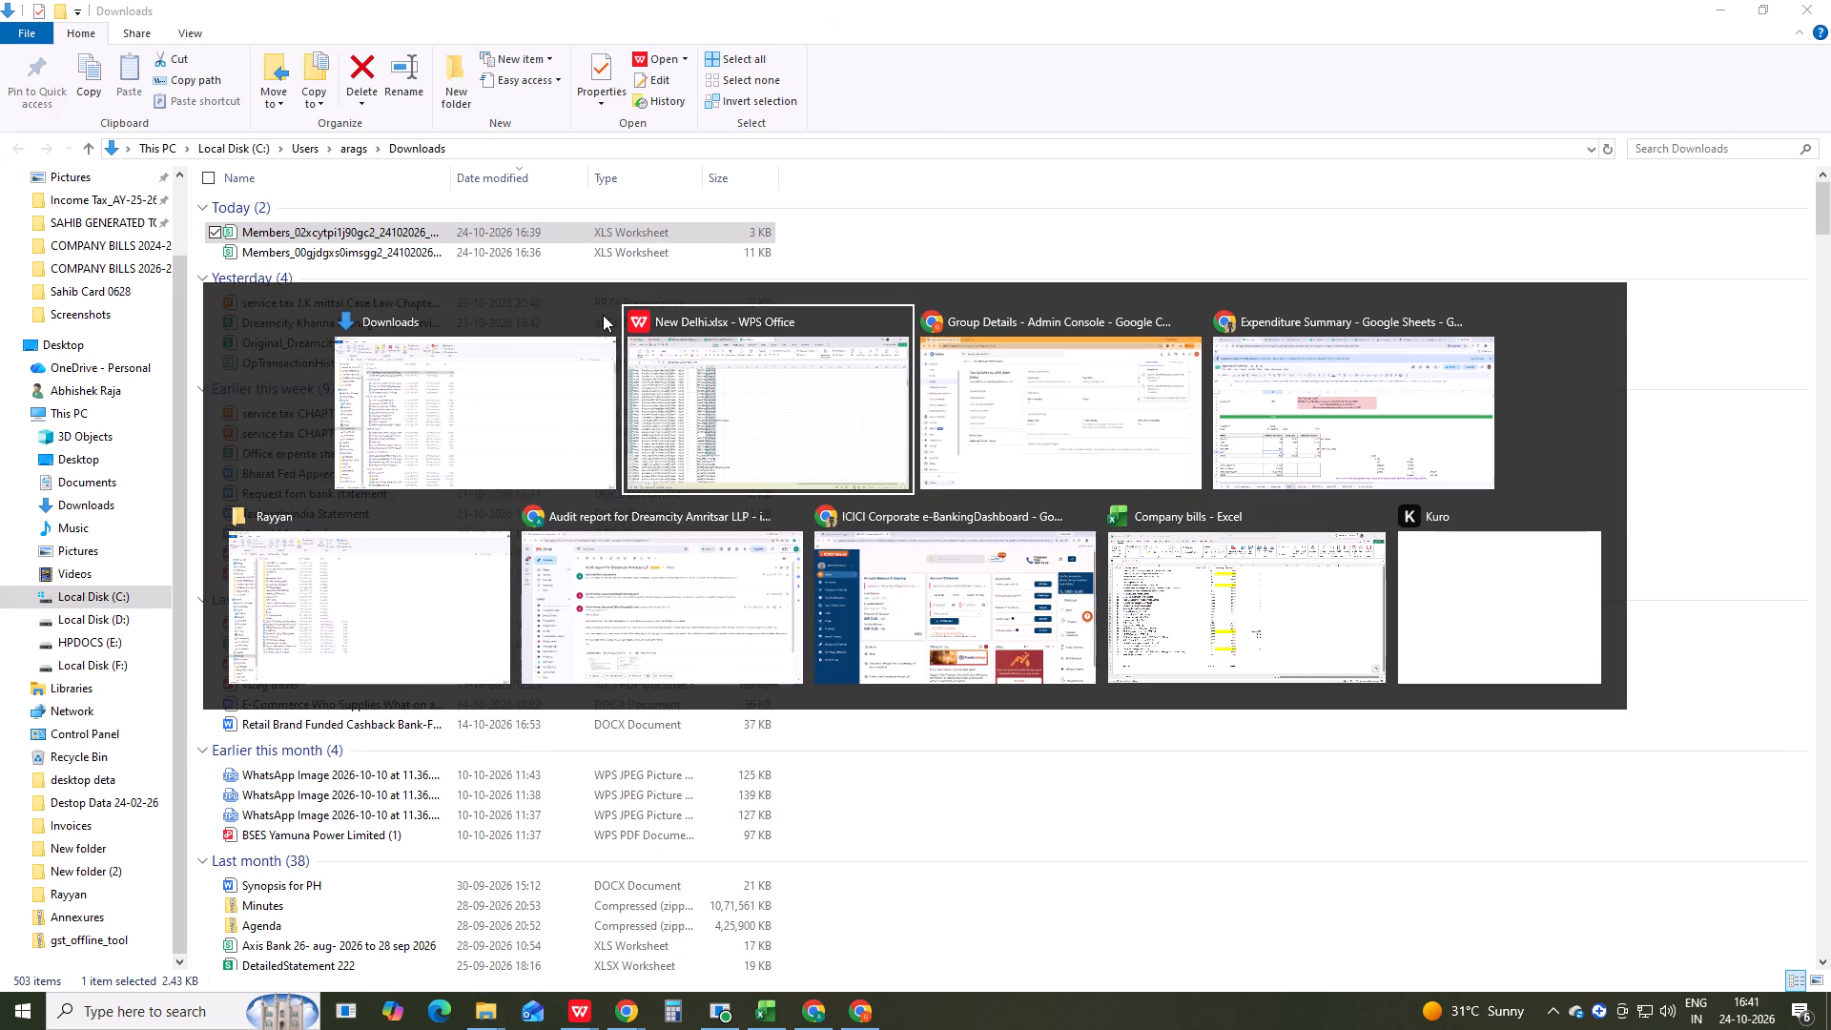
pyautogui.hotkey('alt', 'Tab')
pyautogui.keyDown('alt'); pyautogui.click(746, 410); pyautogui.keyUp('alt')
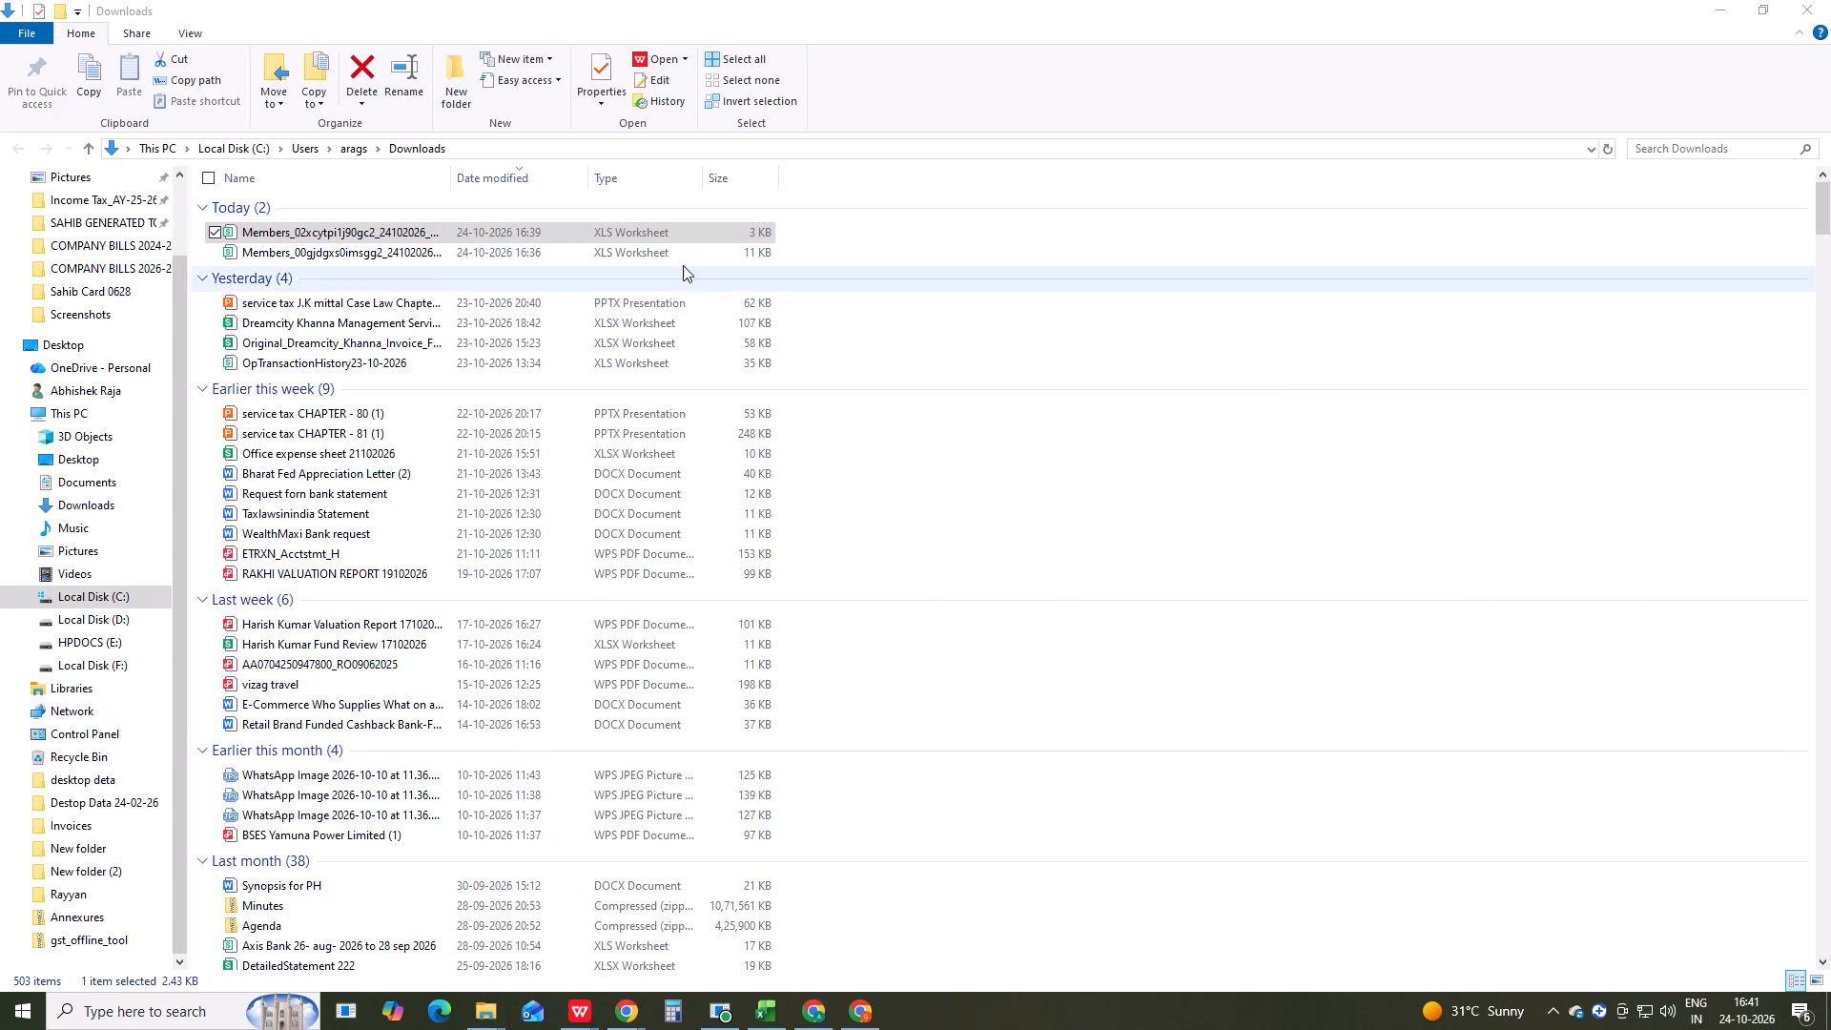
# Close the Rayyan folder window.
pyautogui.hotkey('alt', 'Tab')
pyautogui.hotkey('alt', 'Tab')
pyautogui.hotkey('alt', 'Tab')
pyautogui.hotkey('alt', 'Tab')
pyautogui.hotkey('alt', 'Tab')
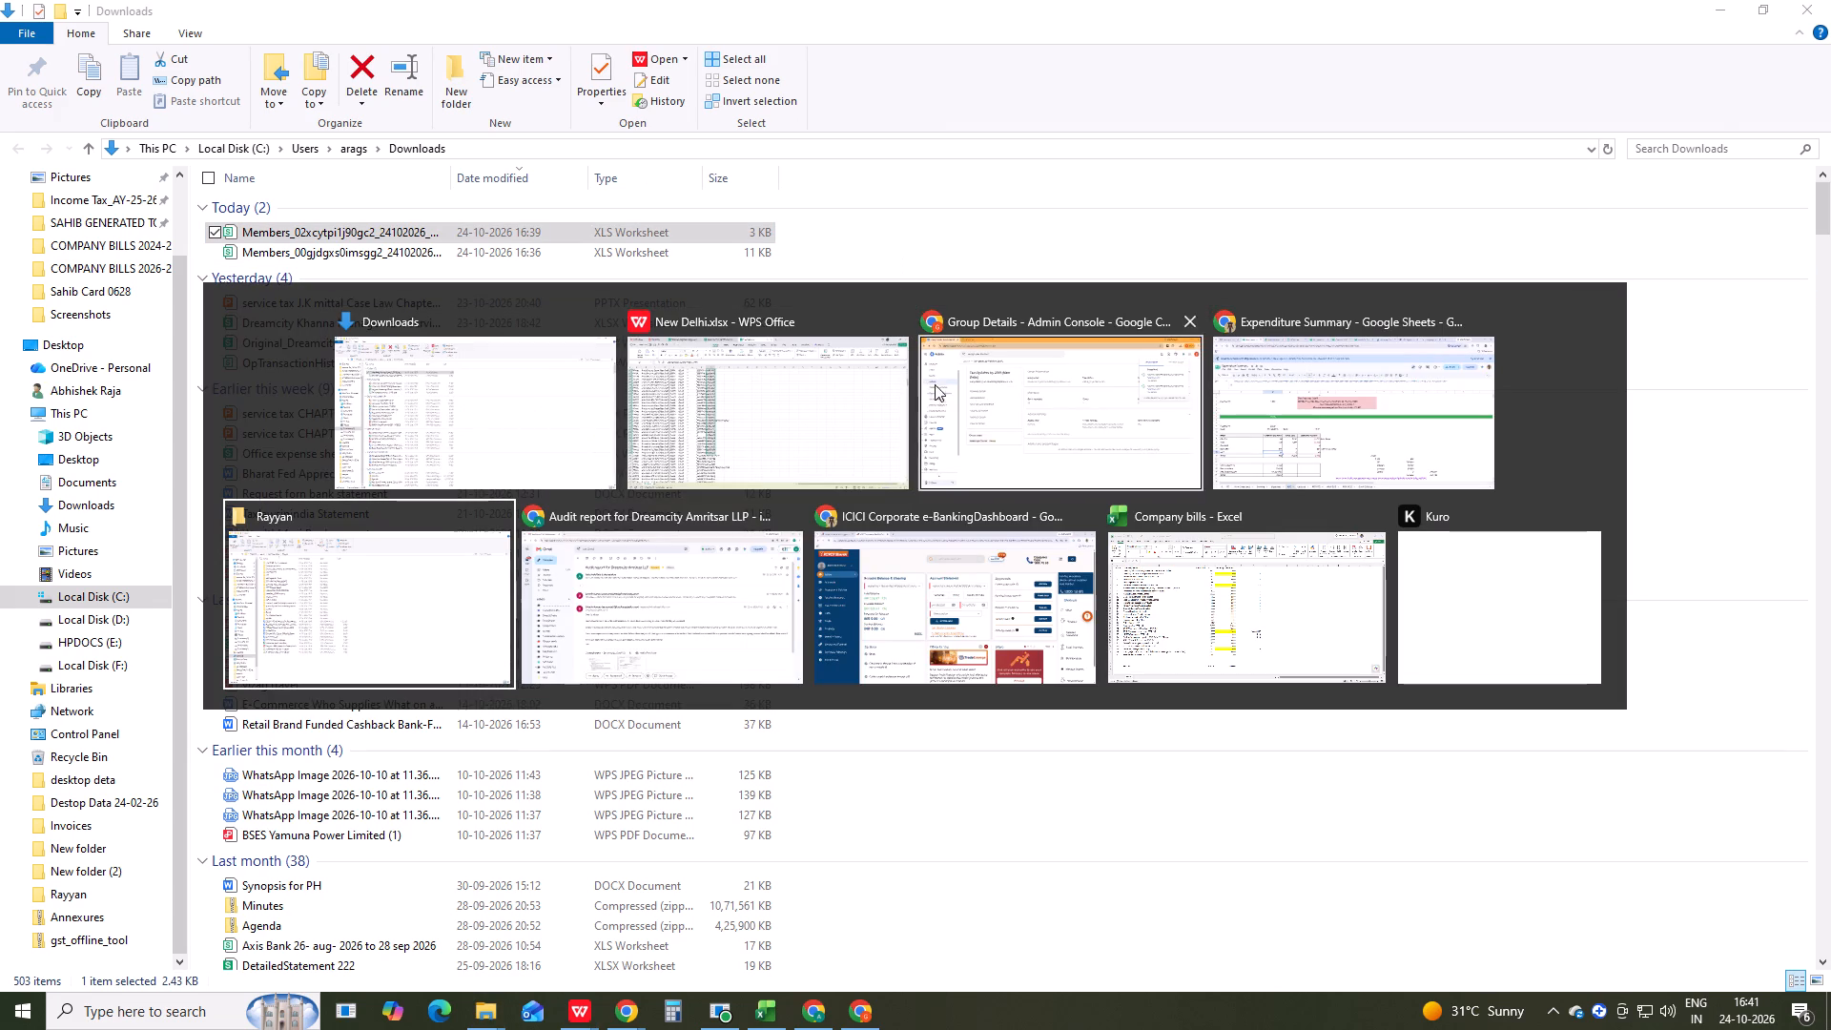
pyautogui.keyDown('alt'); pyautogui.click(488, 512); pyautogui.keyUp('alt')
pyautogui.keyDown('alt'); pyautogui.click(713, 438); pyautogui.keyUp('alt')
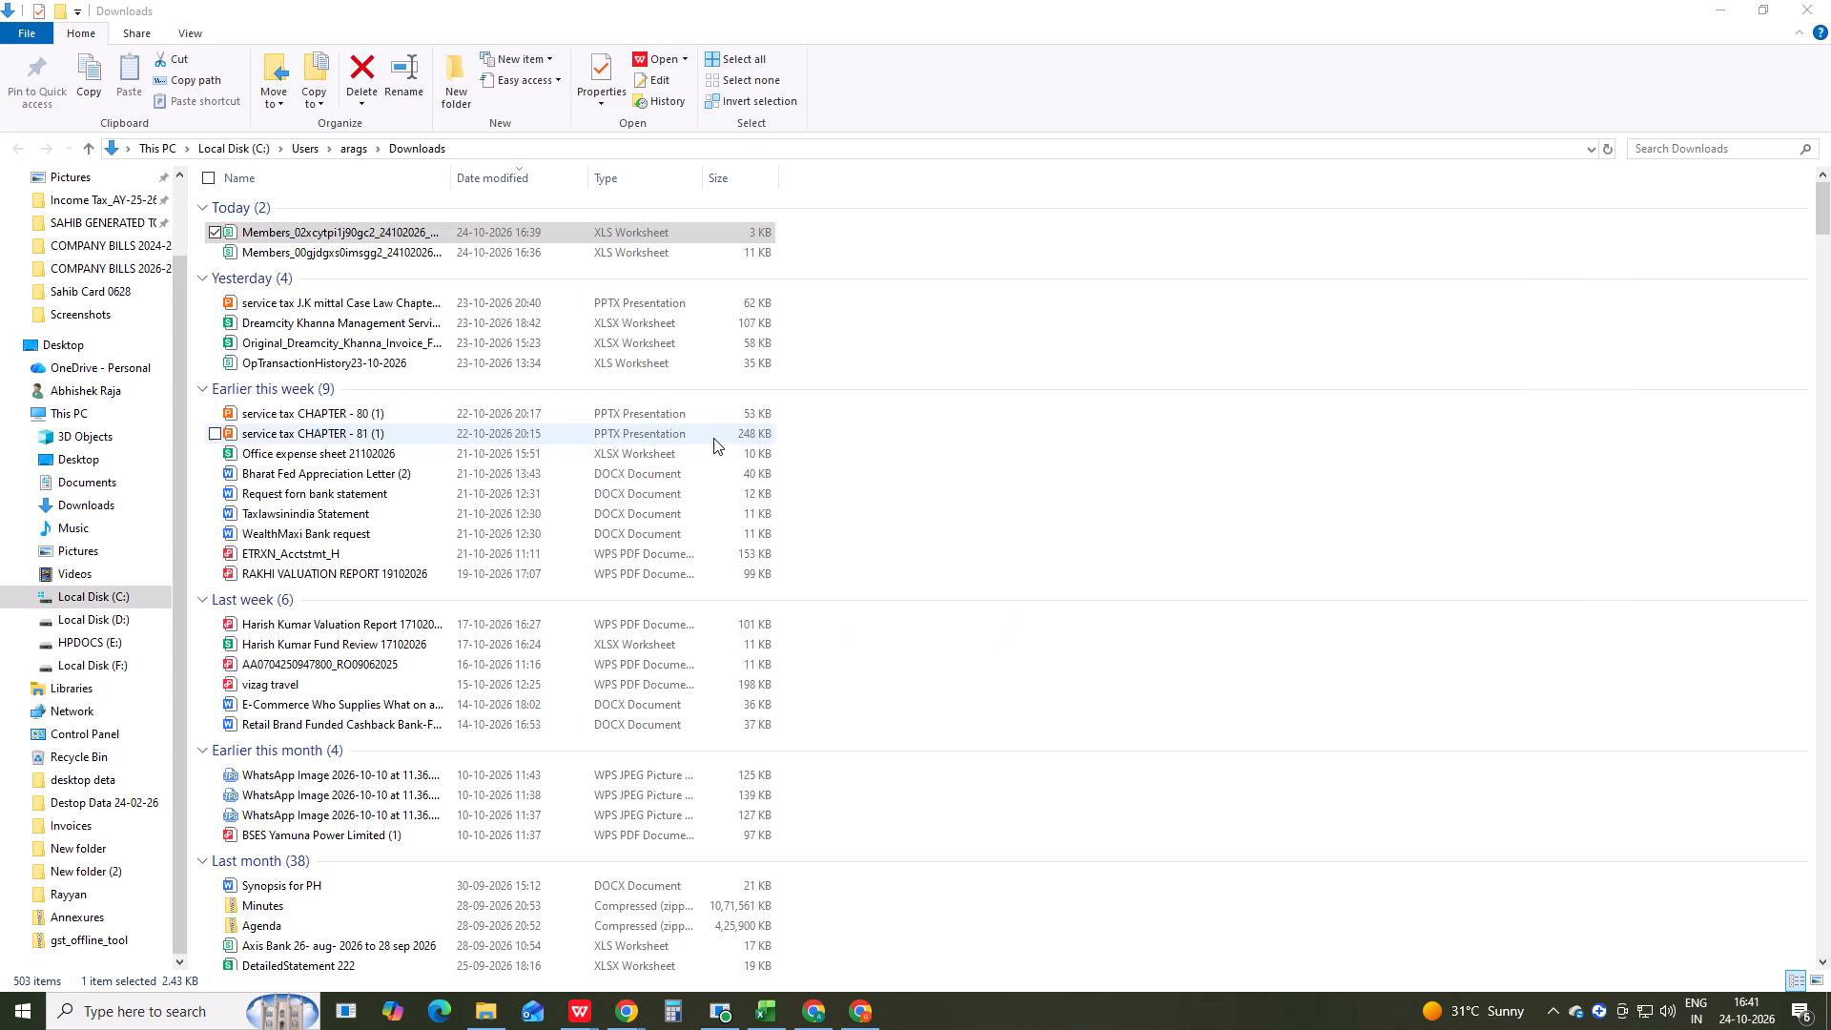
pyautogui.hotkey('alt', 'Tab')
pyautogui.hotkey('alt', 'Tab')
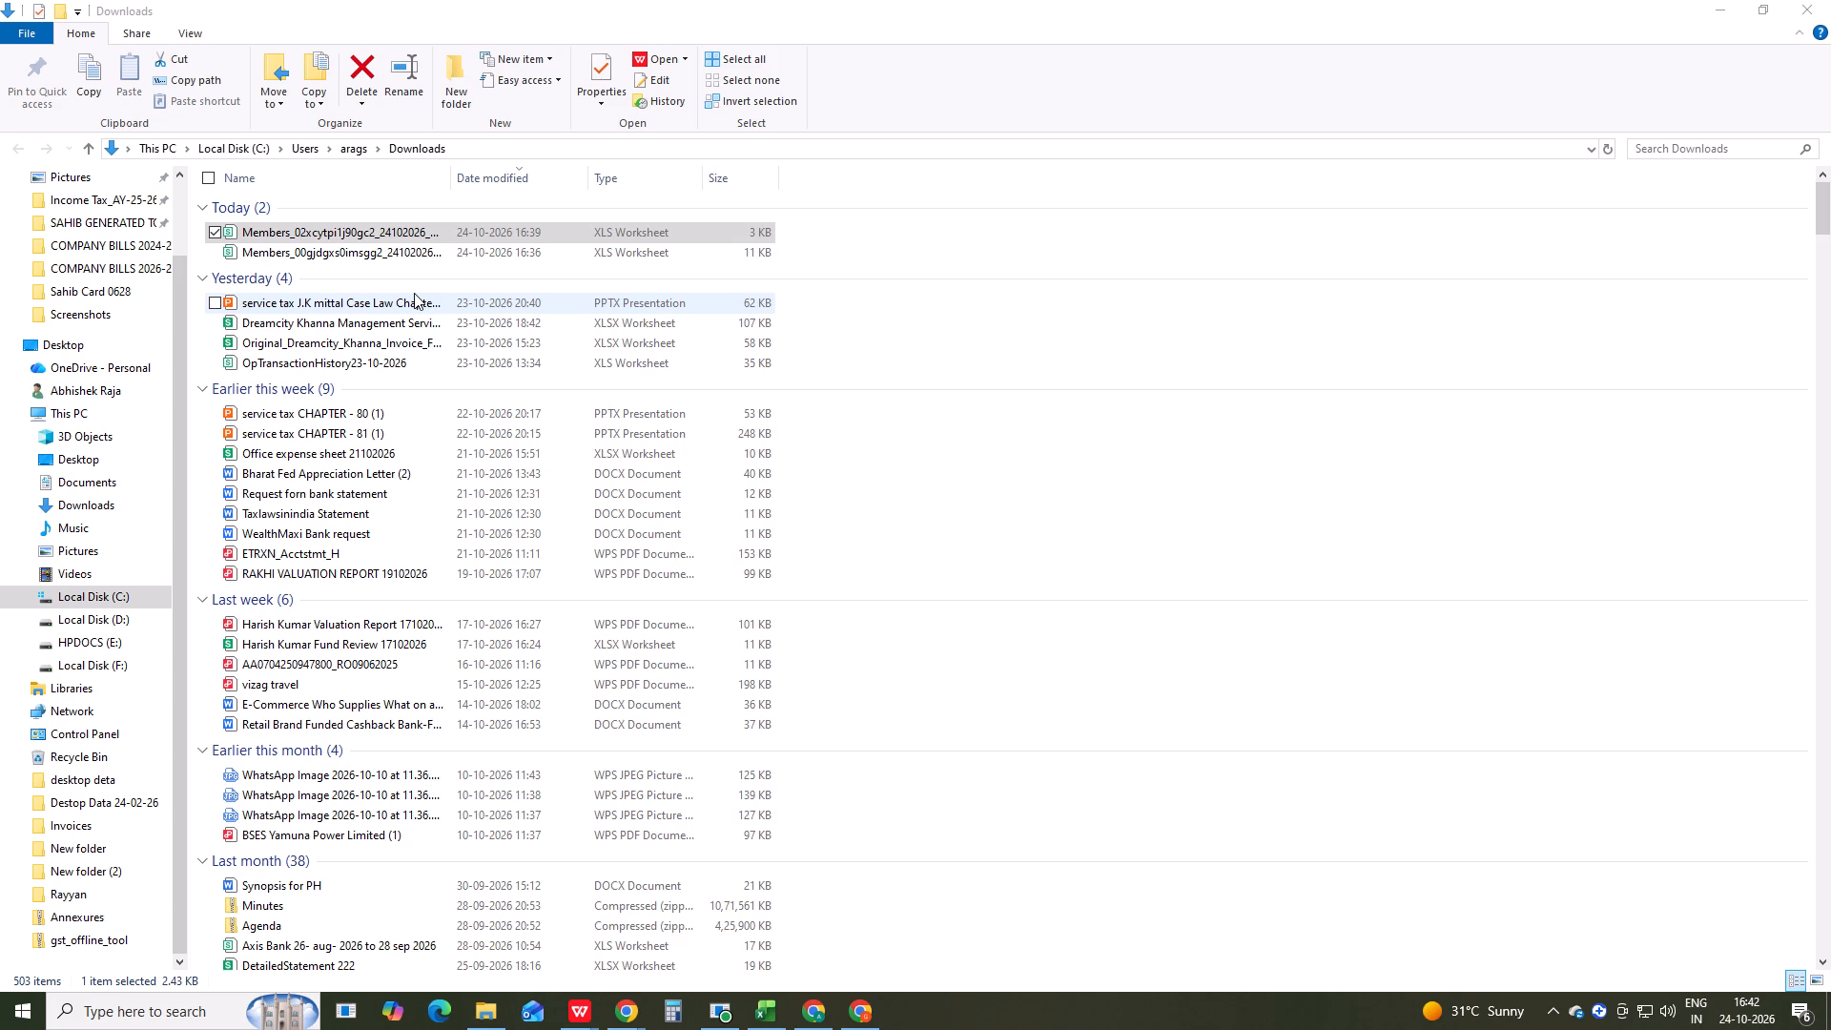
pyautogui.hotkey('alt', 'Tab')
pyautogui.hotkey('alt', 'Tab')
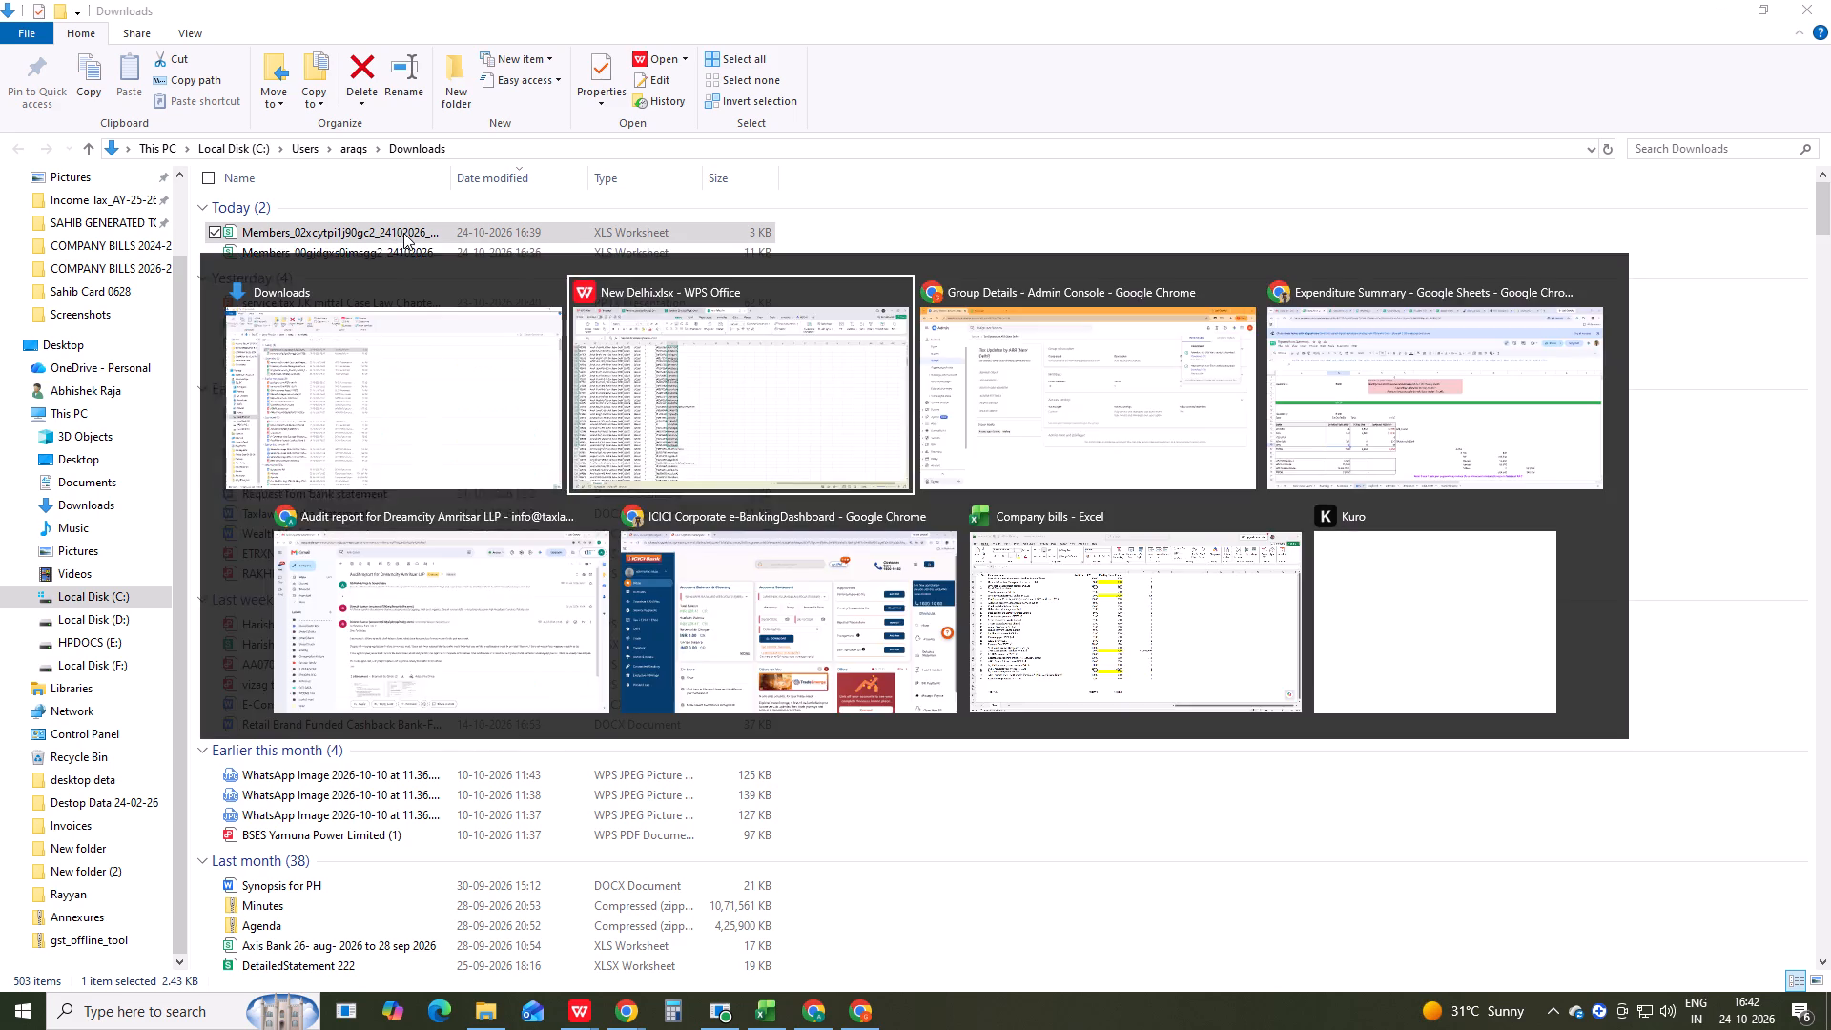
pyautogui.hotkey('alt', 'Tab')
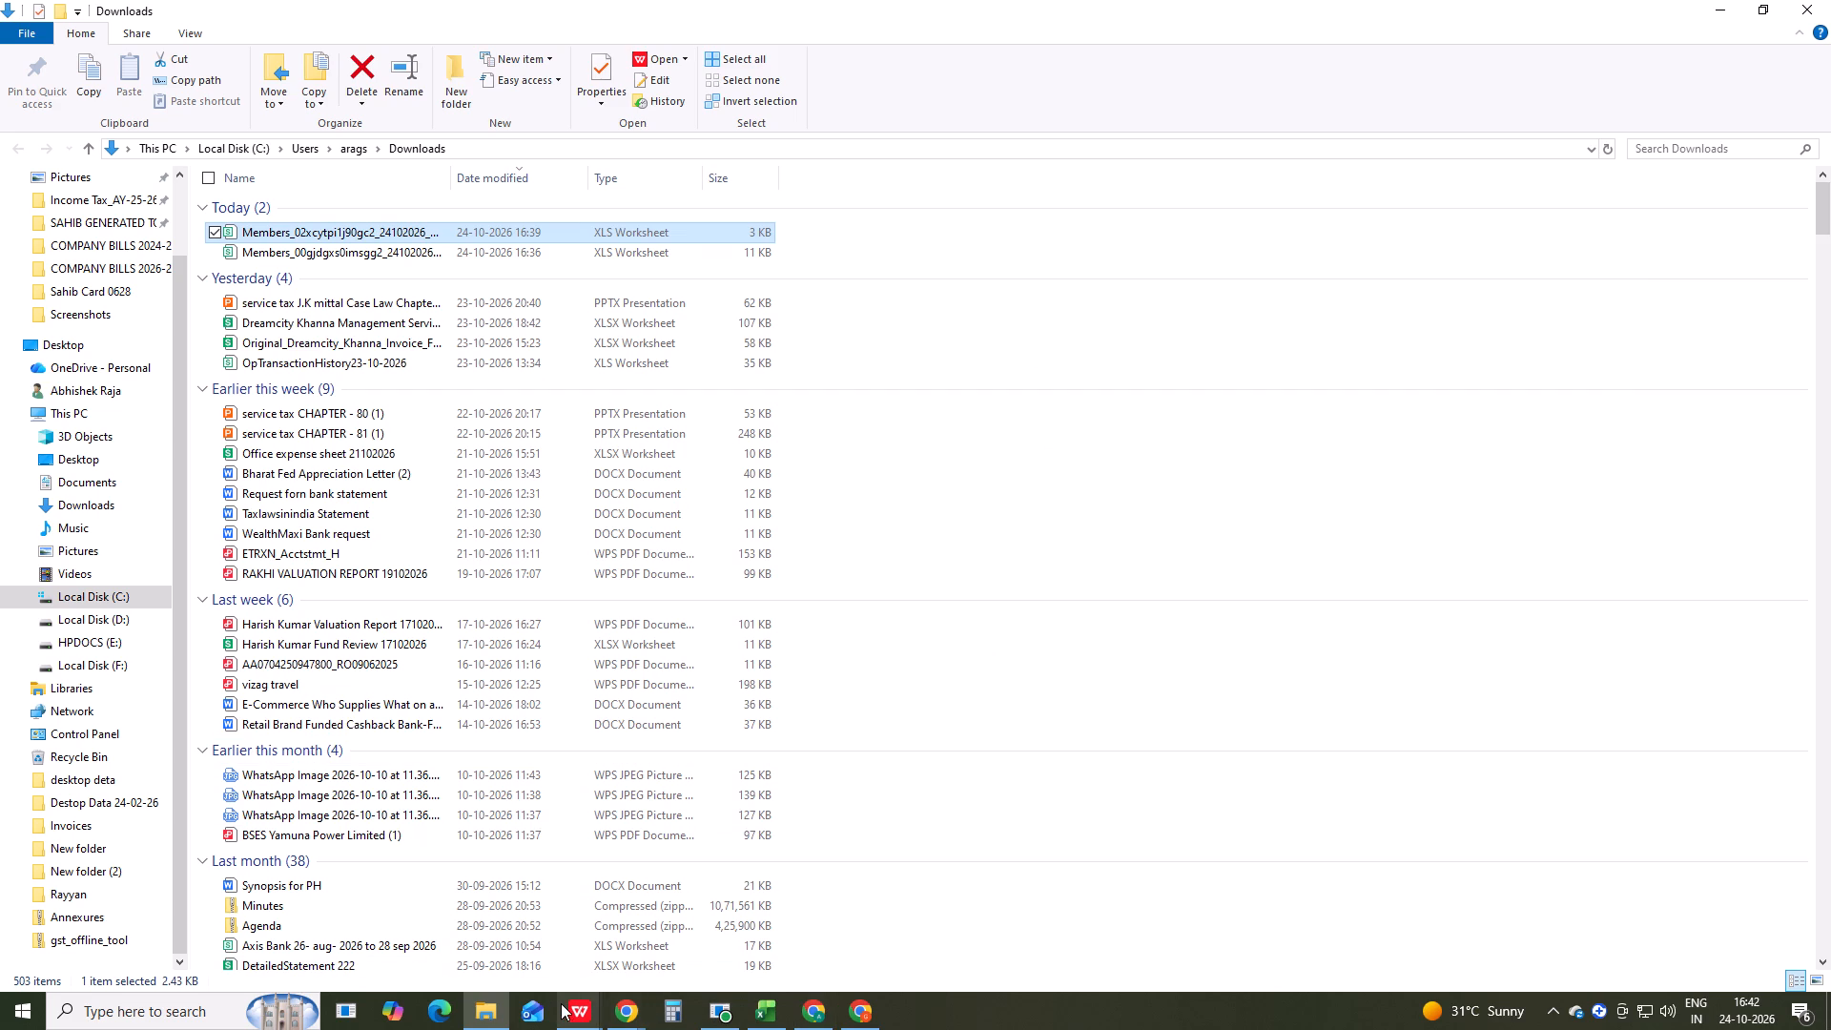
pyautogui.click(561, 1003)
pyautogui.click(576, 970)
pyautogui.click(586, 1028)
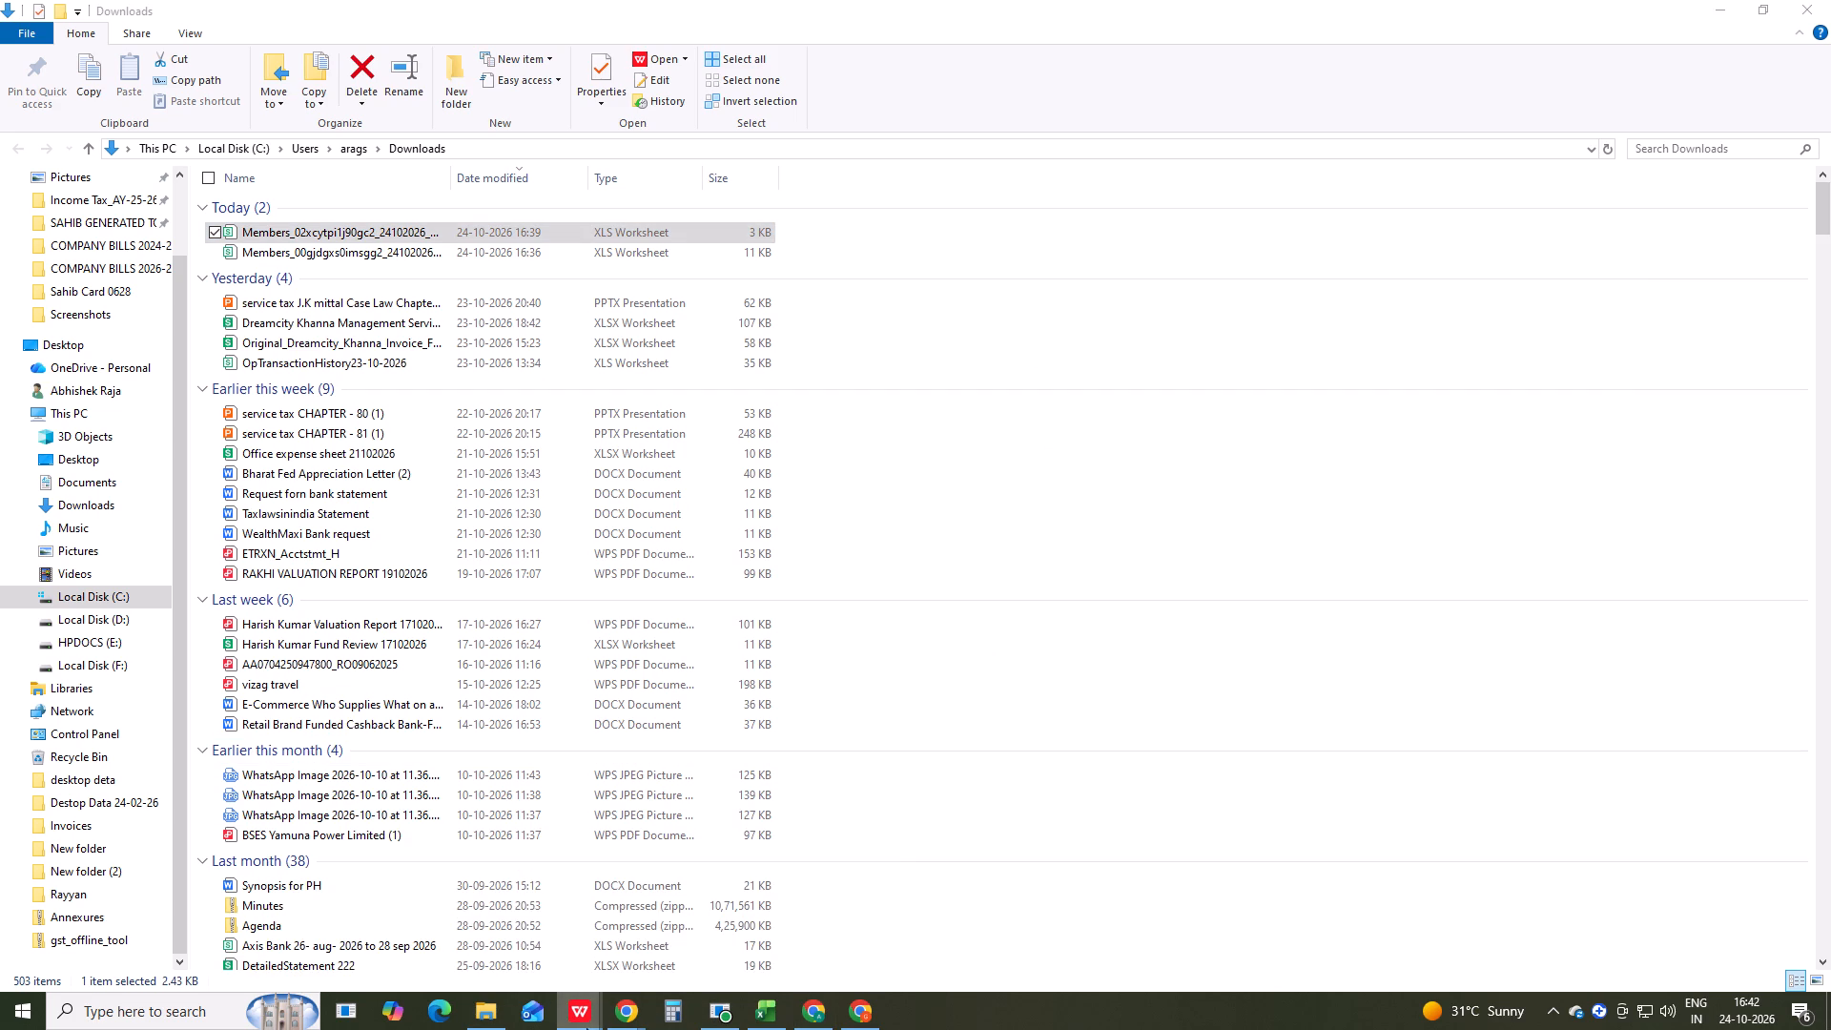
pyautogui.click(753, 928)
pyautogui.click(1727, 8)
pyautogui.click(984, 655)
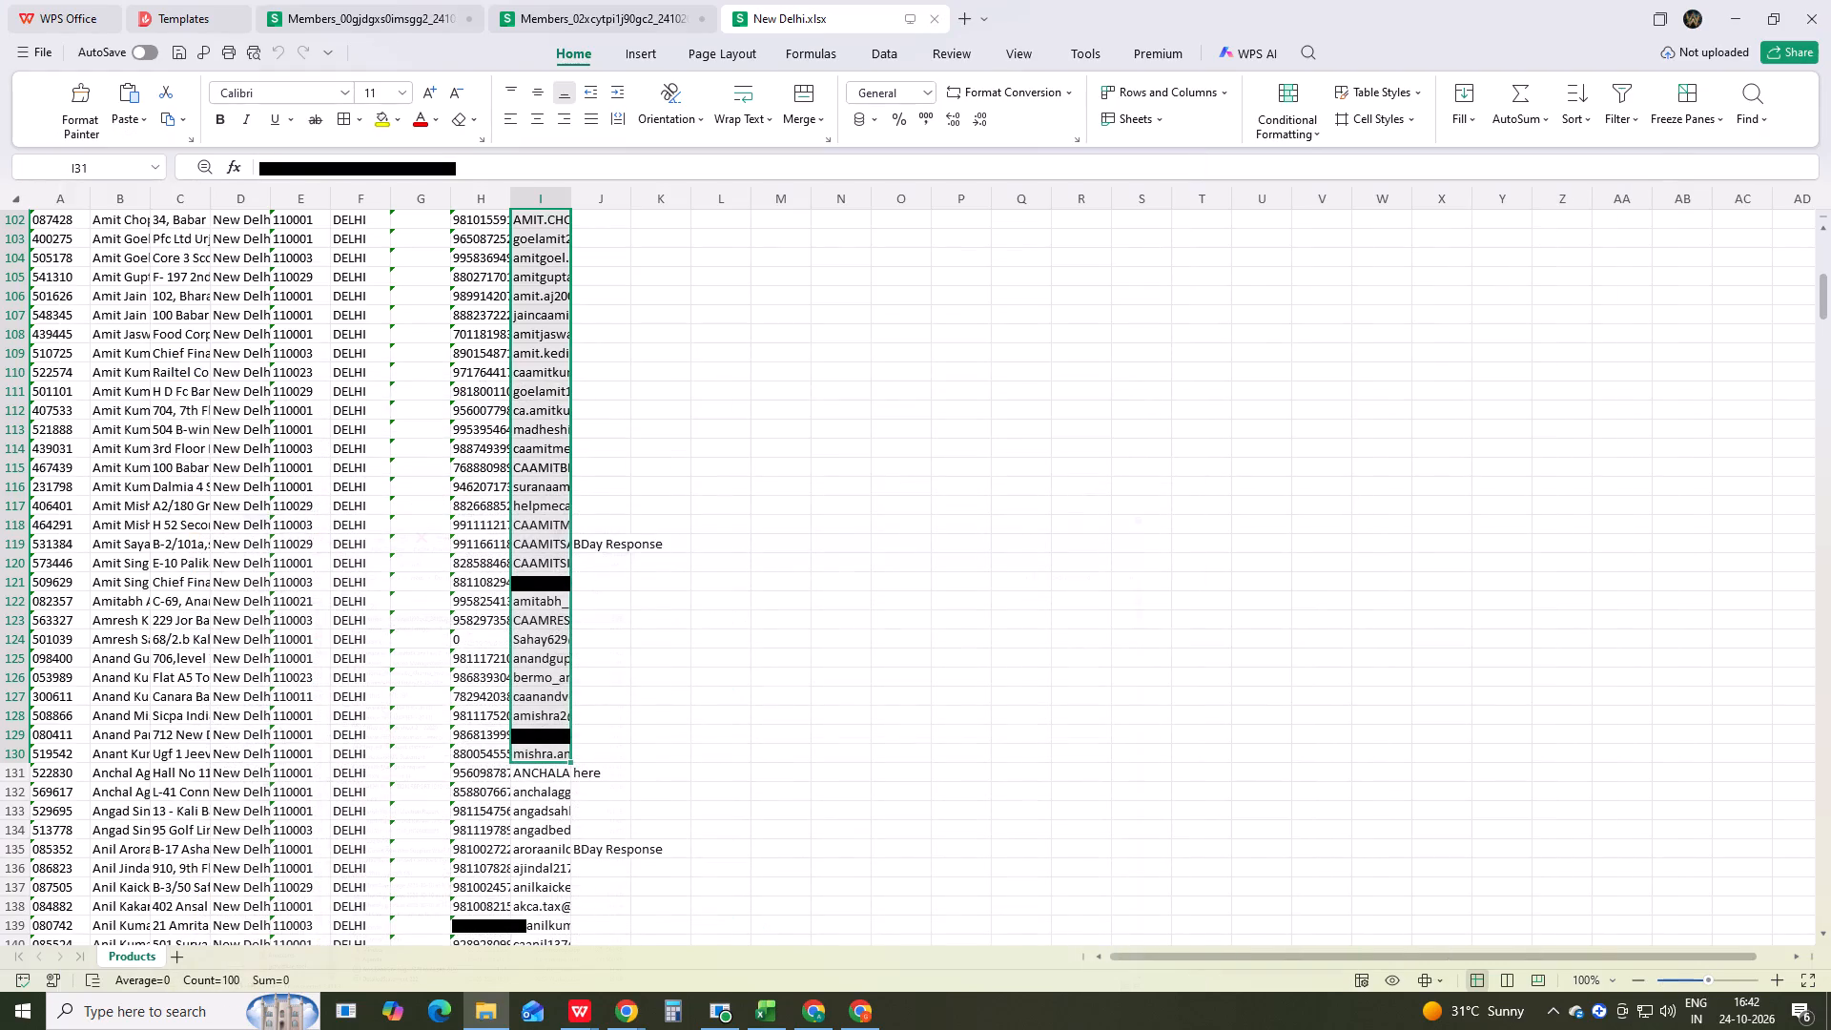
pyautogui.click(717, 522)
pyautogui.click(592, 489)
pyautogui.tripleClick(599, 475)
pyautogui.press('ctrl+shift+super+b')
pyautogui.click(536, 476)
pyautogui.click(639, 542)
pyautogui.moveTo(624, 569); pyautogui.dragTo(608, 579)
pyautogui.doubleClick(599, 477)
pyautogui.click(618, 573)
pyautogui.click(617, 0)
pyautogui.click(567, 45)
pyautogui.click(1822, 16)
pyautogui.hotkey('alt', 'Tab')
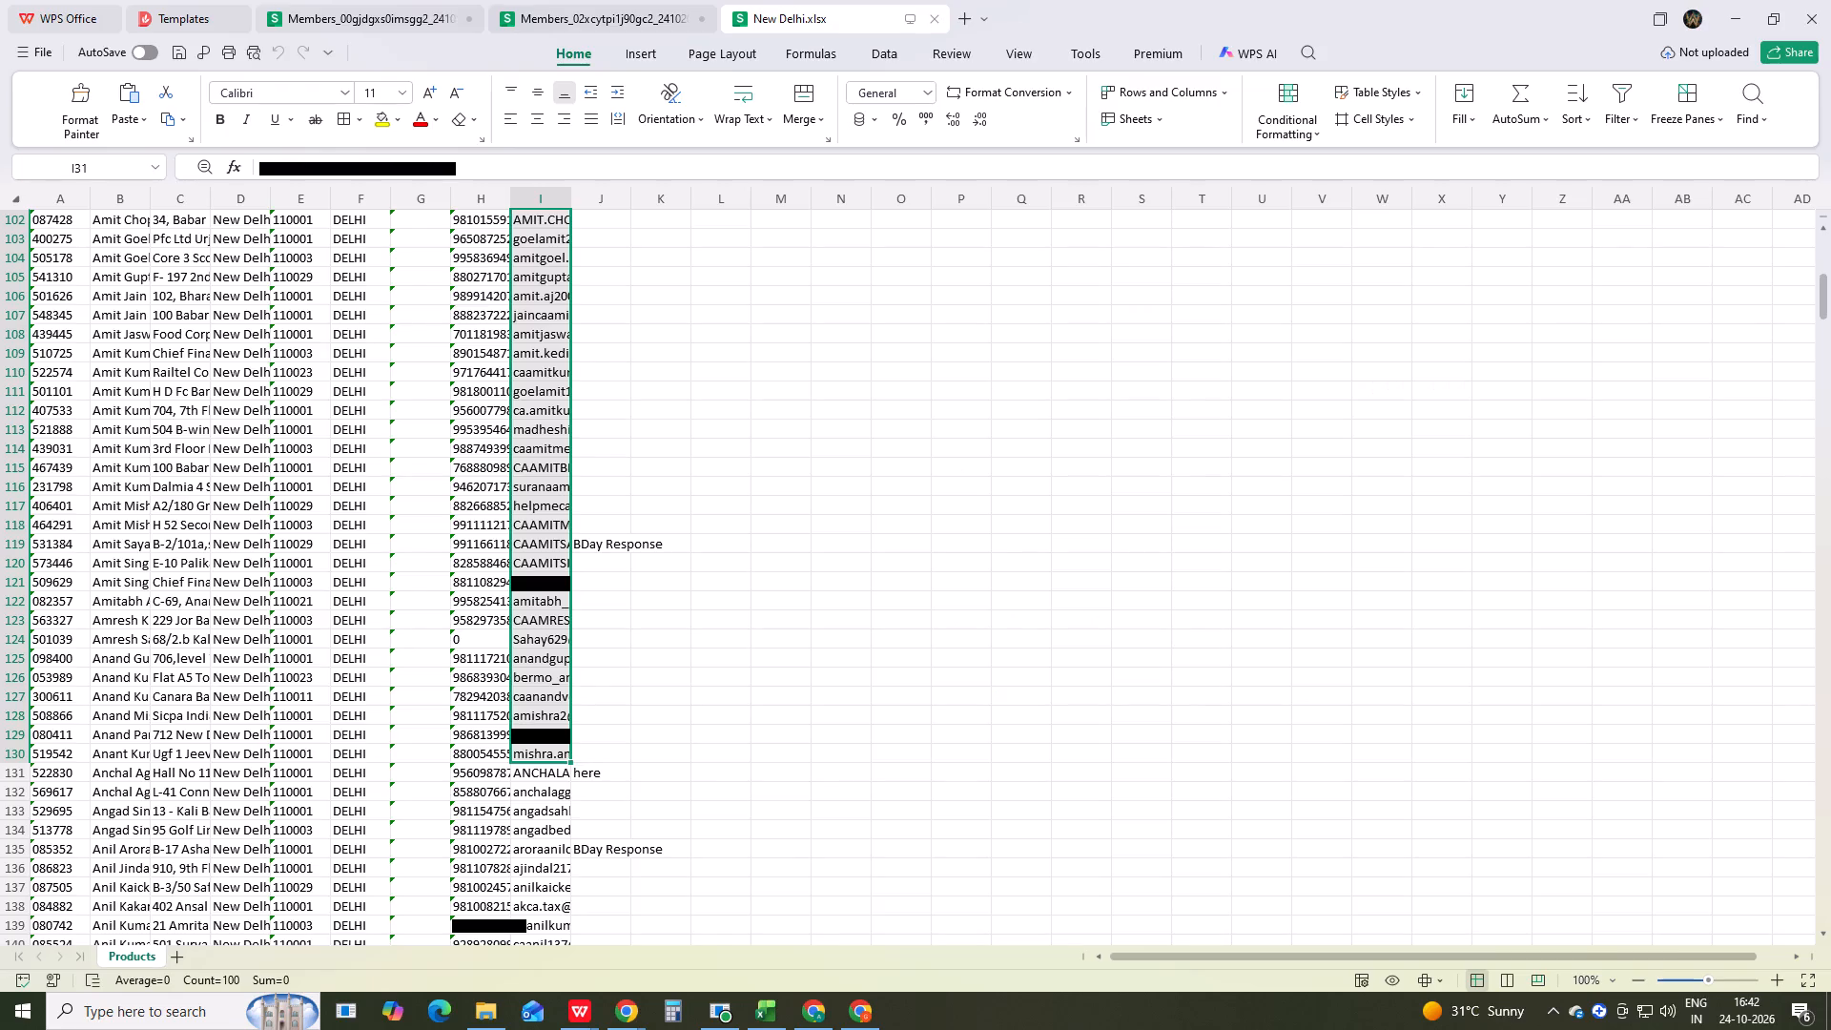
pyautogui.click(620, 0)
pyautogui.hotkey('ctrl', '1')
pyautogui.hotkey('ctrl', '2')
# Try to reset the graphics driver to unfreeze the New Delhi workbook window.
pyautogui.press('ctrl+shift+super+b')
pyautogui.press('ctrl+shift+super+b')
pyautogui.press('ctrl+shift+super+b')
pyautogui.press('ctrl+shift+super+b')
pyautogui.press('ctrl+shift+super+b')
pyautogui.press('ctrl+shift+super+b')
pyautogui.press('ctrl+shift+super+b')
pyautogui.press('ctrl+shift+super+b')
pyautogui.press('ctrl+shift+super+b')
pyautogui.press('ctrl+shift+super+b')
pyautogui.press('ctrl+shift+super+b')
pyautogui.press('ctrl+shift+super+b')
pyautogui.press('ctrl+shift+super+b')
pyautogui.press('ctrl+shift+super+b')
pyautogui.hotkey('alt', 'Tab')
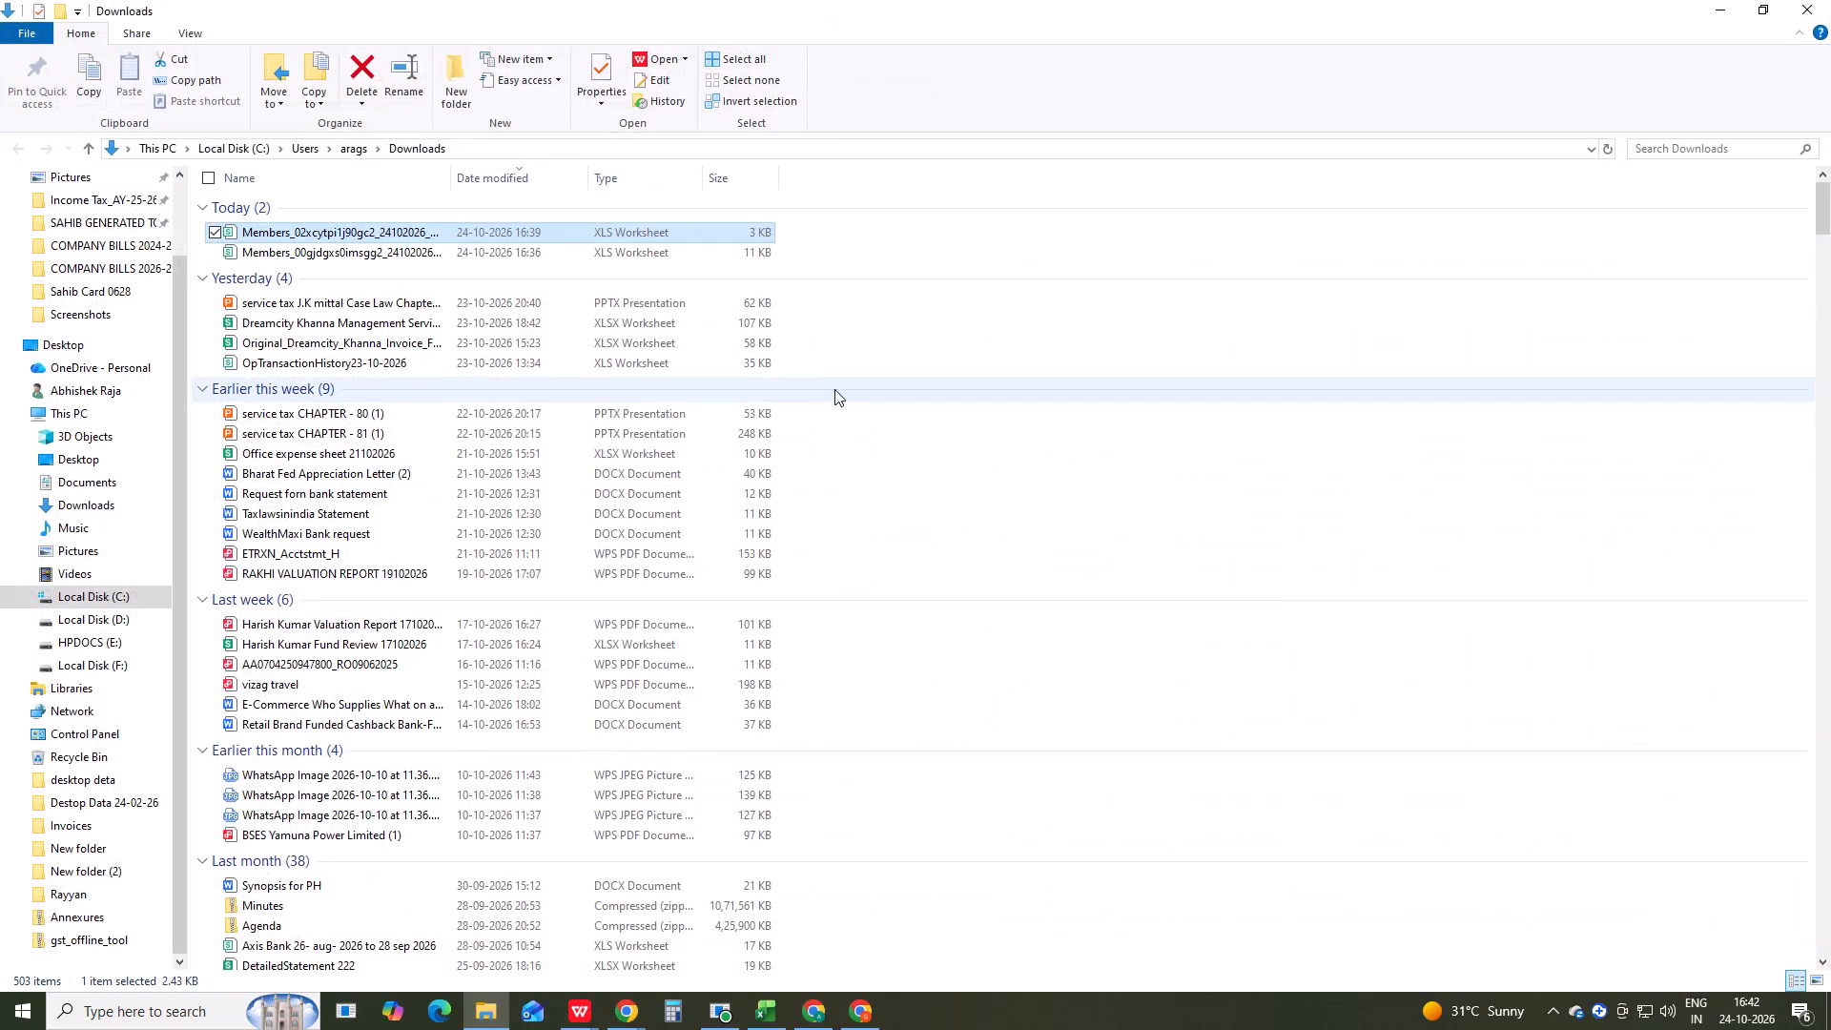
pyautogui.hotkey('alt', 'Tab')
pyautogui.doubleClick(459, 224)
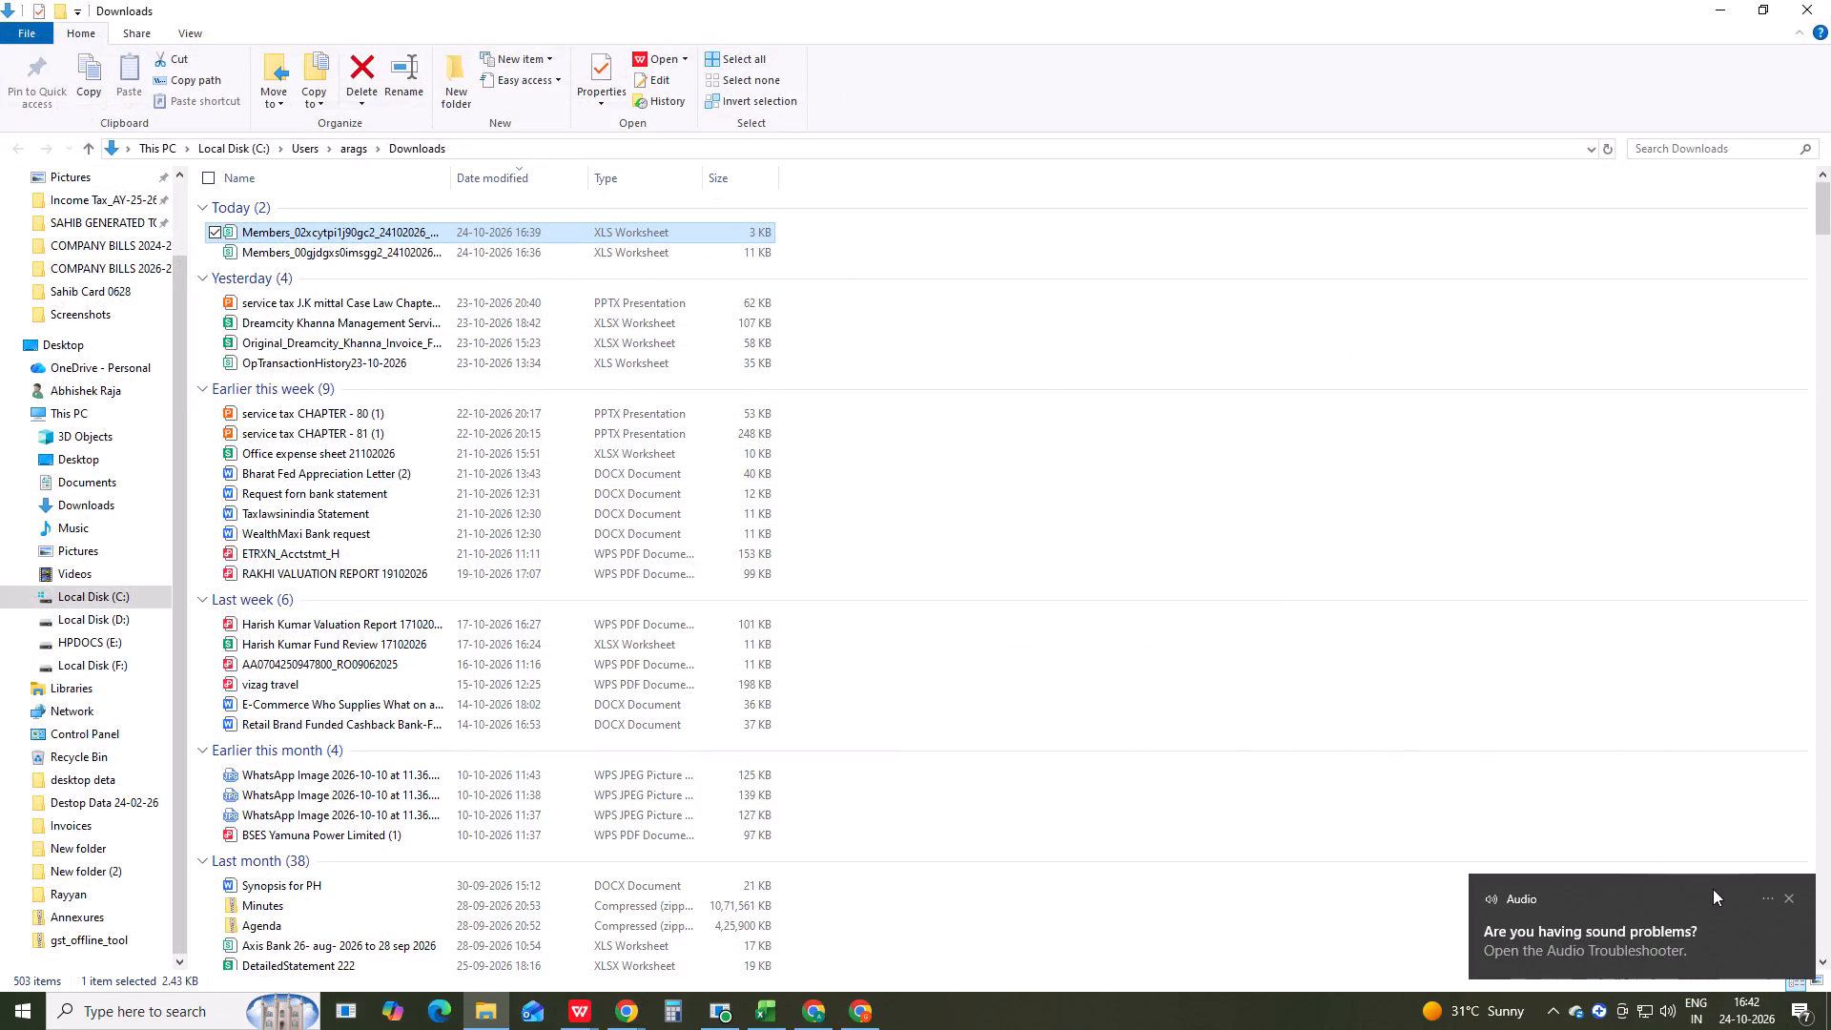
# View the notification settings for Audio.
pyautogui.click(1773, 897)
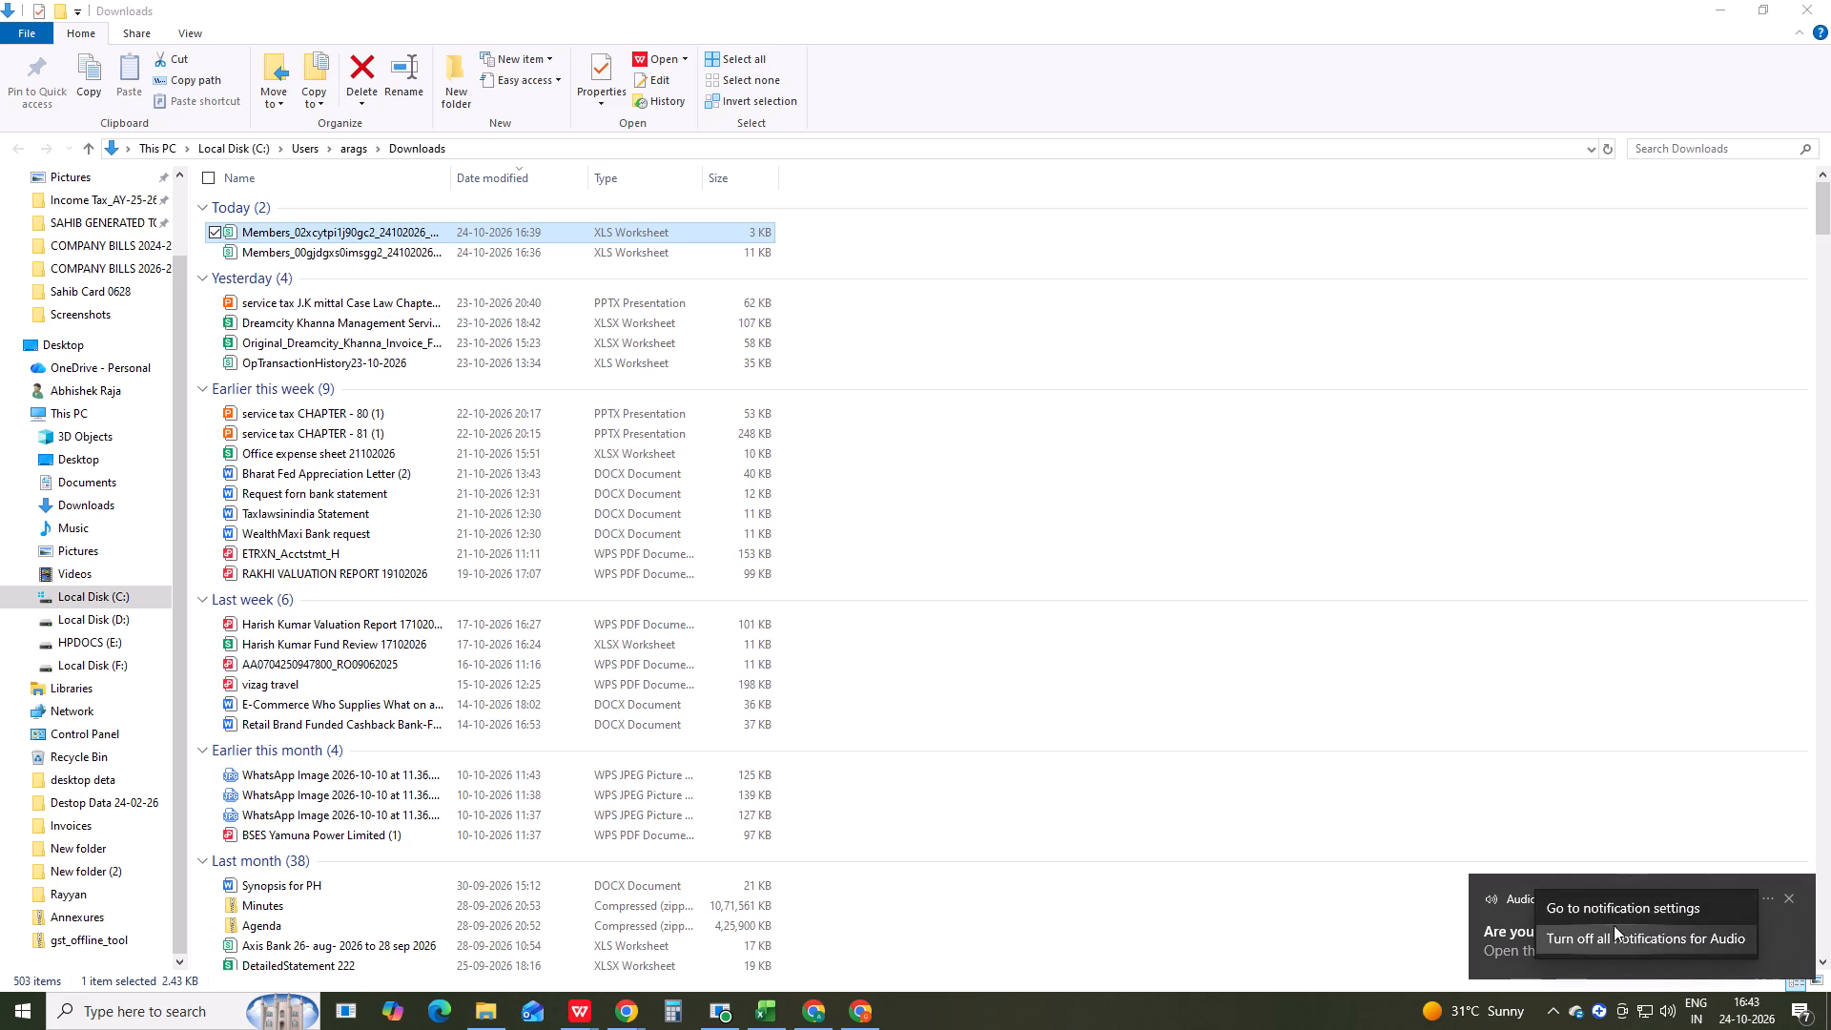
pyautogui.click(1626, 914)
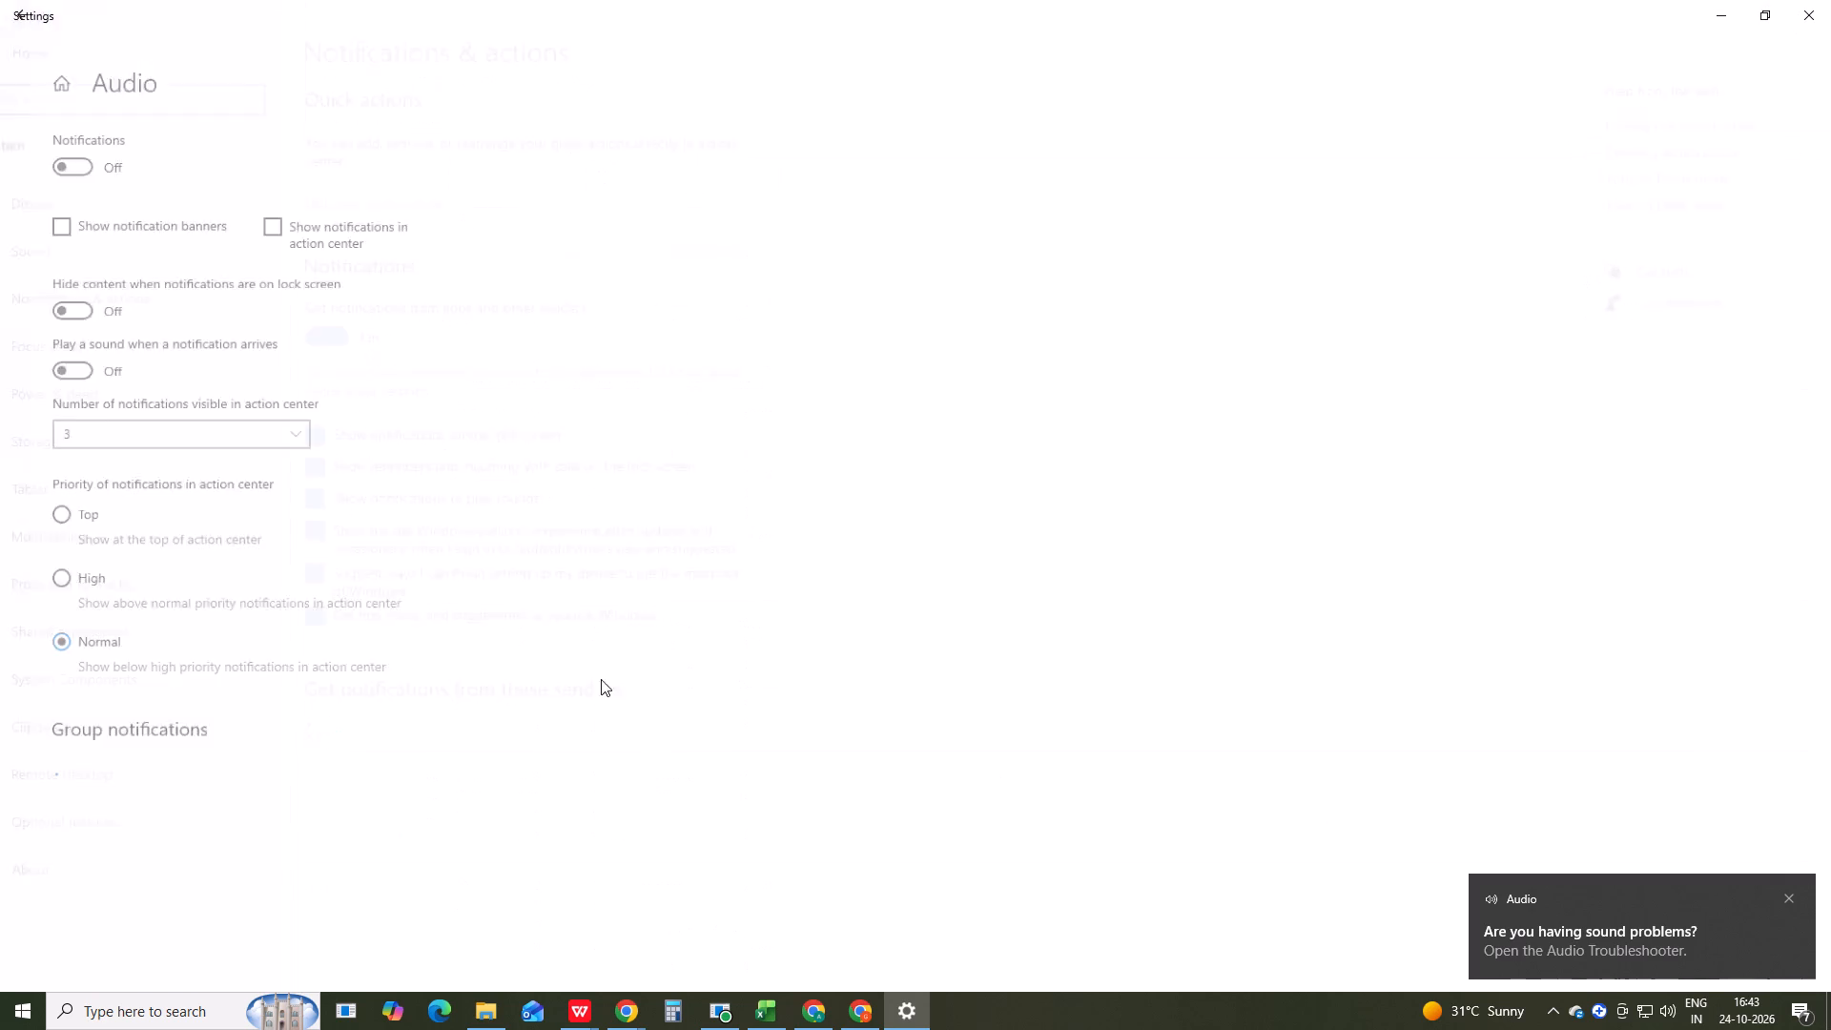
pyautogui.click(1830, 0)
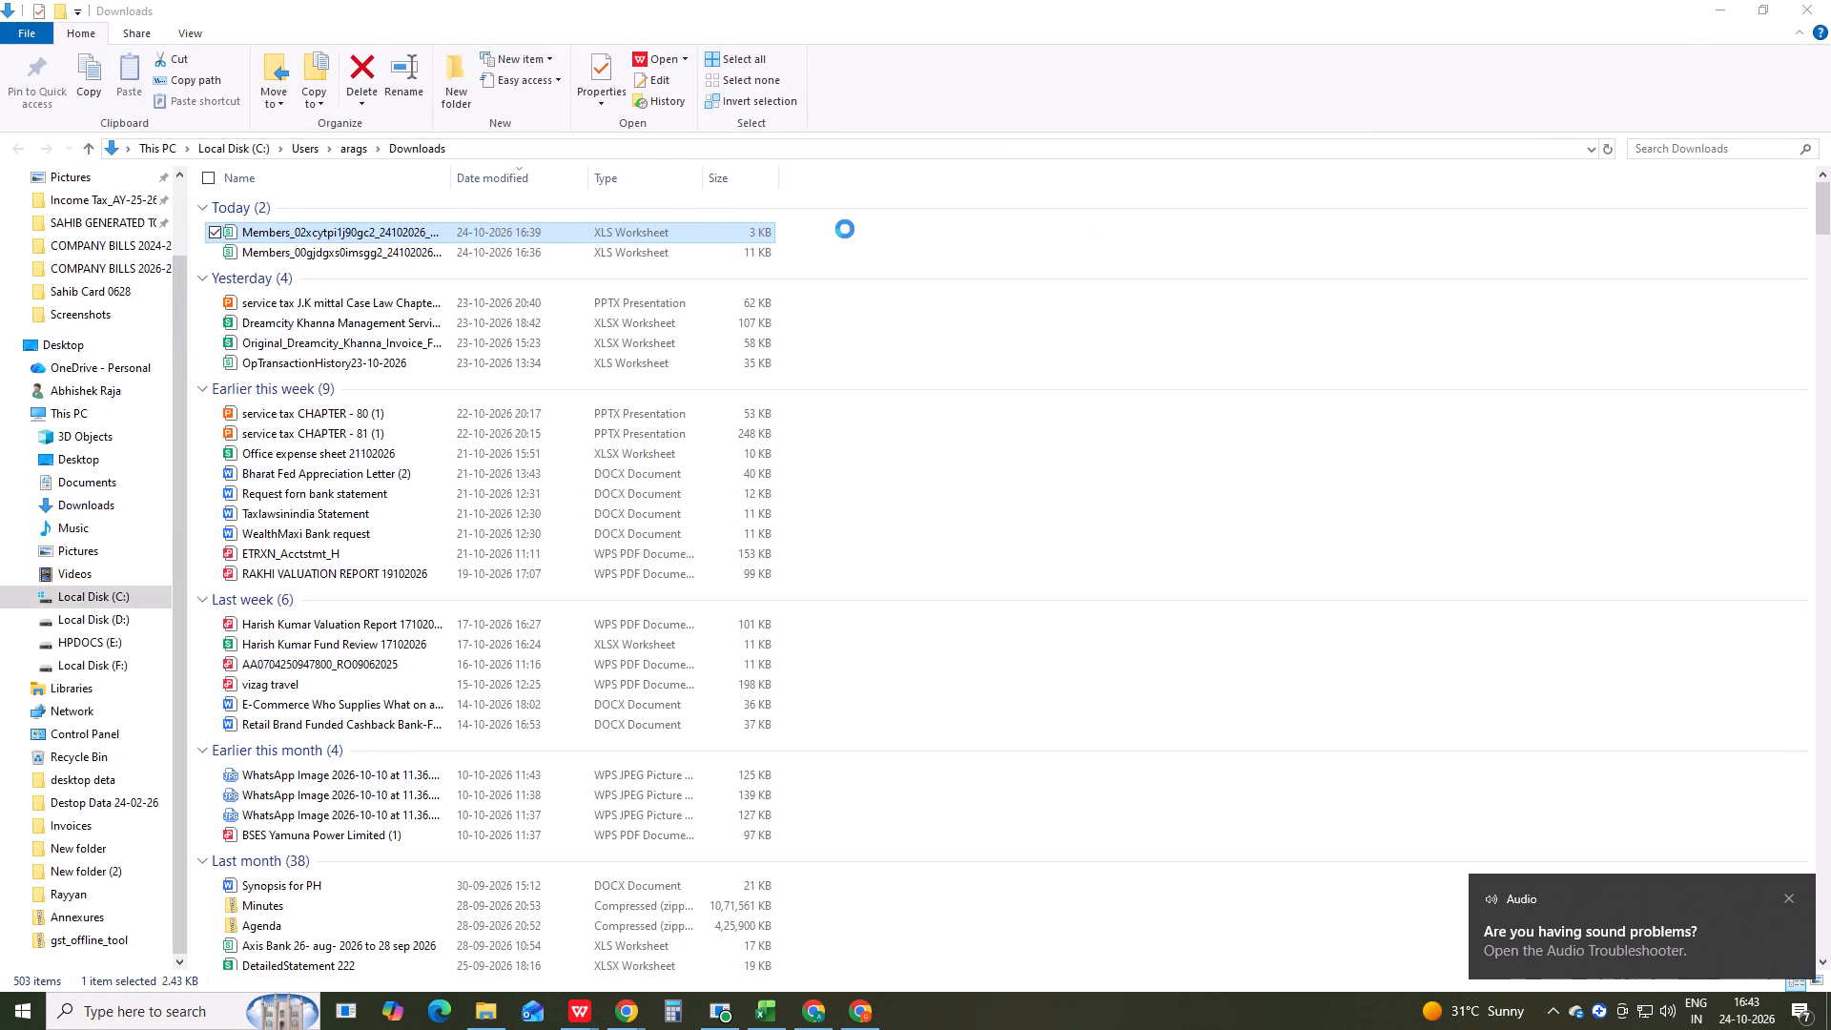
# Switch to the Chrome window that holds the Group Details page of the Admin Console.
pyautogui.hotkey('alt', 'Tab')
pyautogui.hotkey('alt', 'Tab')
pyautogui.hotkey('alt', 'Tab')
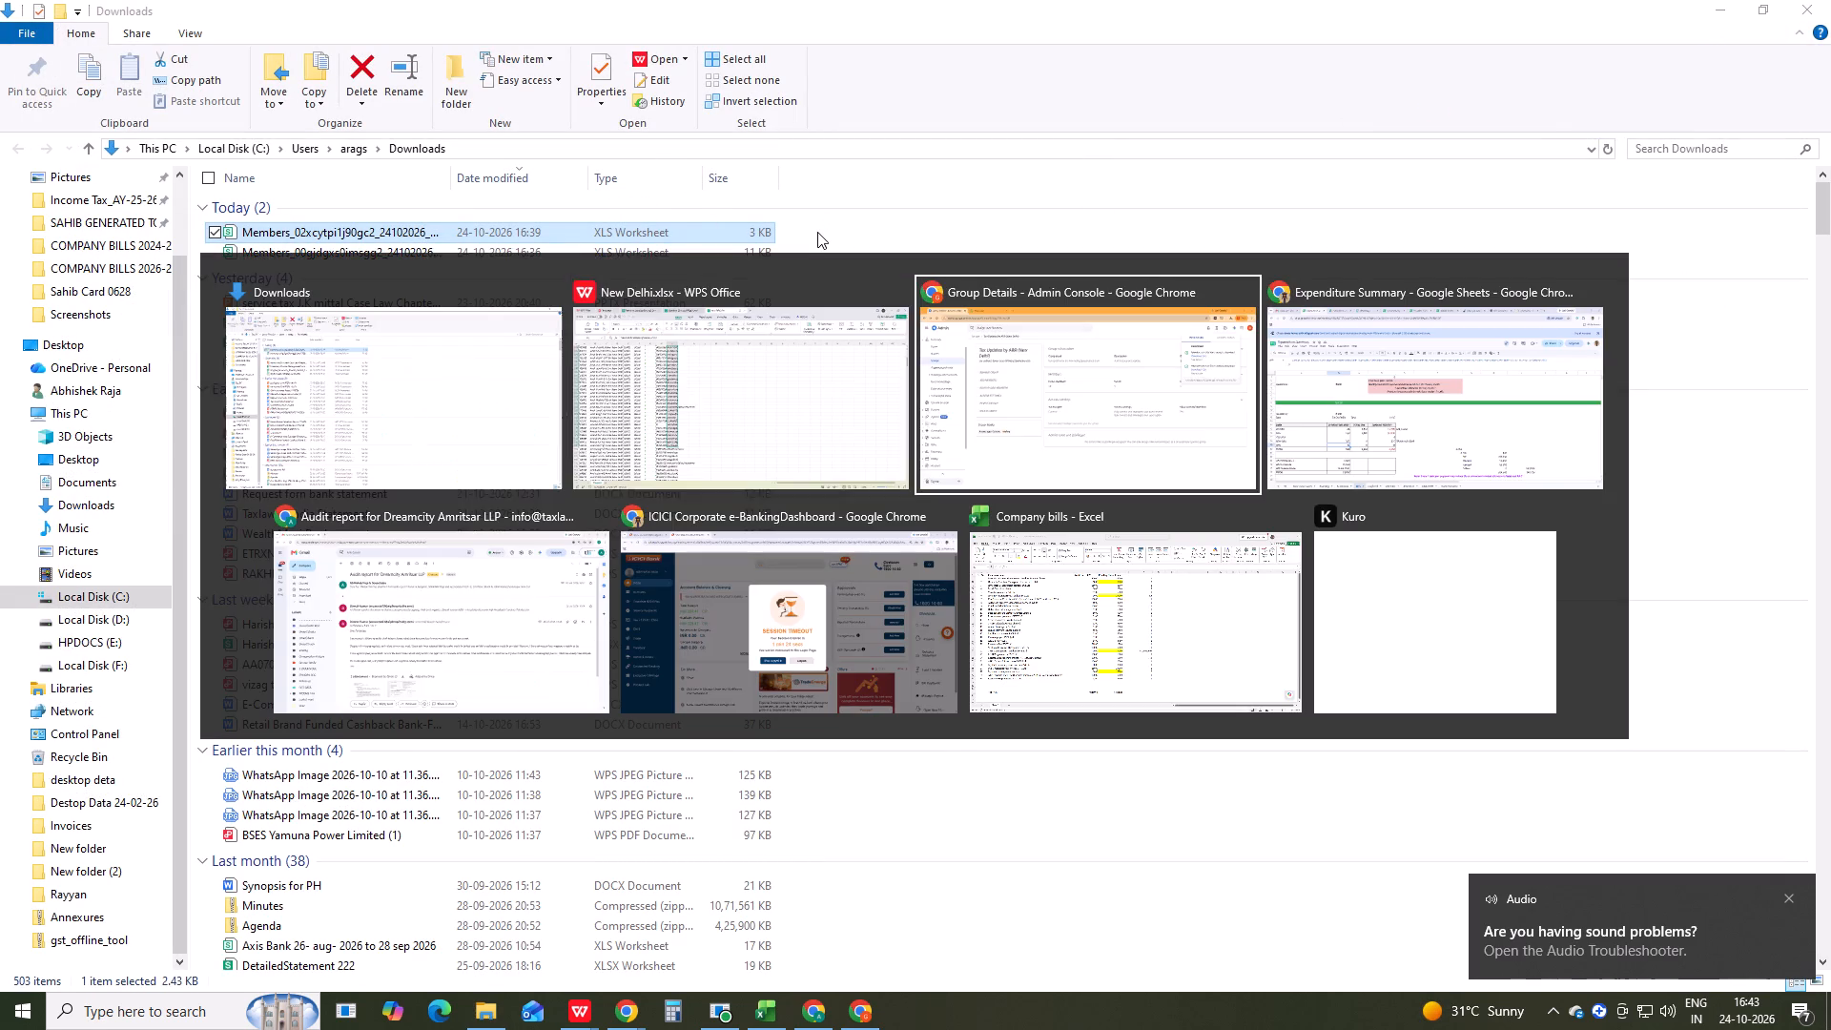
pyautogui.hotkey('alt', 'Tab')
pyautogui.keyDown('alt'); pyautogui.click(720, 392); pyautogui.keyUp('alt')
pyautogui.hotkey('alt', 'Tab')
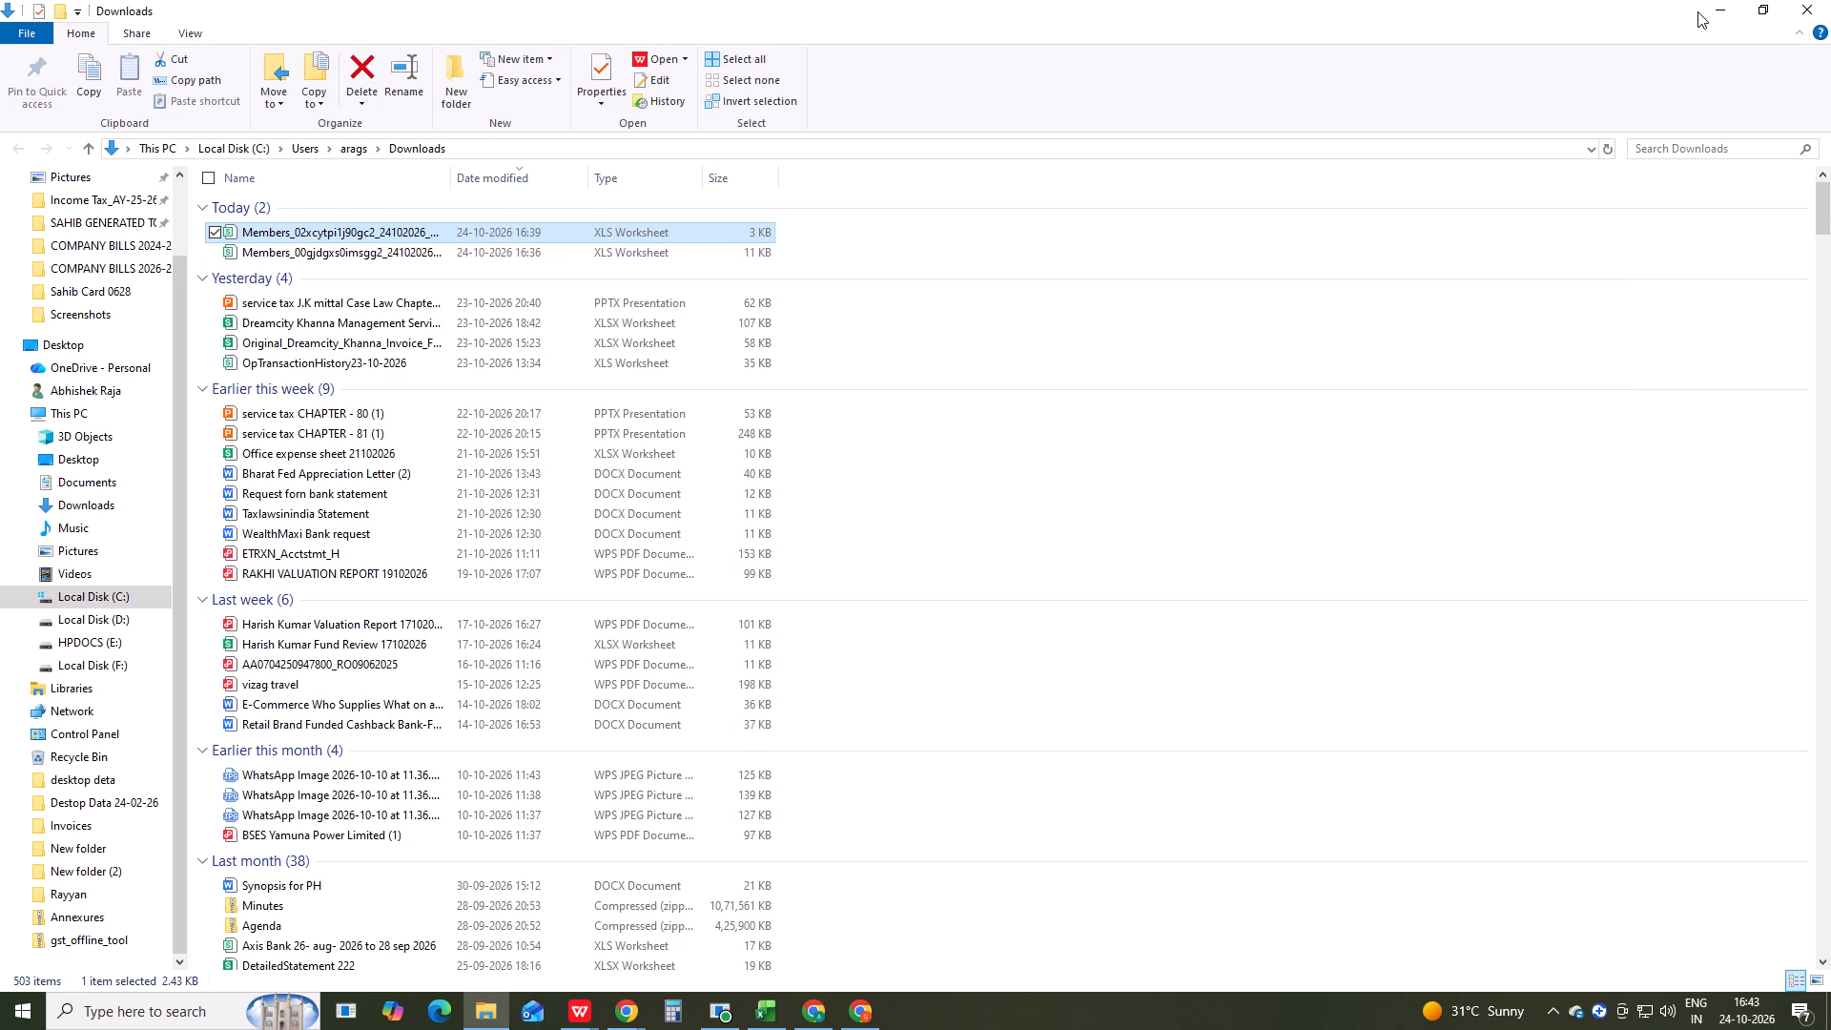
# Switch from the Downloads folder to the Chrome window with the Group Details page and open a new browser tab.
pyautogui.click(1722, 0)
pyautogui.moveTo(1723, 0); pyautogui.dragTo(1718, 10)
pyautogui.moveTo(488, 247); pyautogui.dragTo(488, 269)
pyautogui.hotkey('alt', 'Tab')
pyautogui.hotkey('alt', 'Tab')
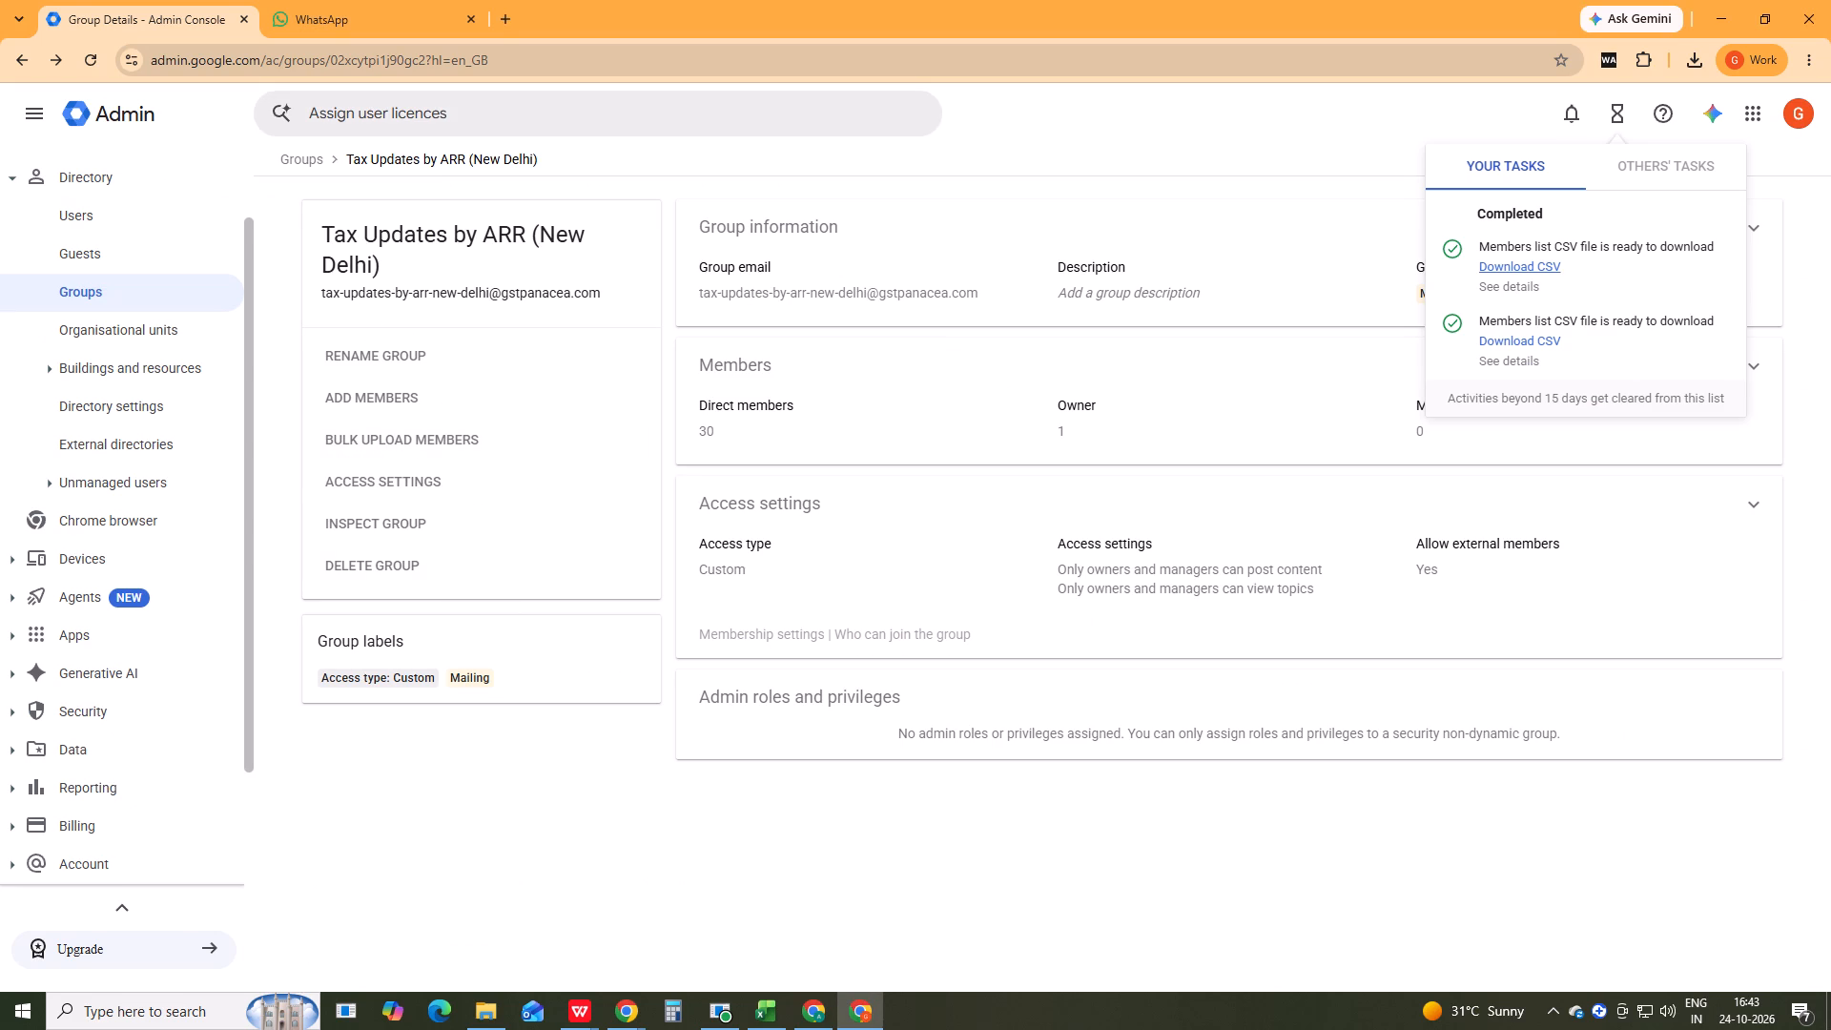
pyautogui.click(507, 15)
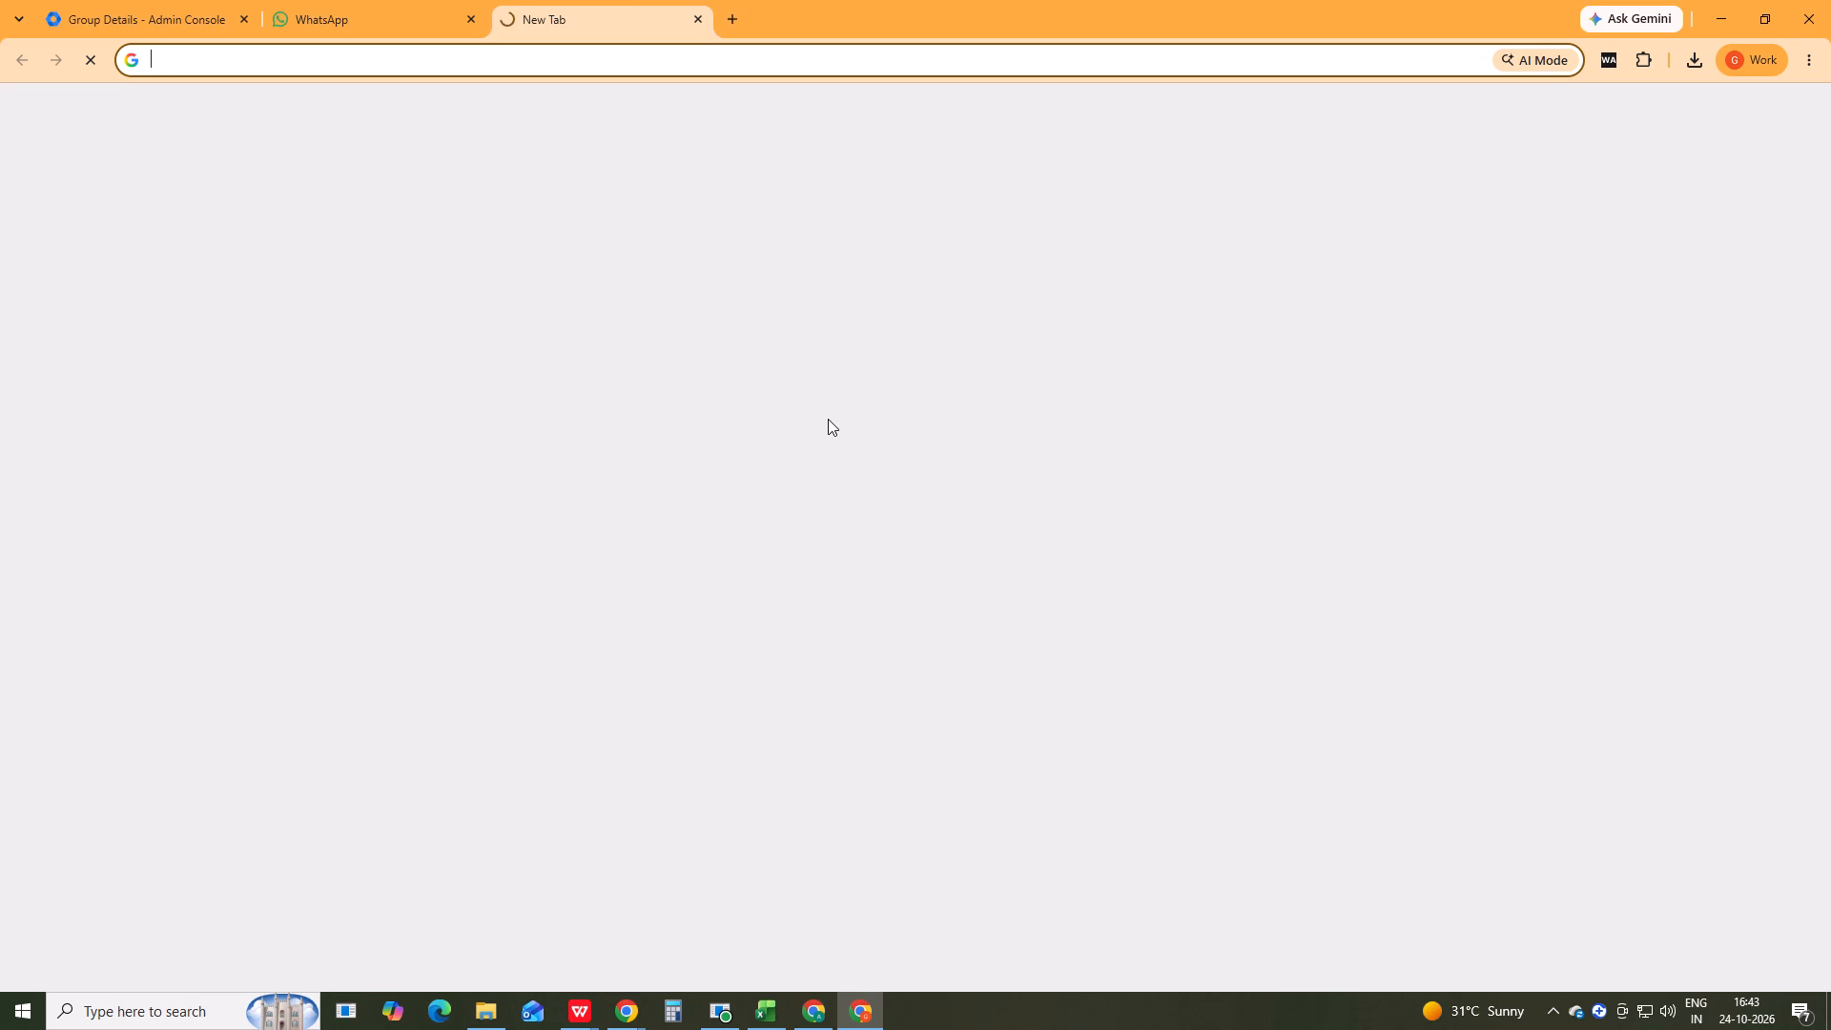
# Try to switch from Chrome to the New Delhi workbook in WPS Office.
pyautogui.hotkey('alt', 'Tab')
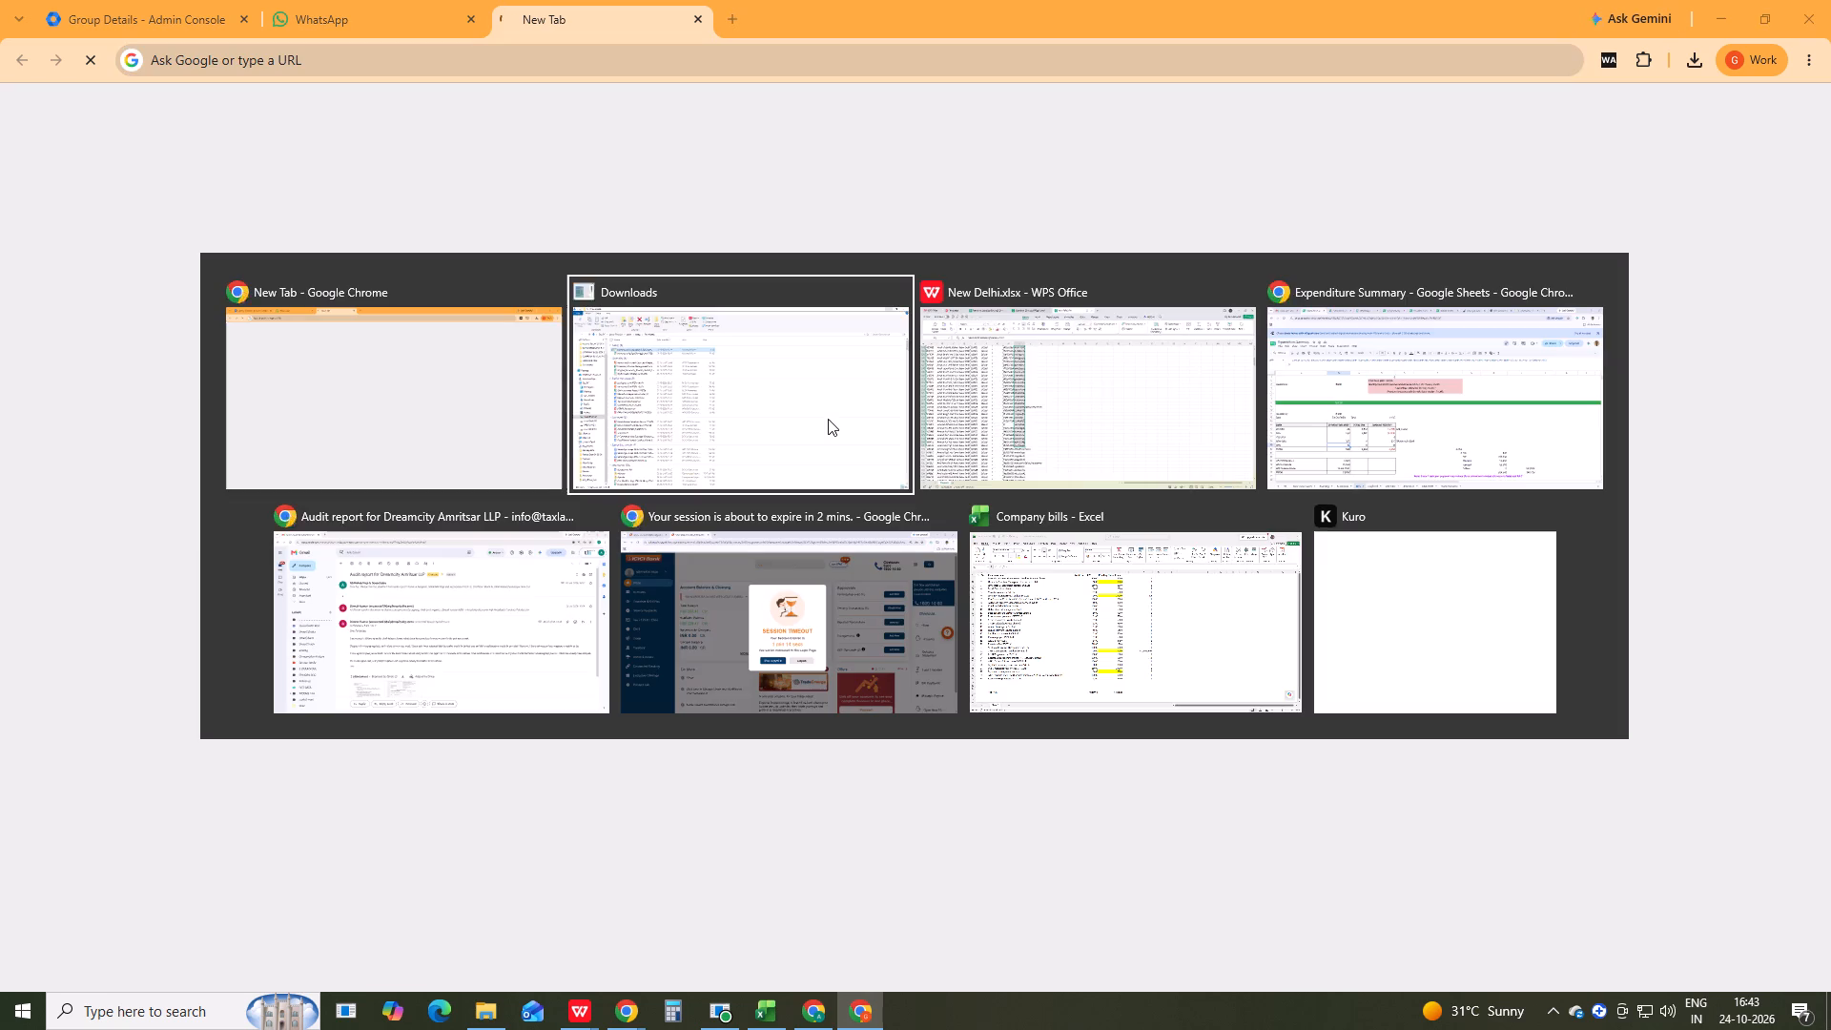
pyautogui.hotkey('alt', 'Tab')
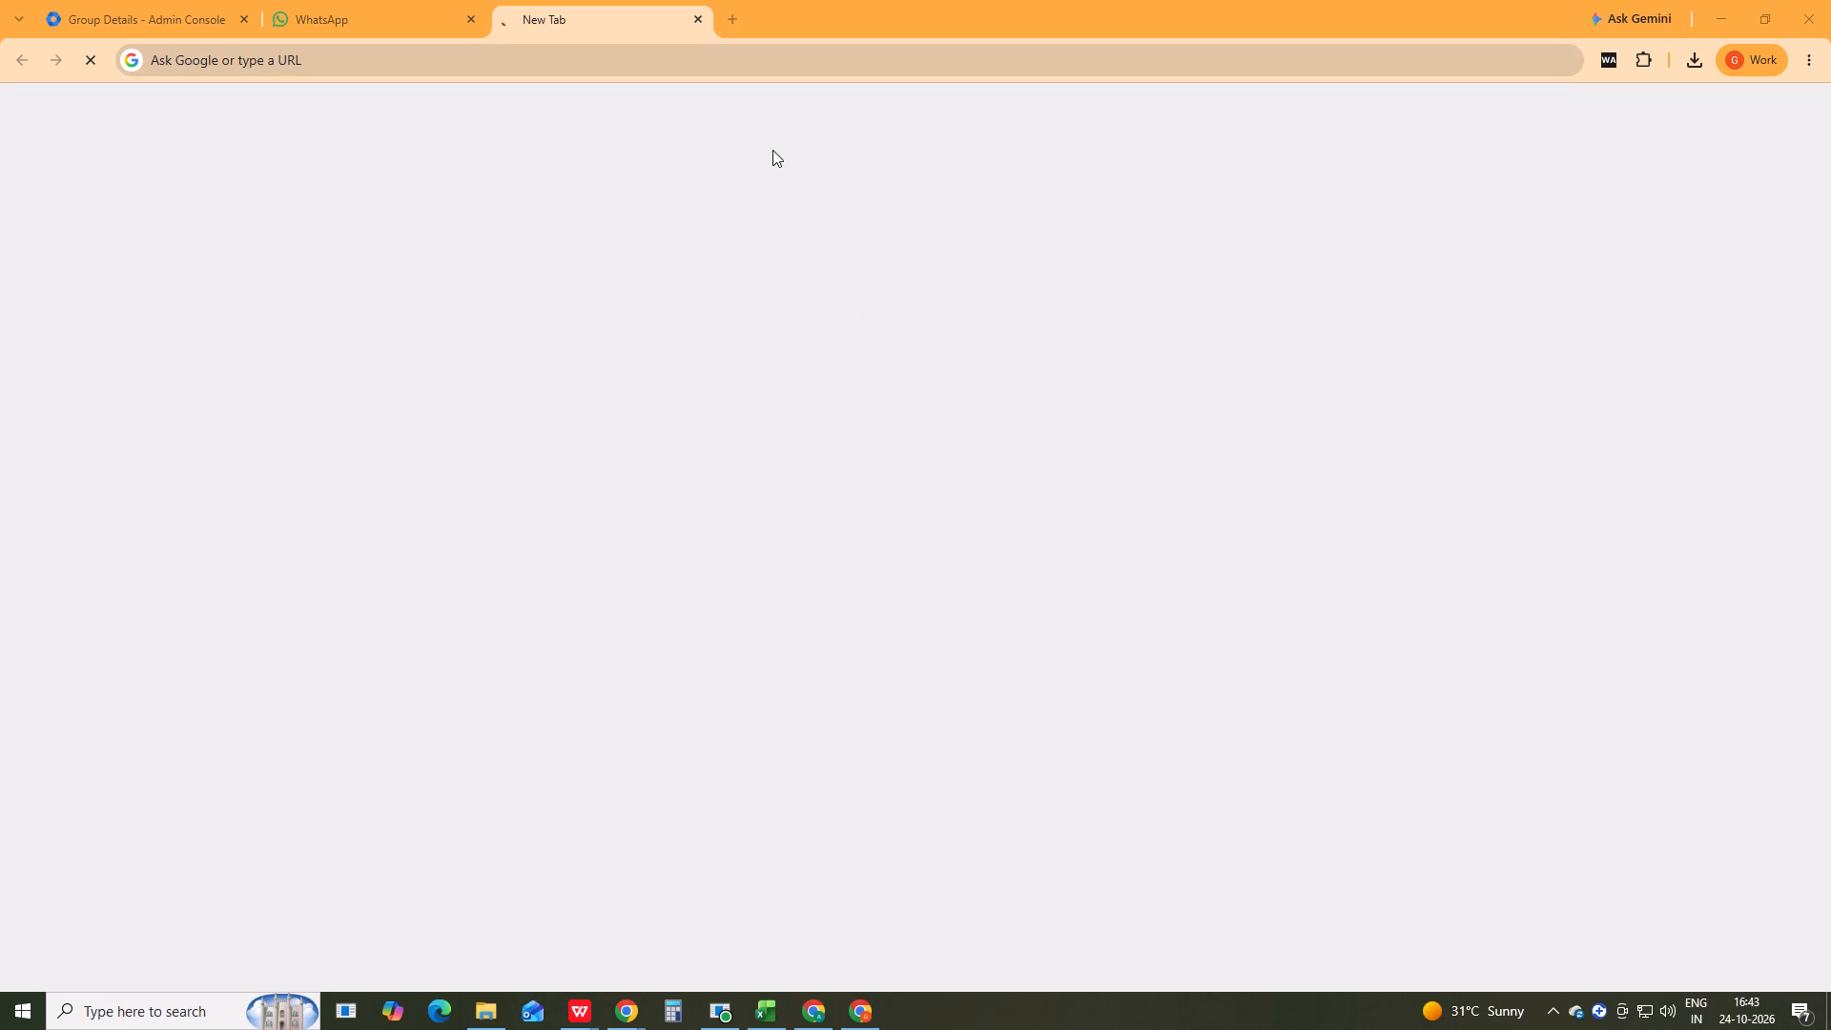
pyautogui.hotkey('alt', 'Tab')
pyautogui.hotkey('alt', 'Tab')
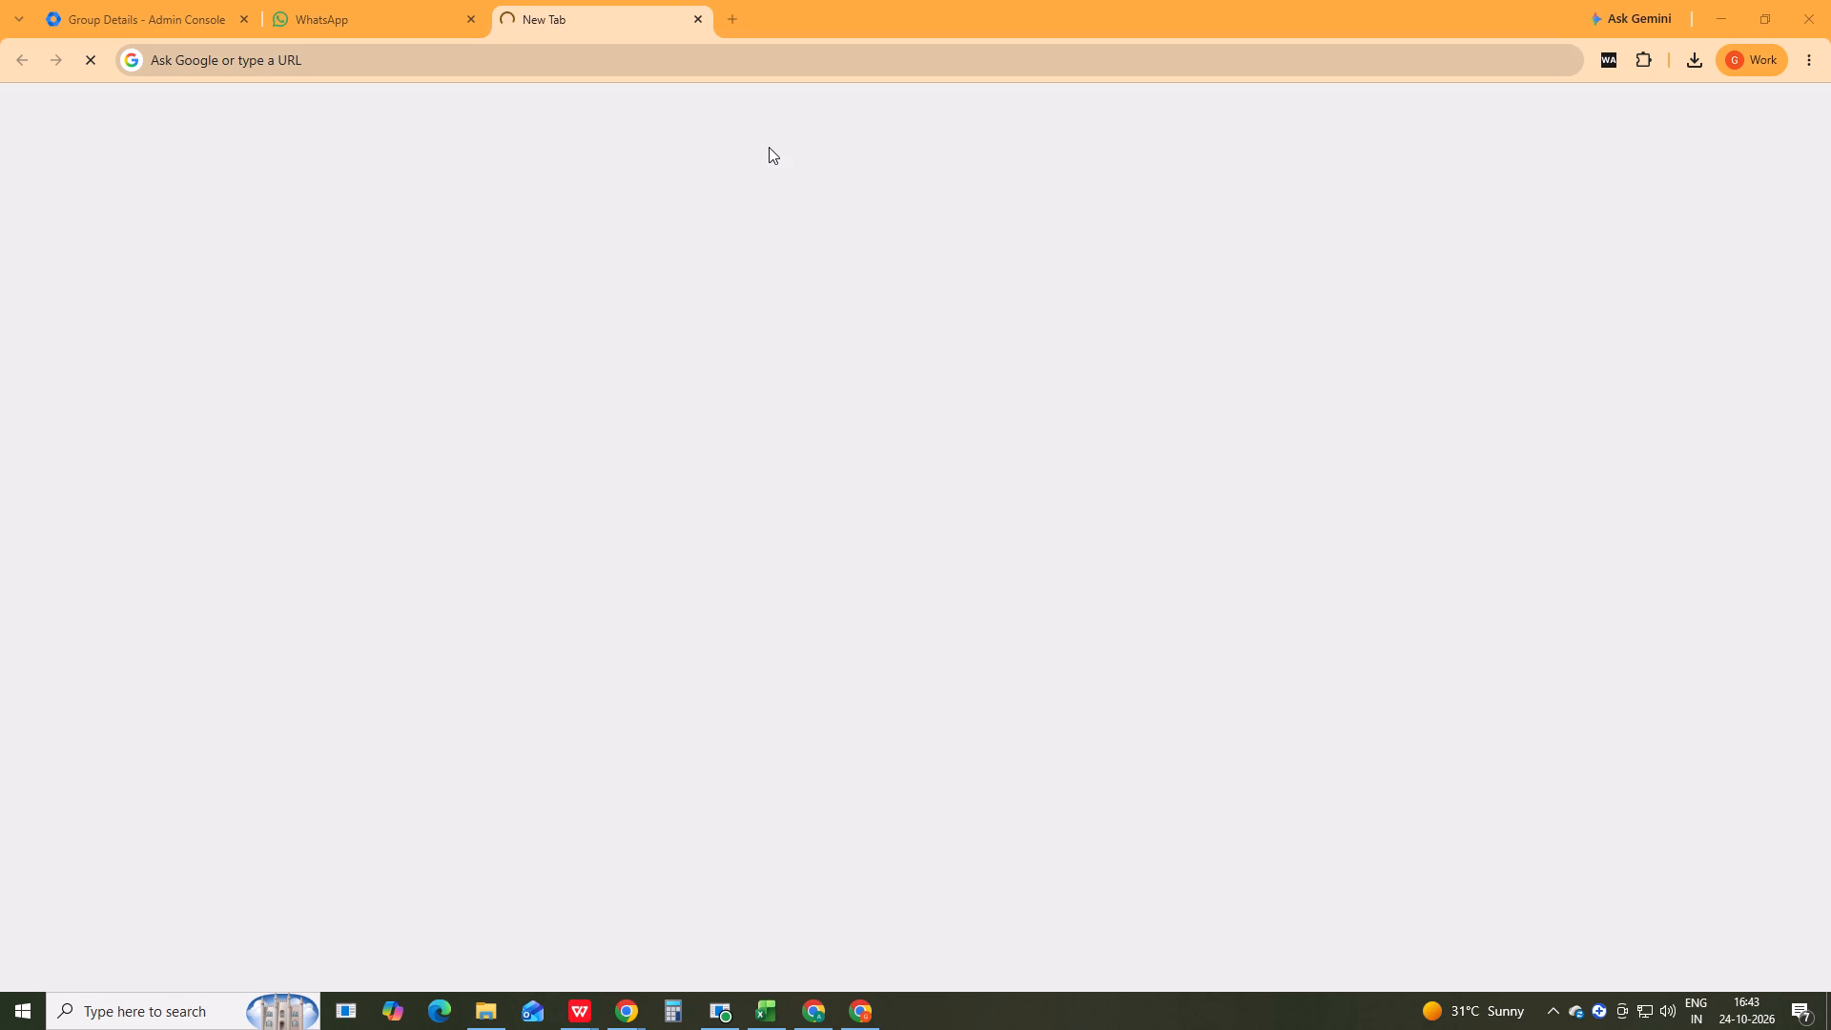
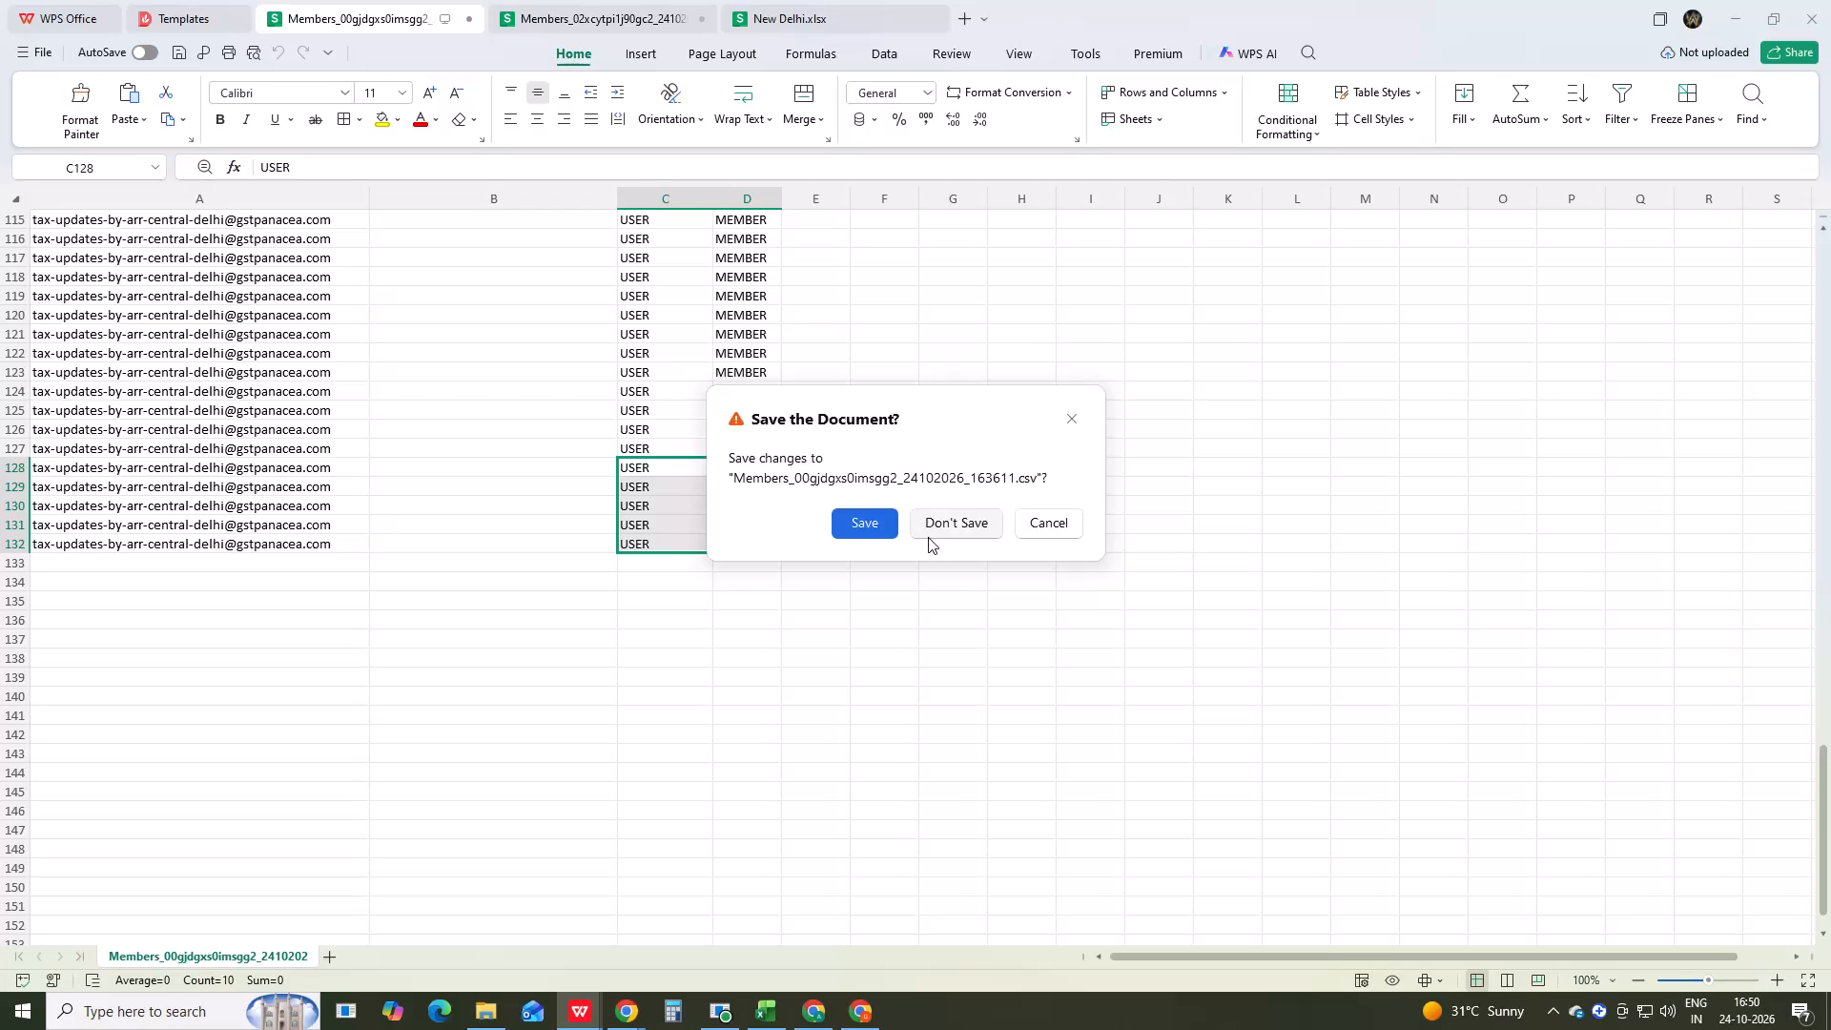
# Close the Central Delhi members CSV without saving, and keep the New Delhi members CSV open.
pyautogui.click(928, 537)
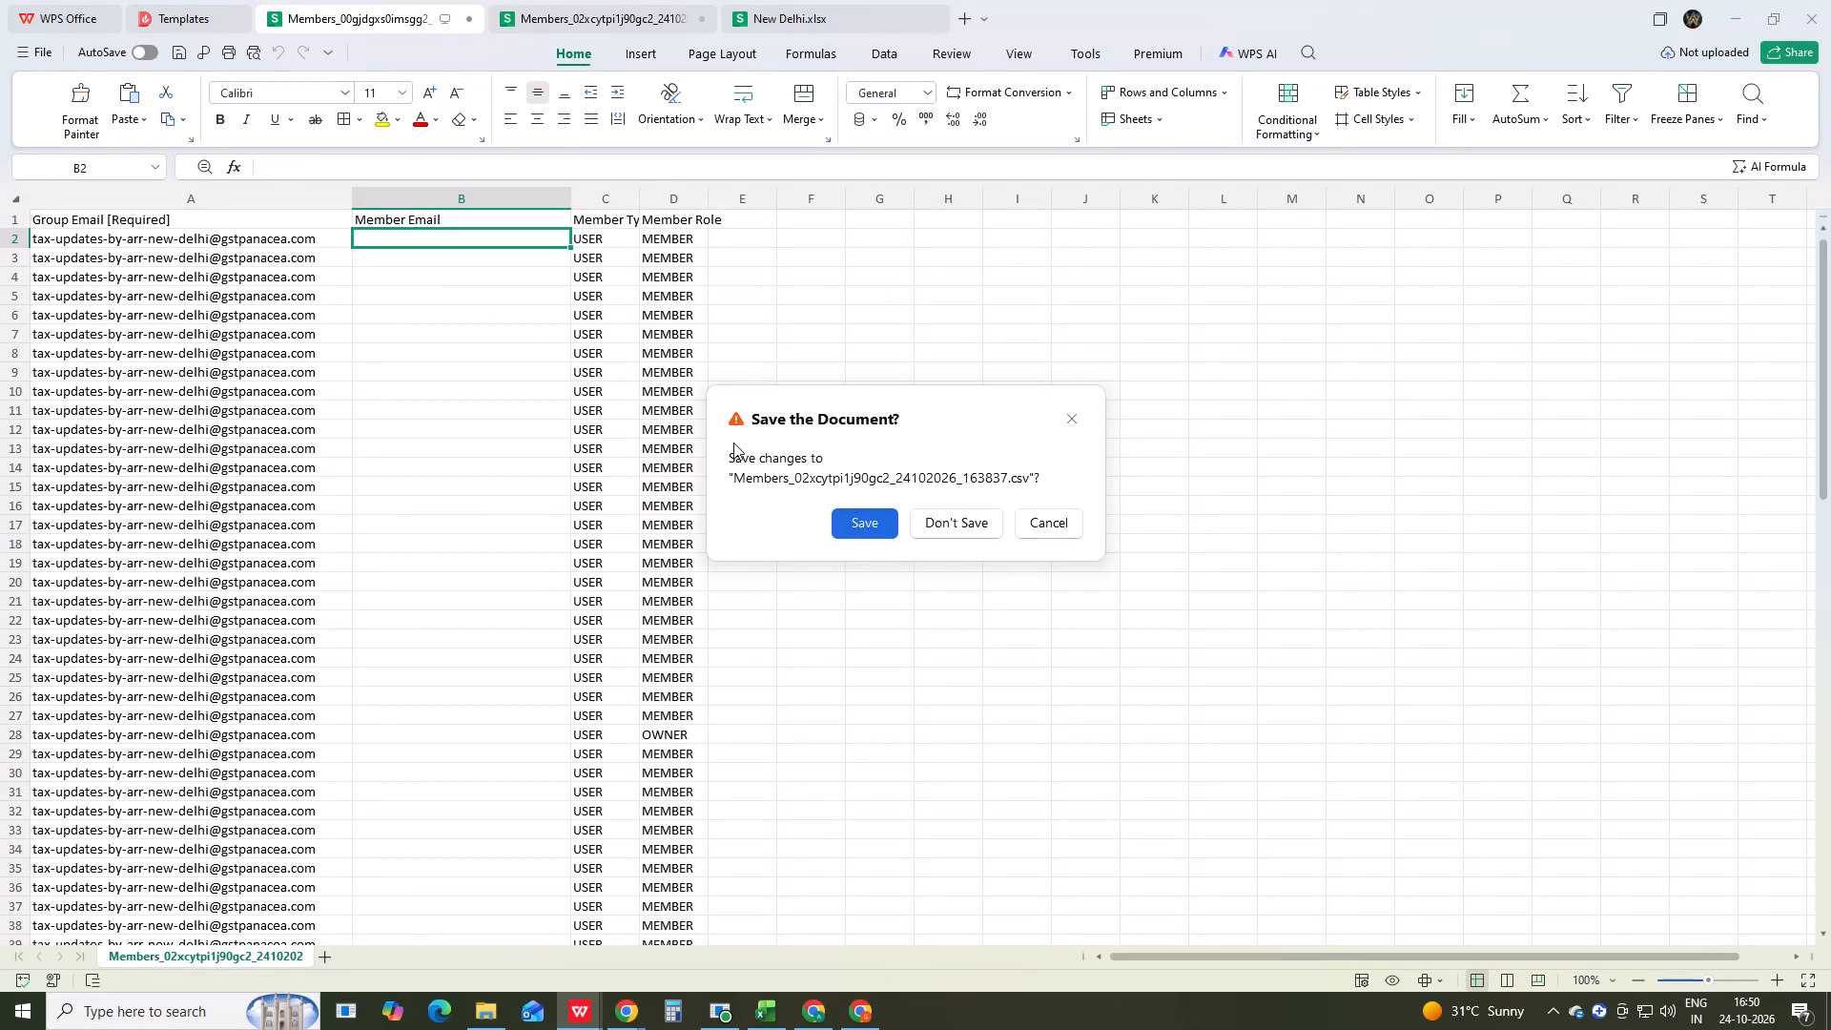
pyautogui.click(1073, 418)
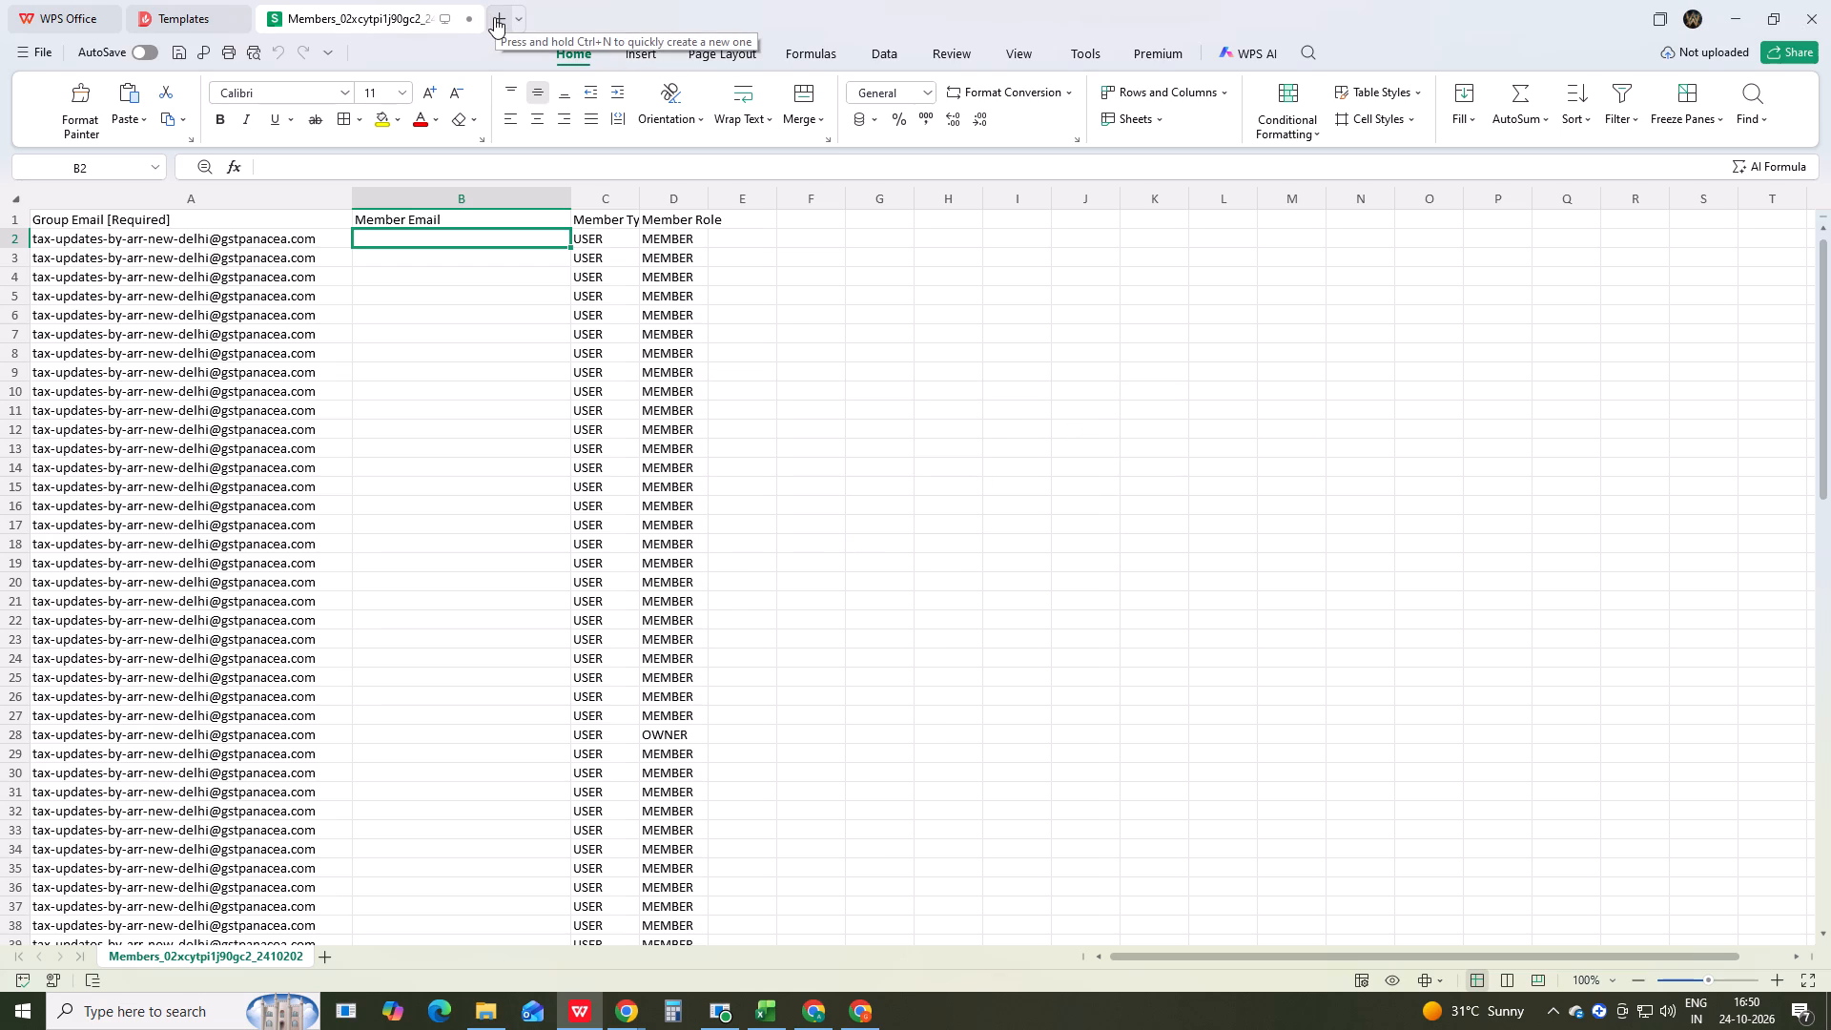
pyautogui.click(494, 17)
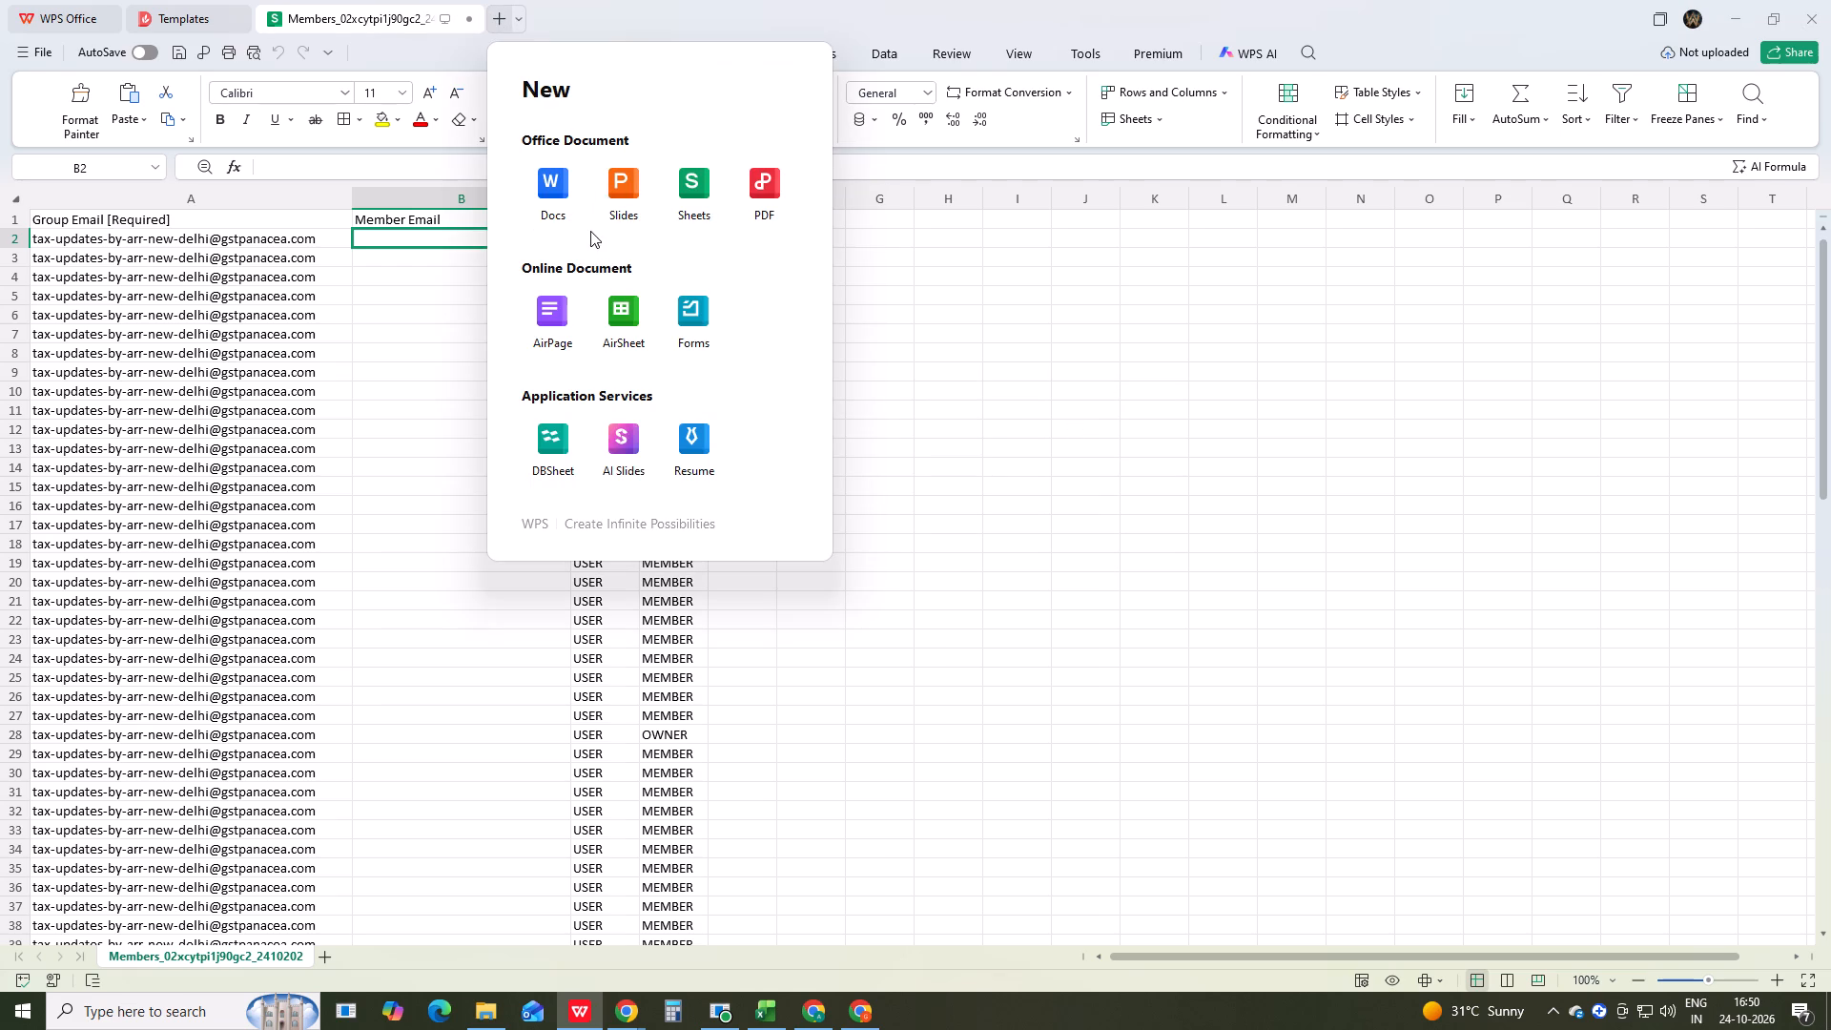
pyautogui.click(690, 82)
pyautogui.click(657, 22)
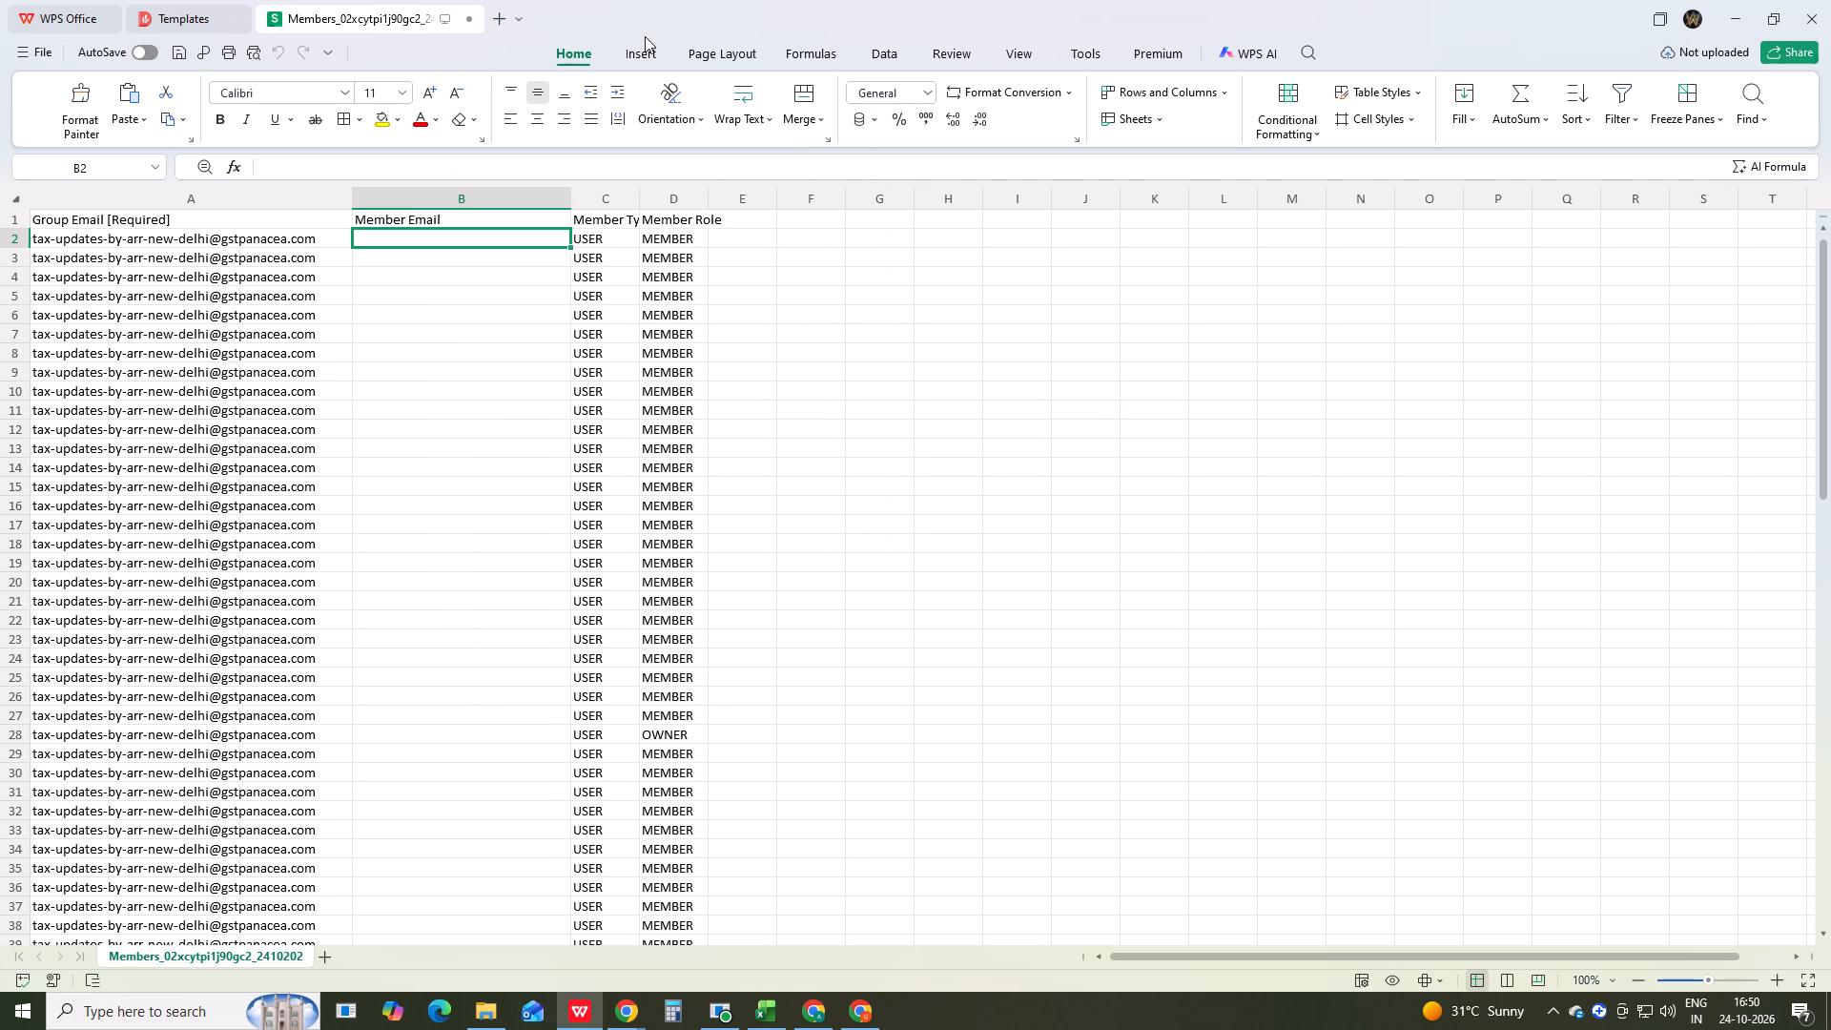
# Browse for a file to open in \\server\Common DATA\Rayyan\Database of States\Database of Delhi.
pyautogui.hotkey('ctrl', 'o')
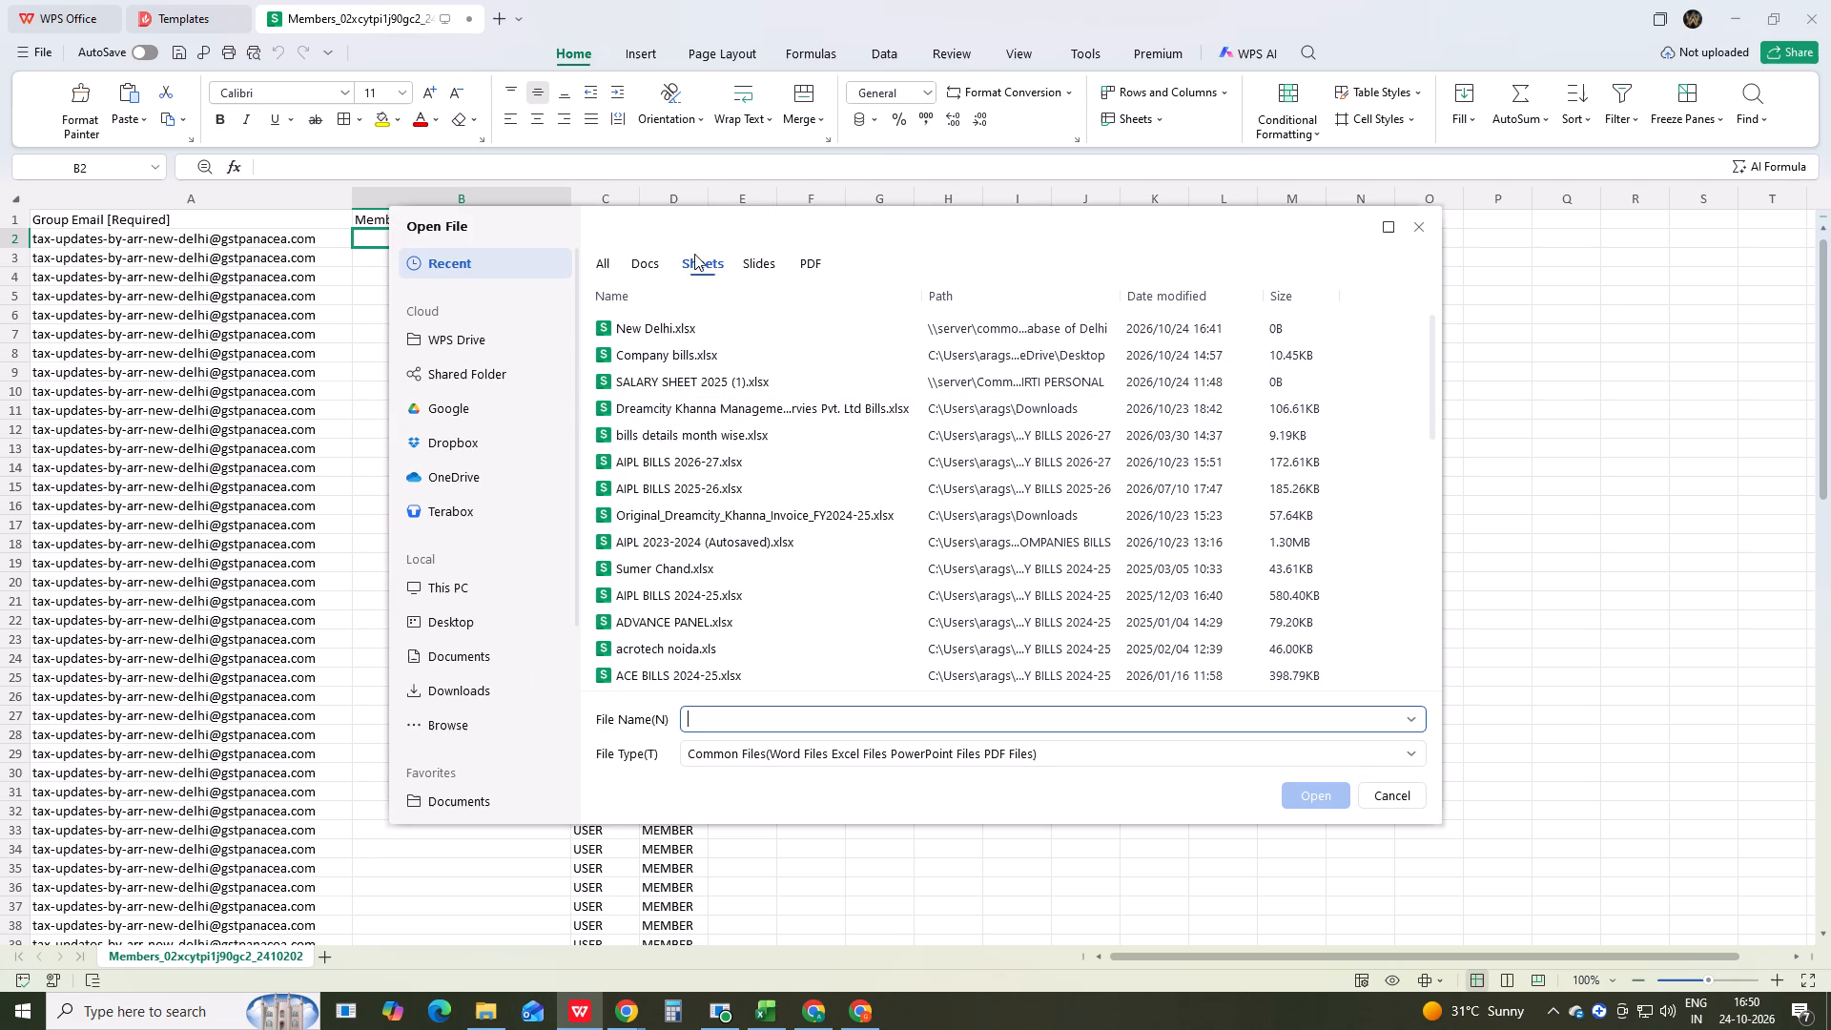
pyautogui.click(758, 265)
pyautogui.click(862, 269)
pyautogui.click(862, 268)
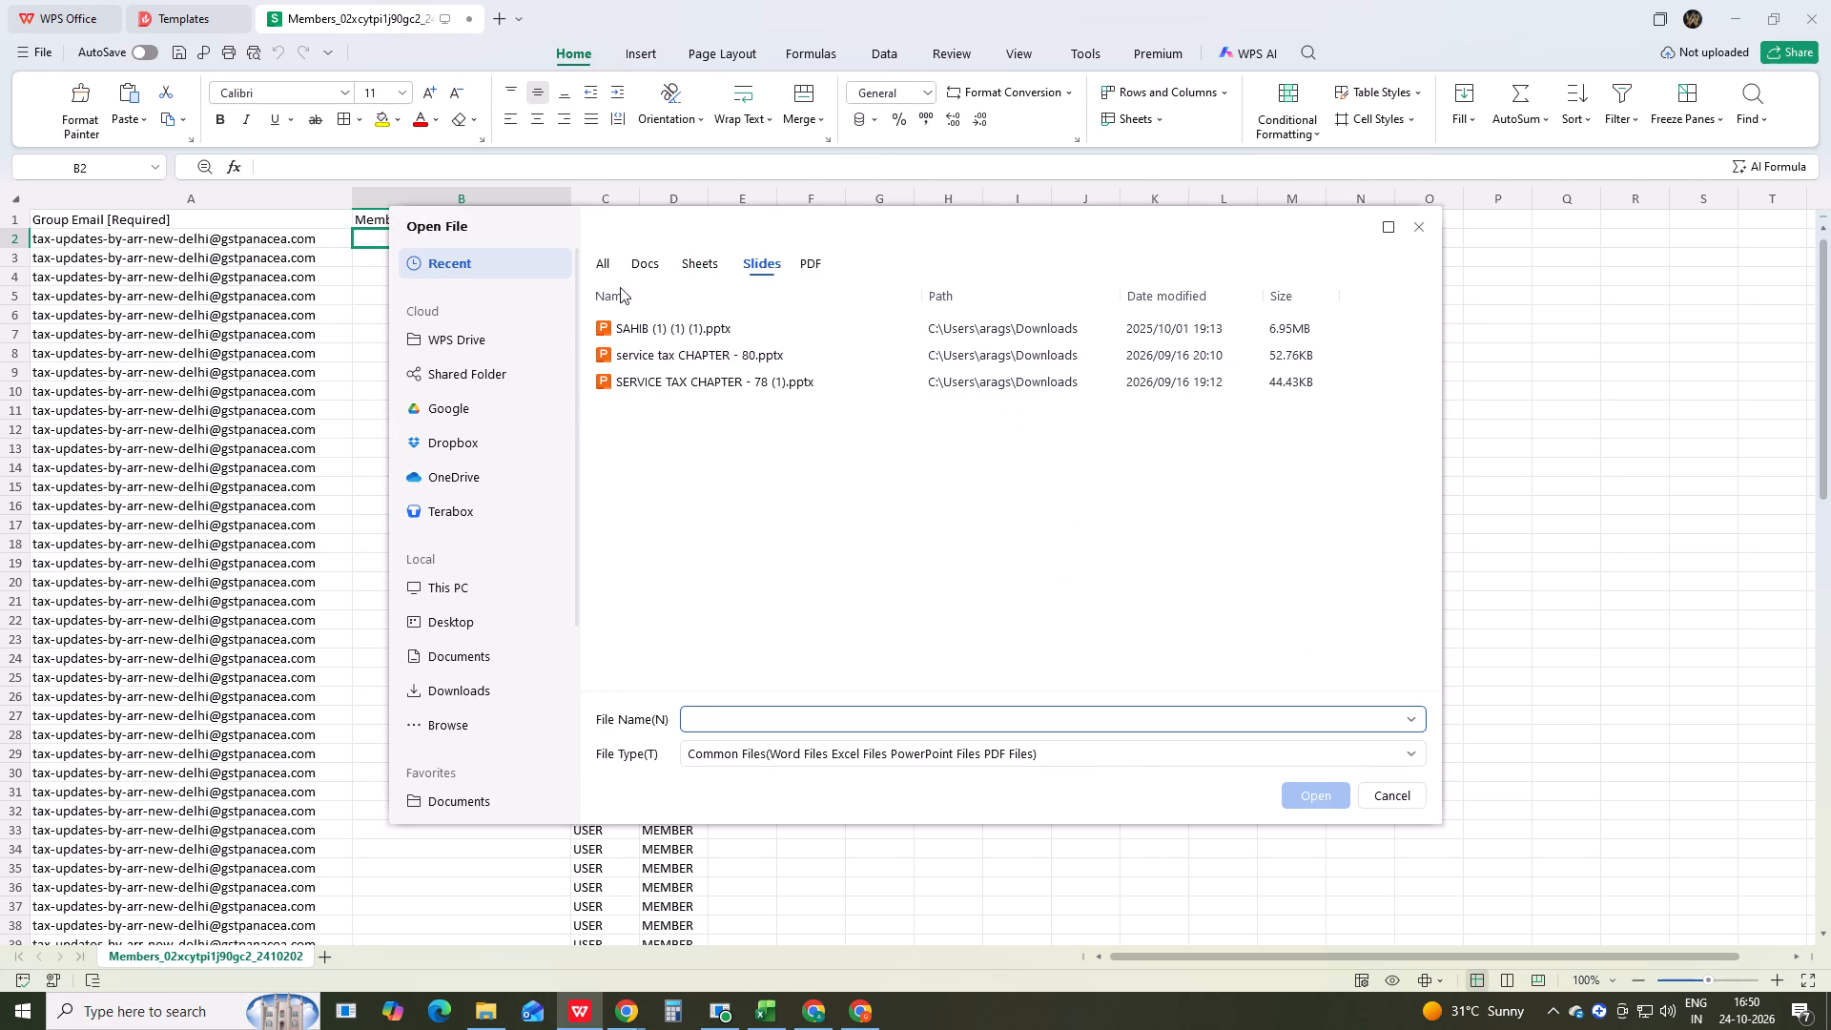
pyautogui.click(598, 272)
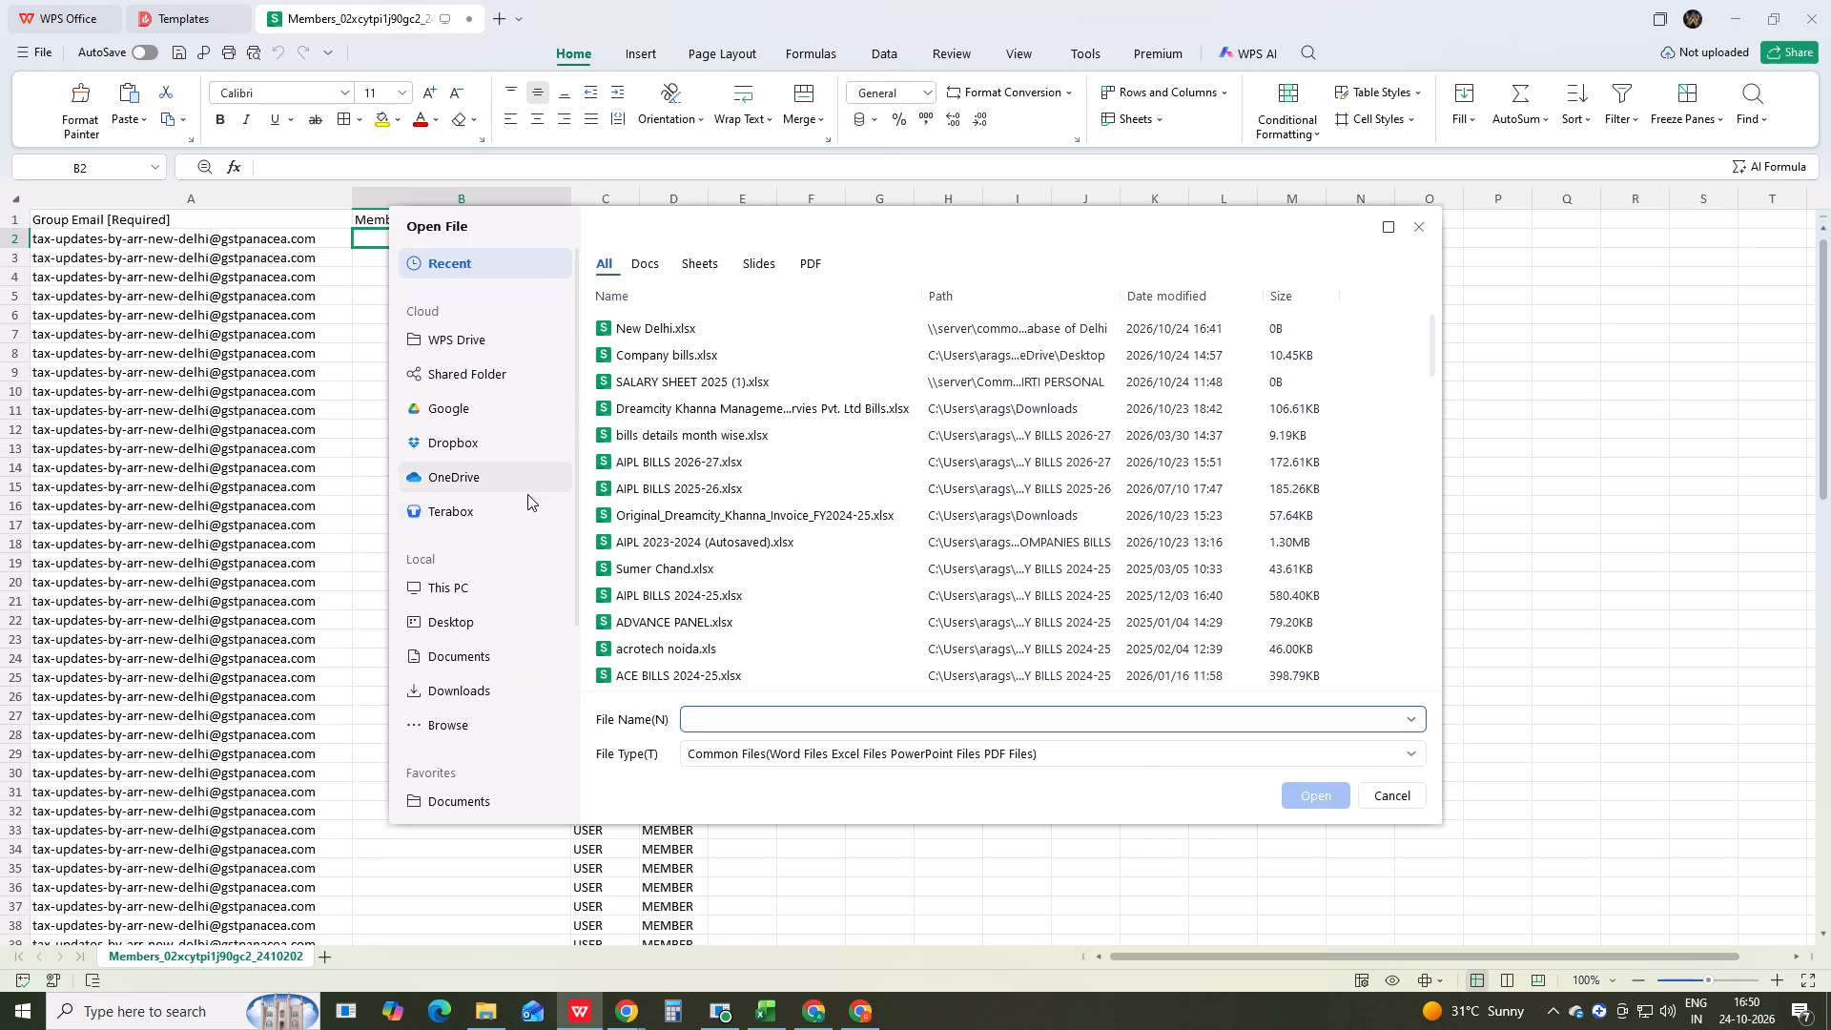
pyautogui.click(460, 714)
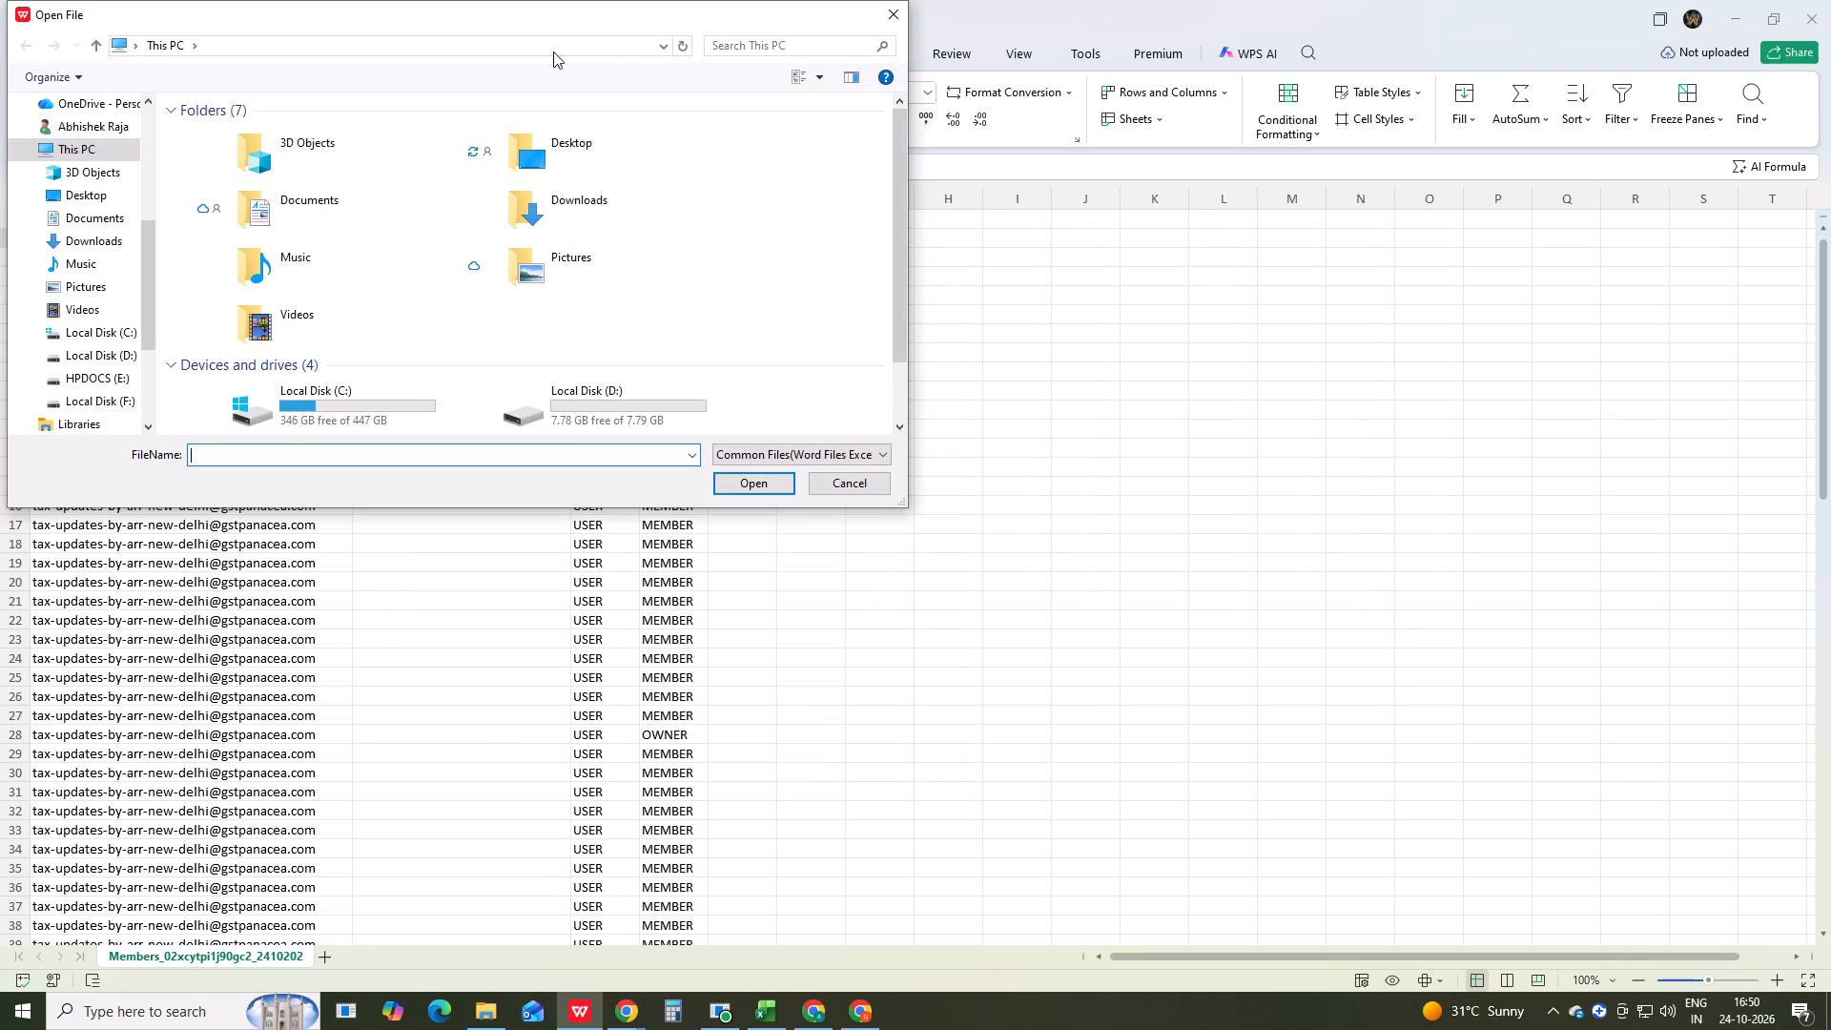
pyautogui.click(553, 51)
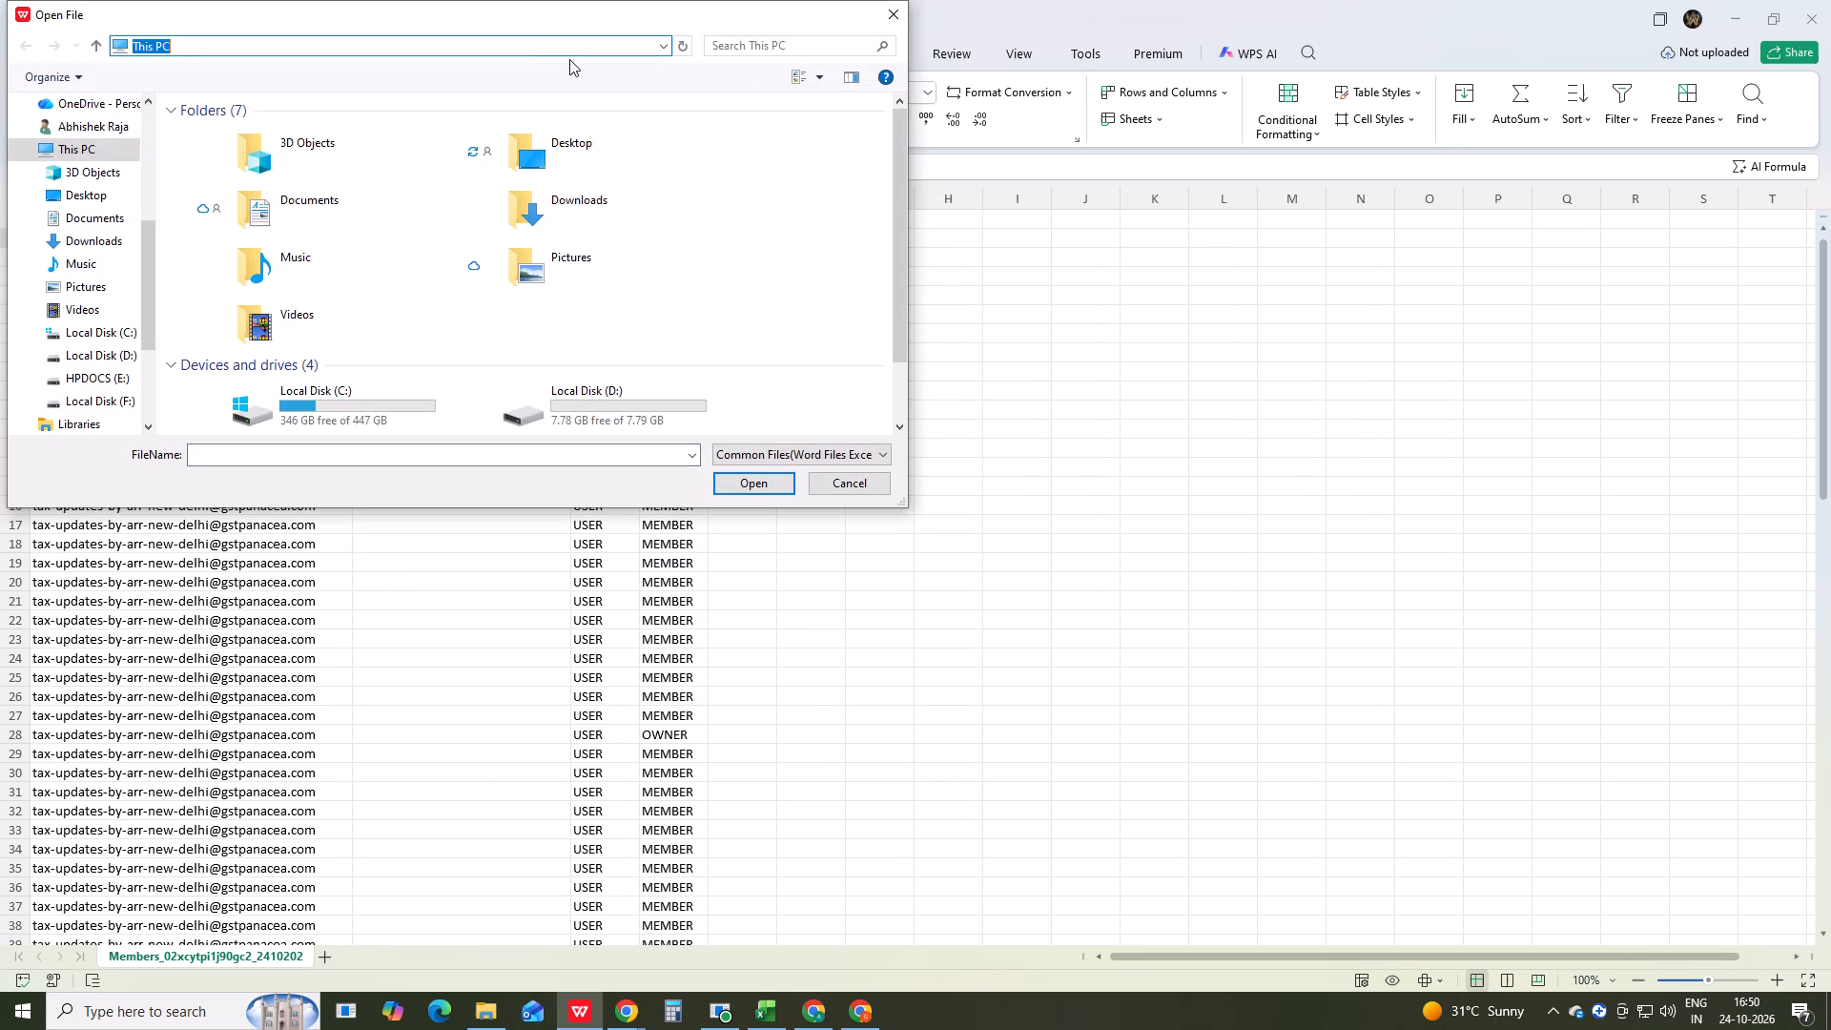
pyautogui.write('\\\\')
pyautogui.write('ser')
pyautogui.write('ver')
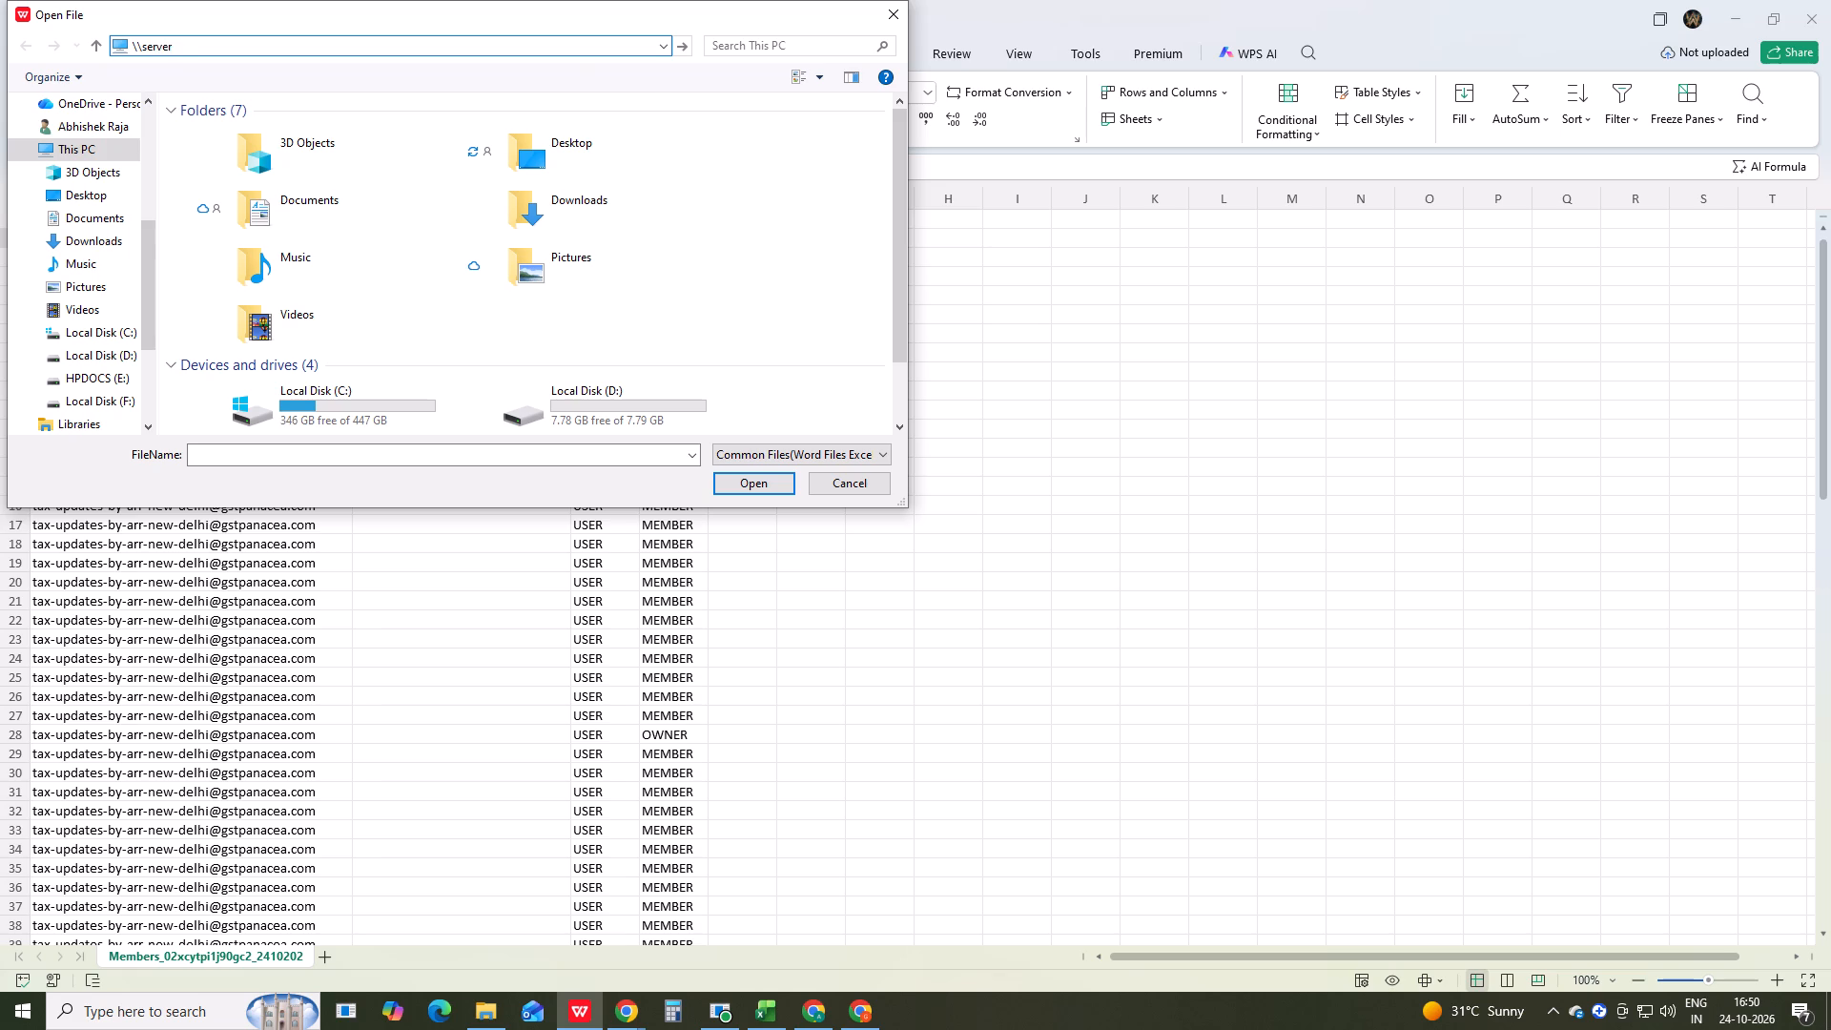
pyautogui.press('\\')
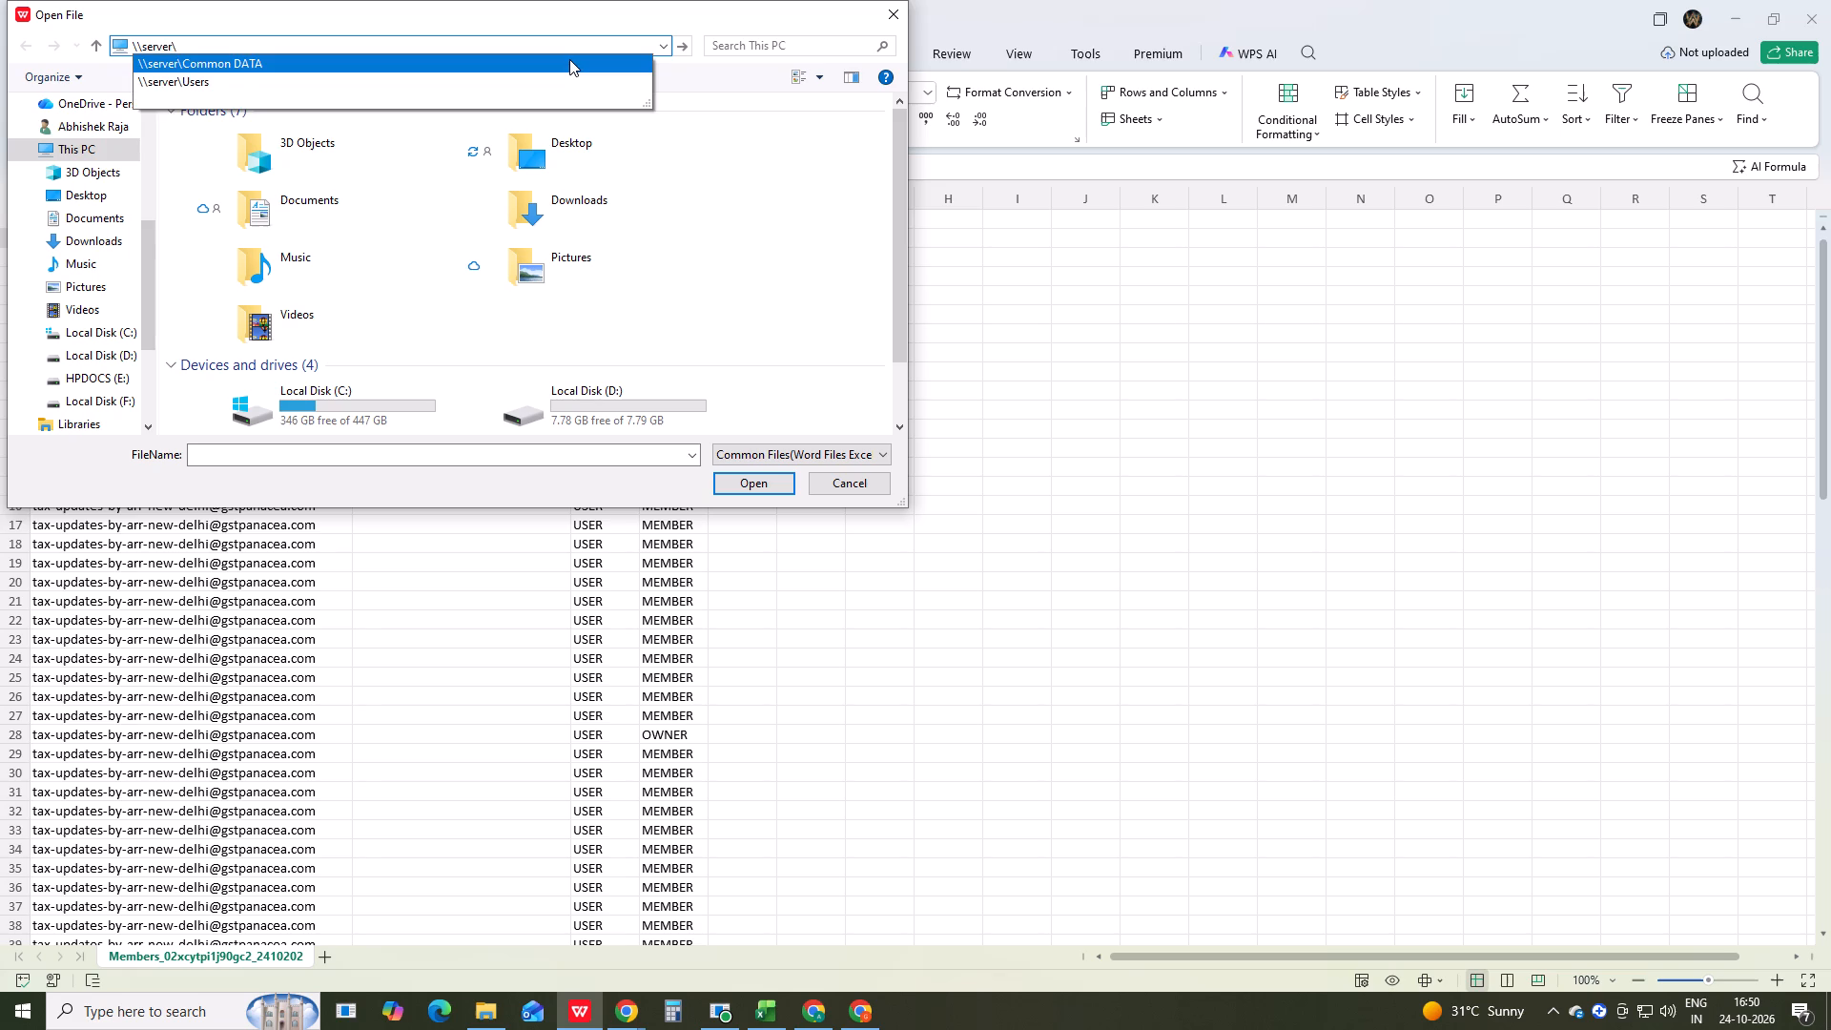
pyautogui.press('Up')
pyautogui.press('Down')
pyautogui.press('\\')
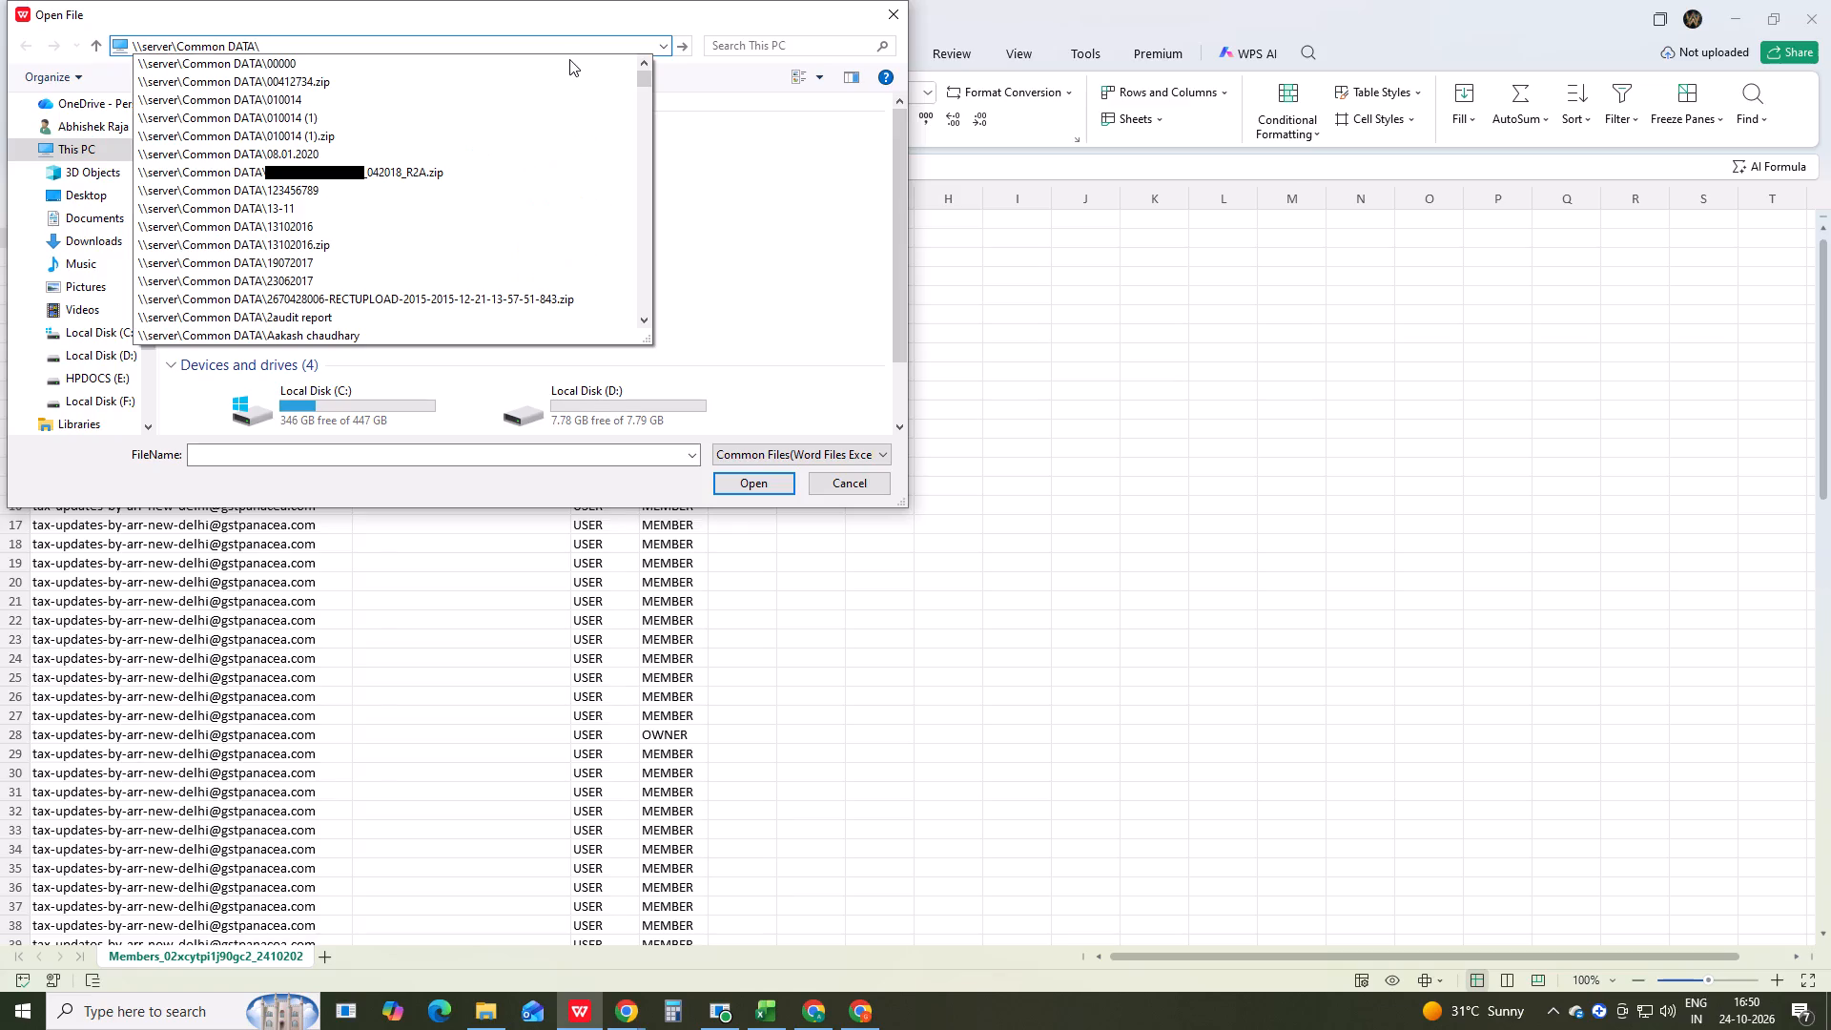
pyautogui.write('ra')
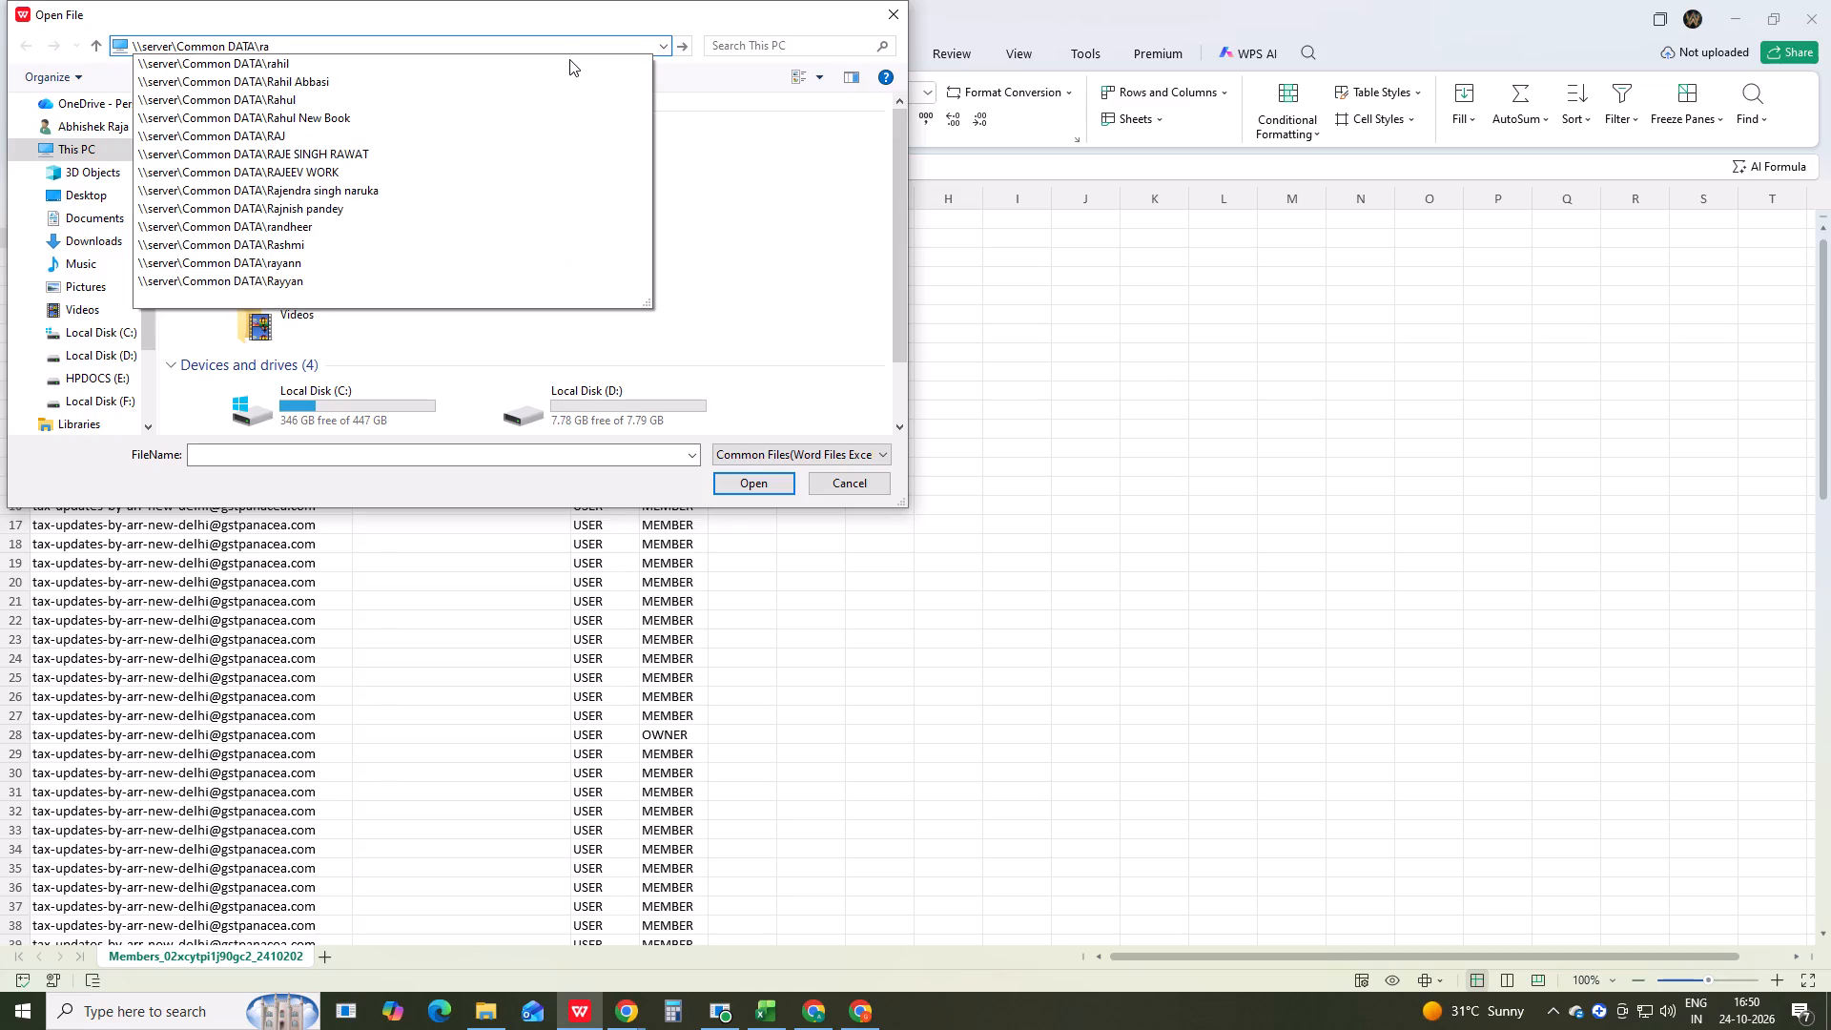
pyautogui.press('y')
pyautogui.press('Down')
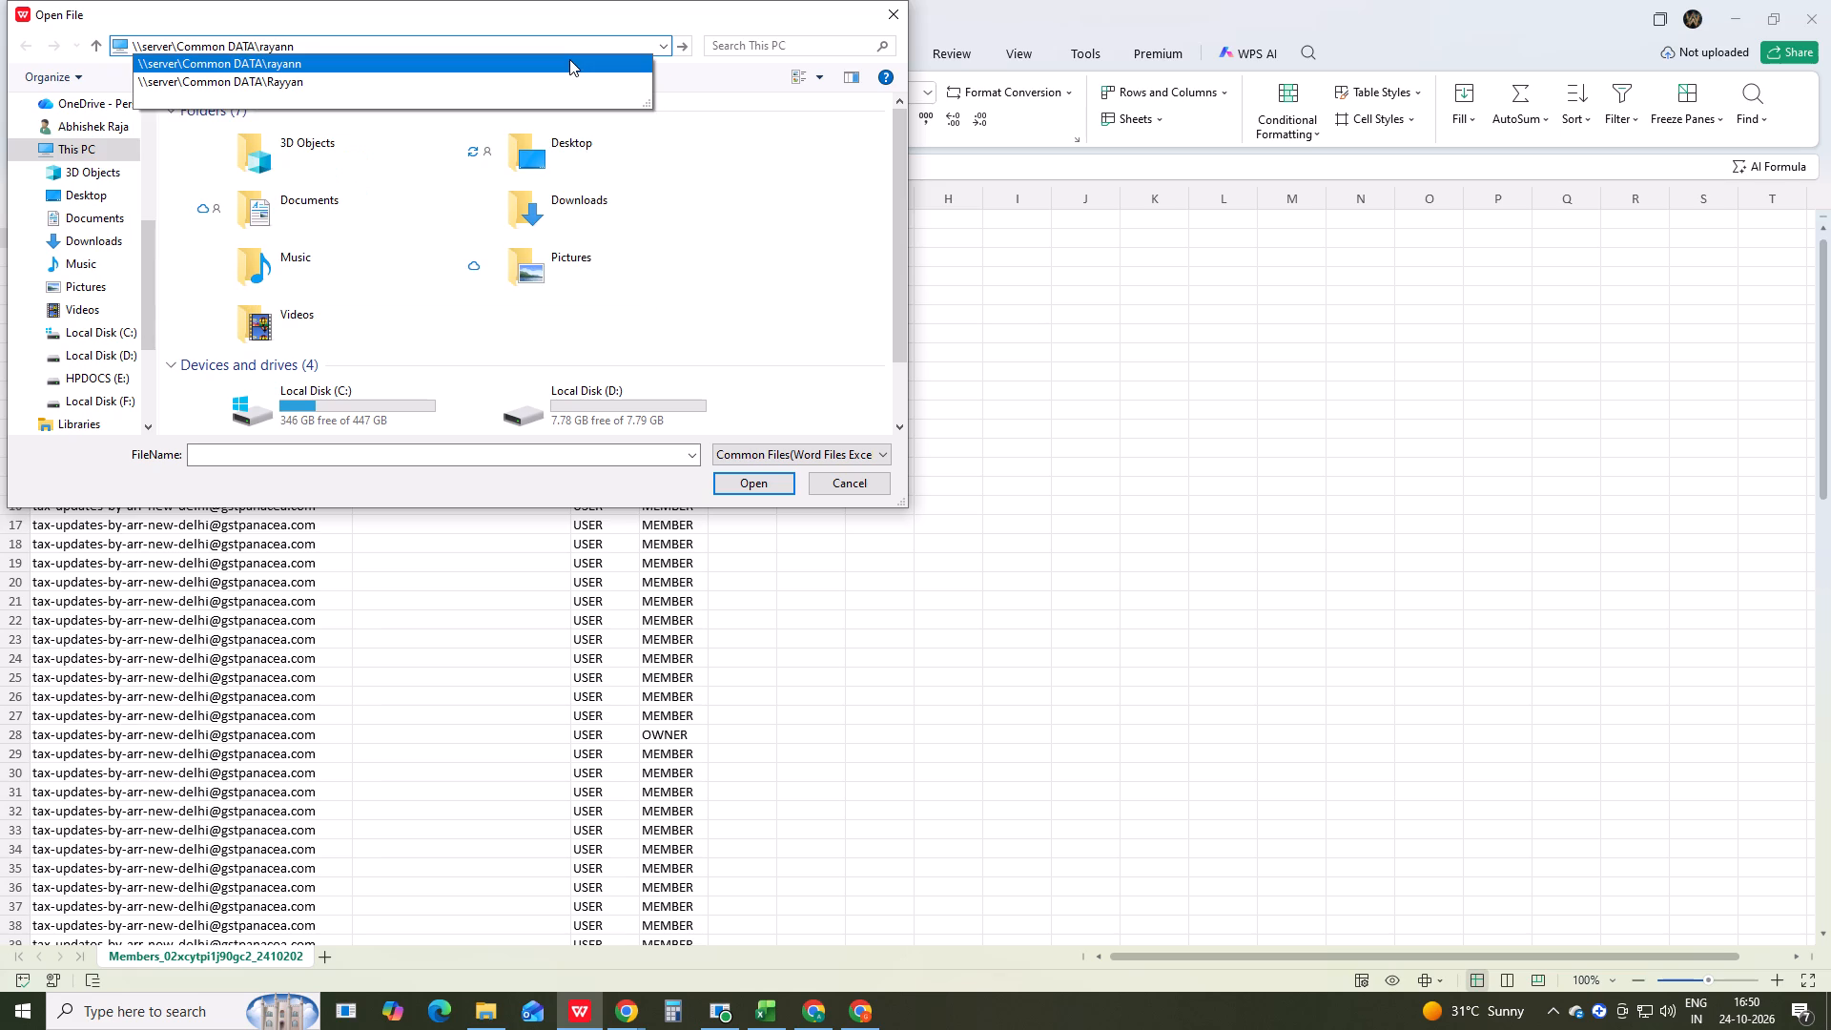
pyautogui.press('Down')
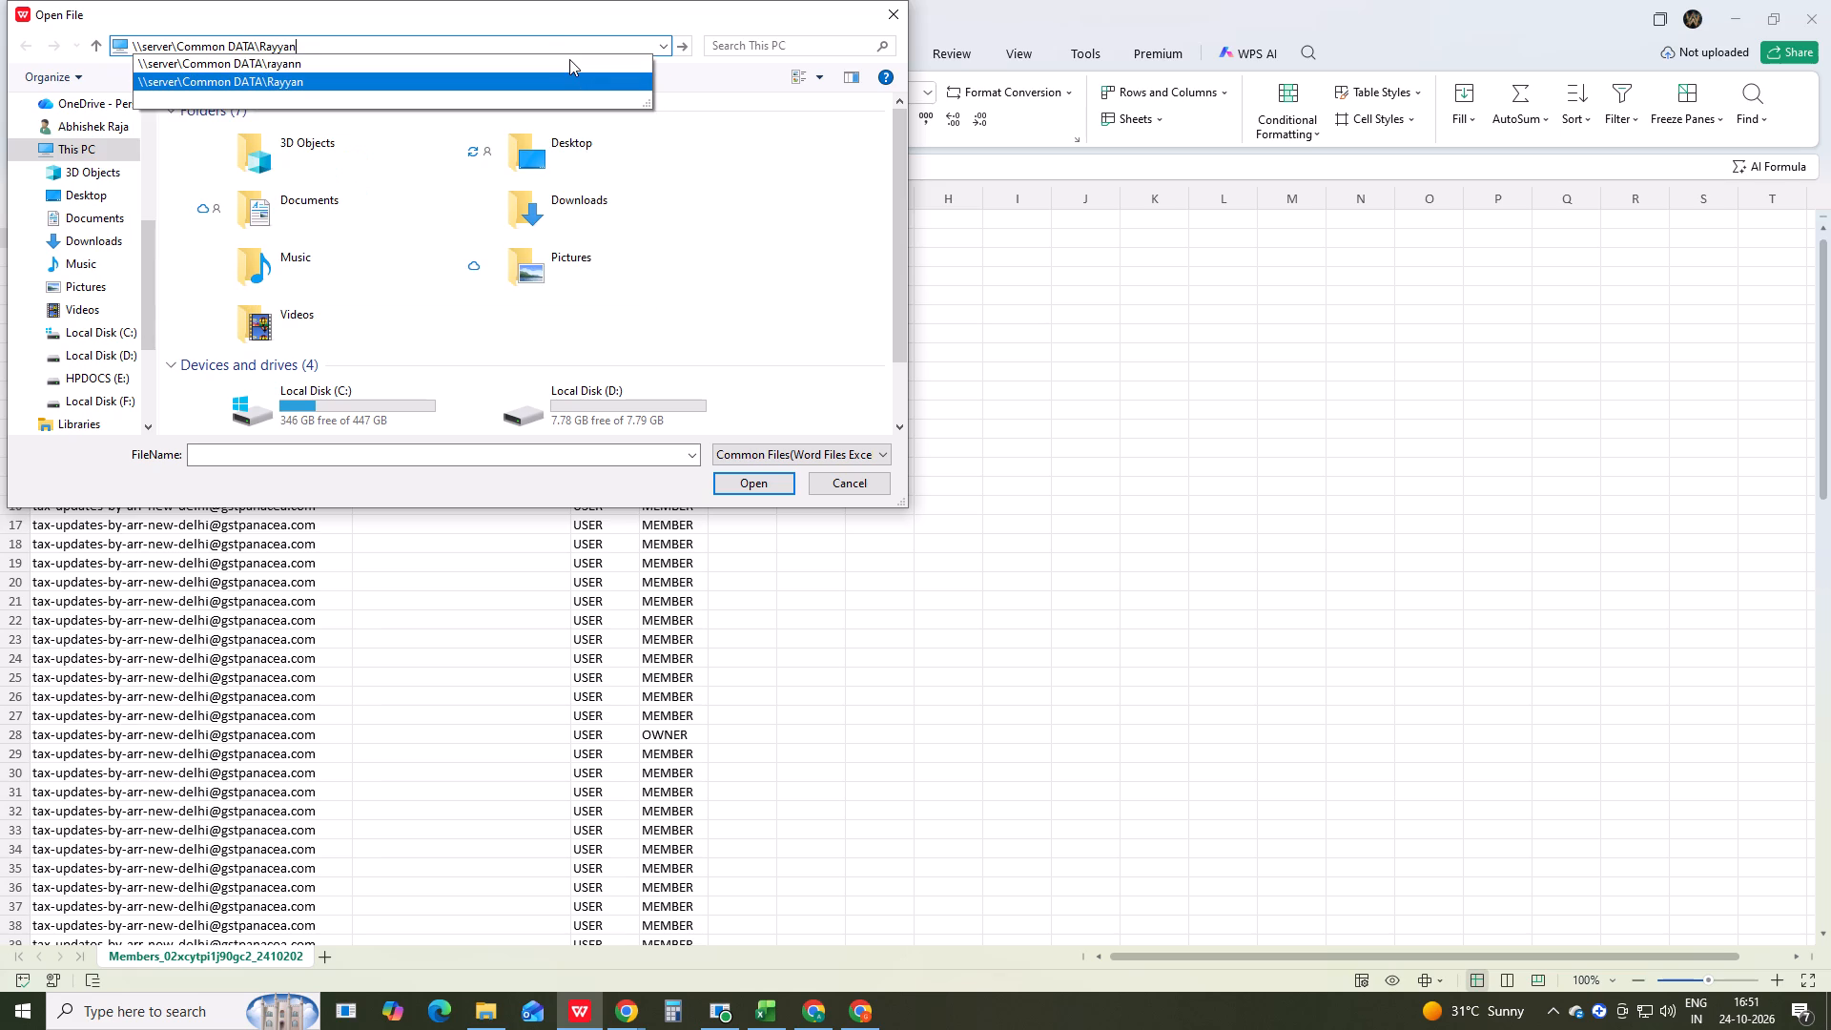
pyautogui.press('\\')
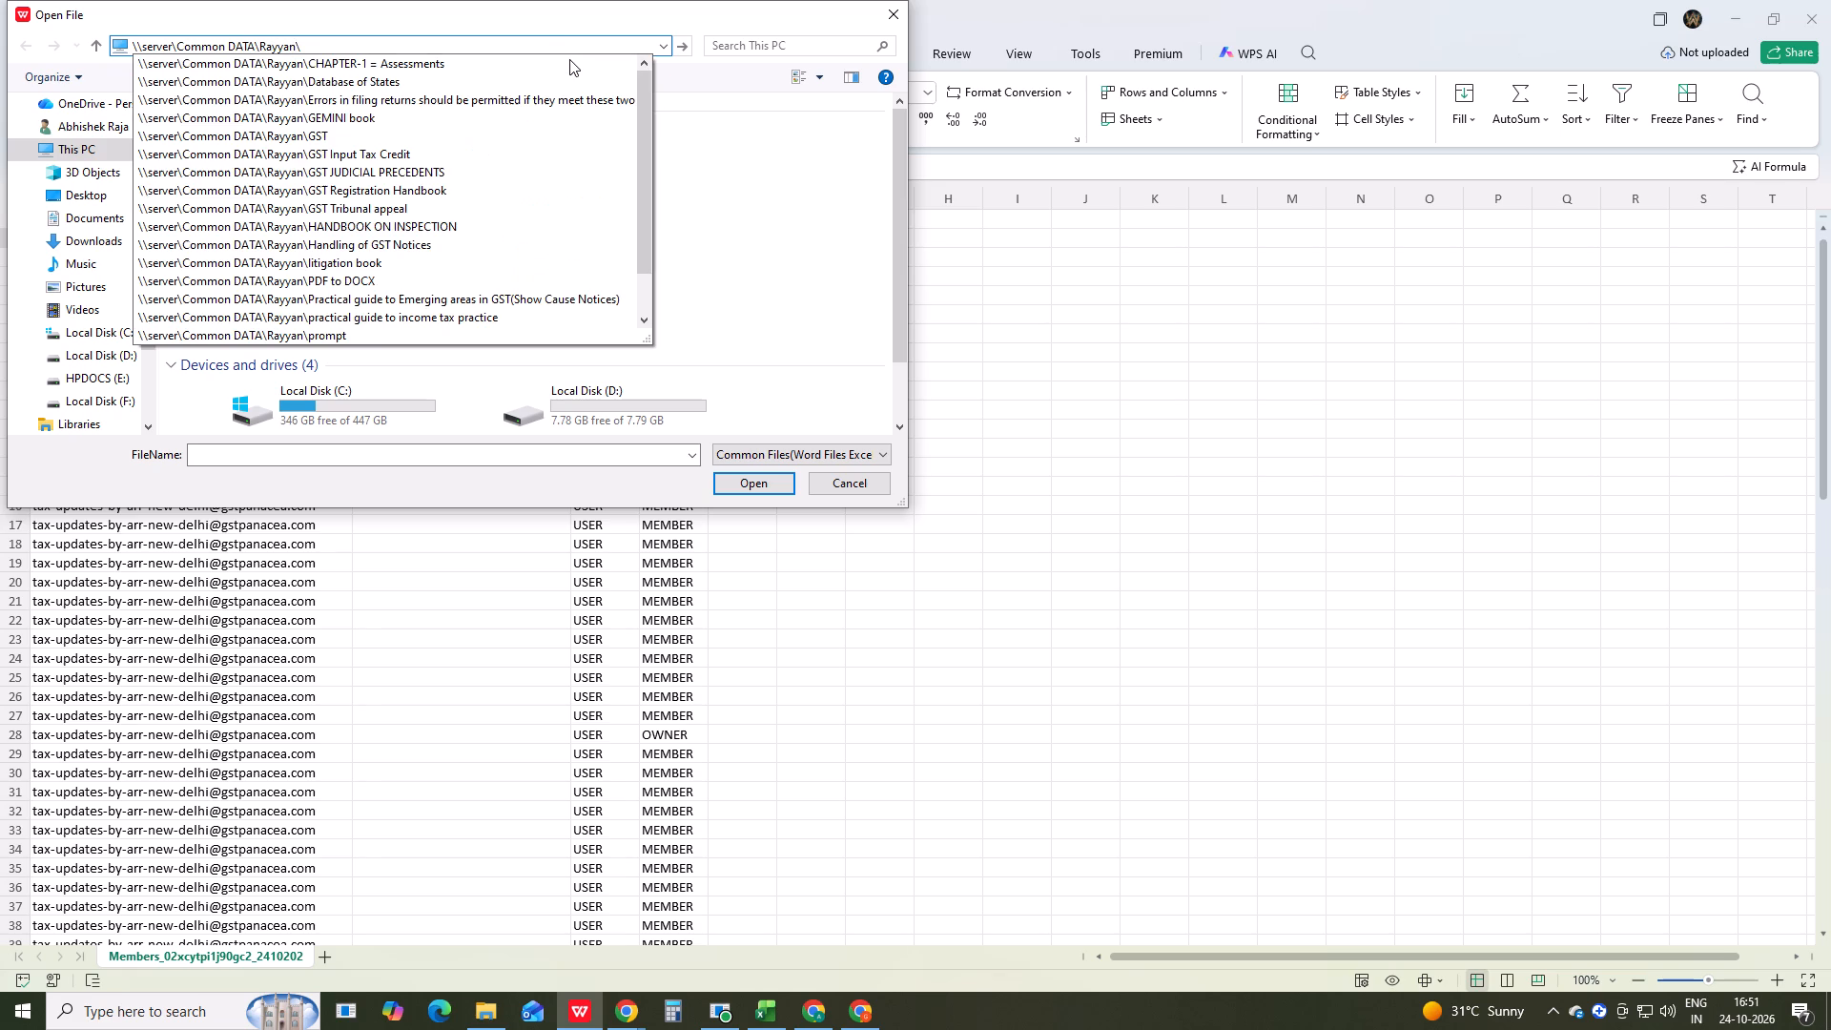
pyautogui.press('Down')
pyautogui.press('Down')
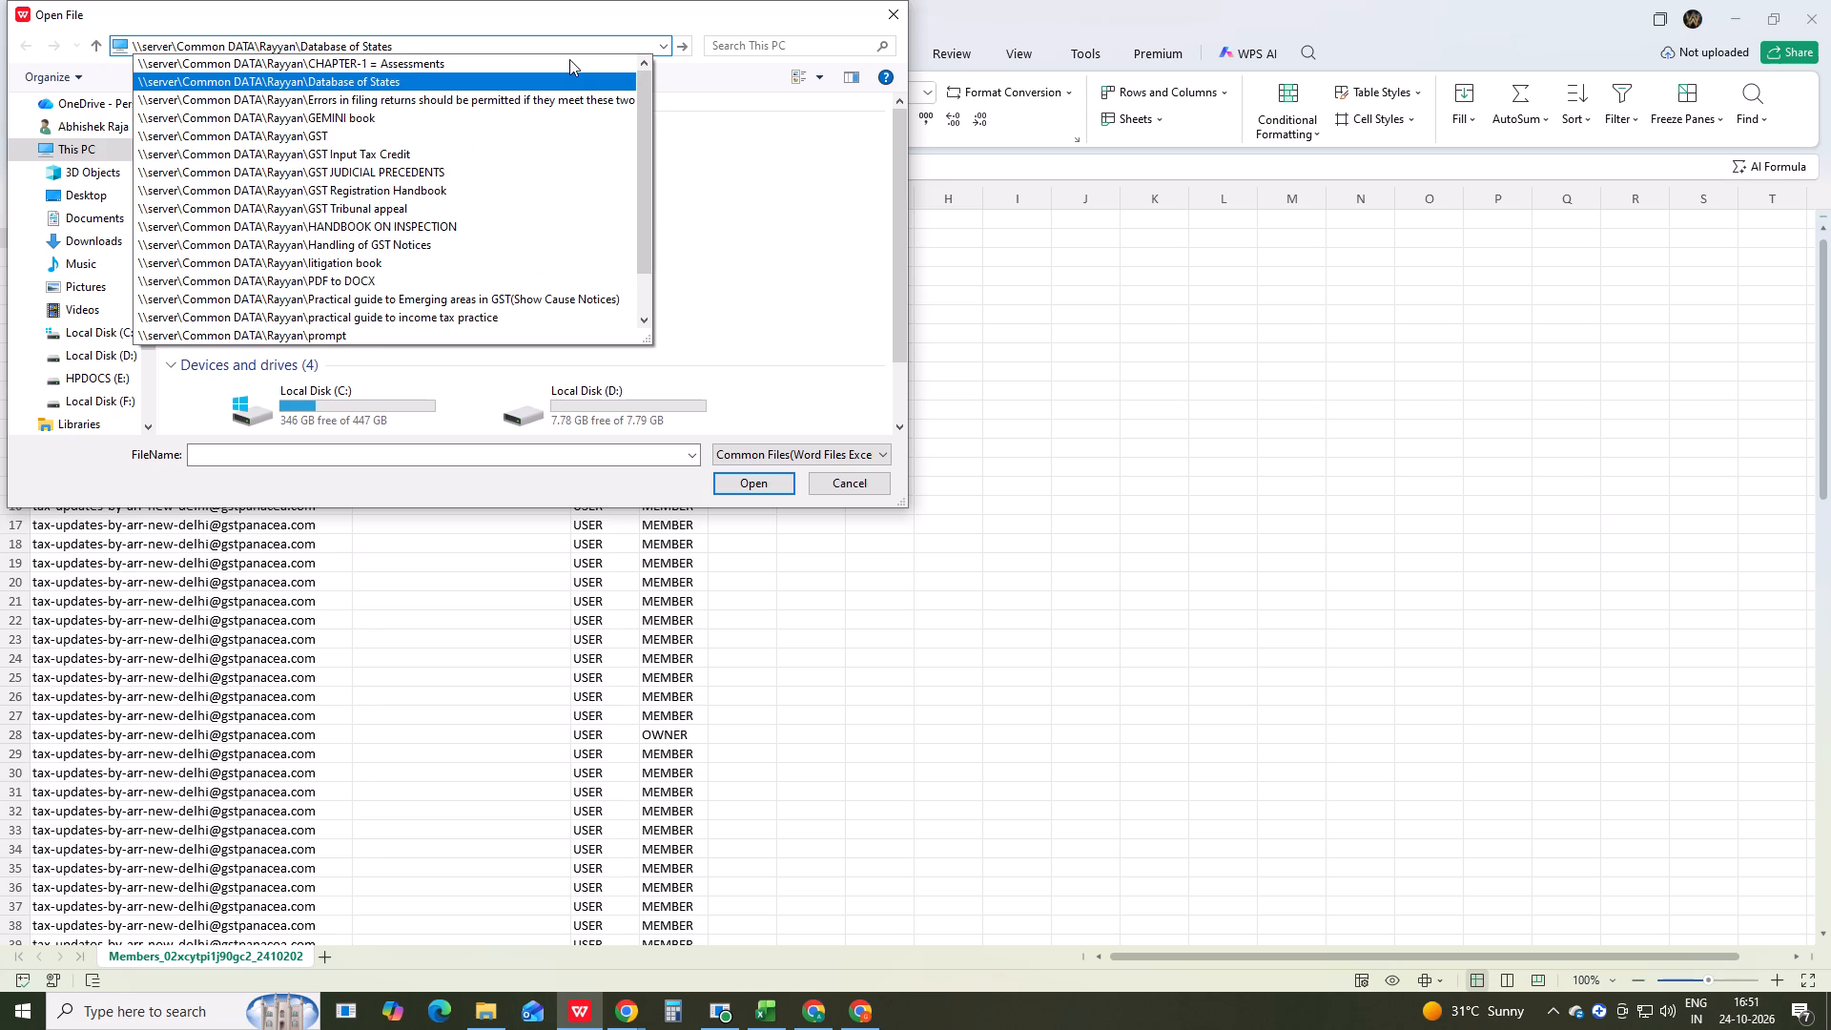
pyautogui.press('\\')
pyautogui.press('Down')
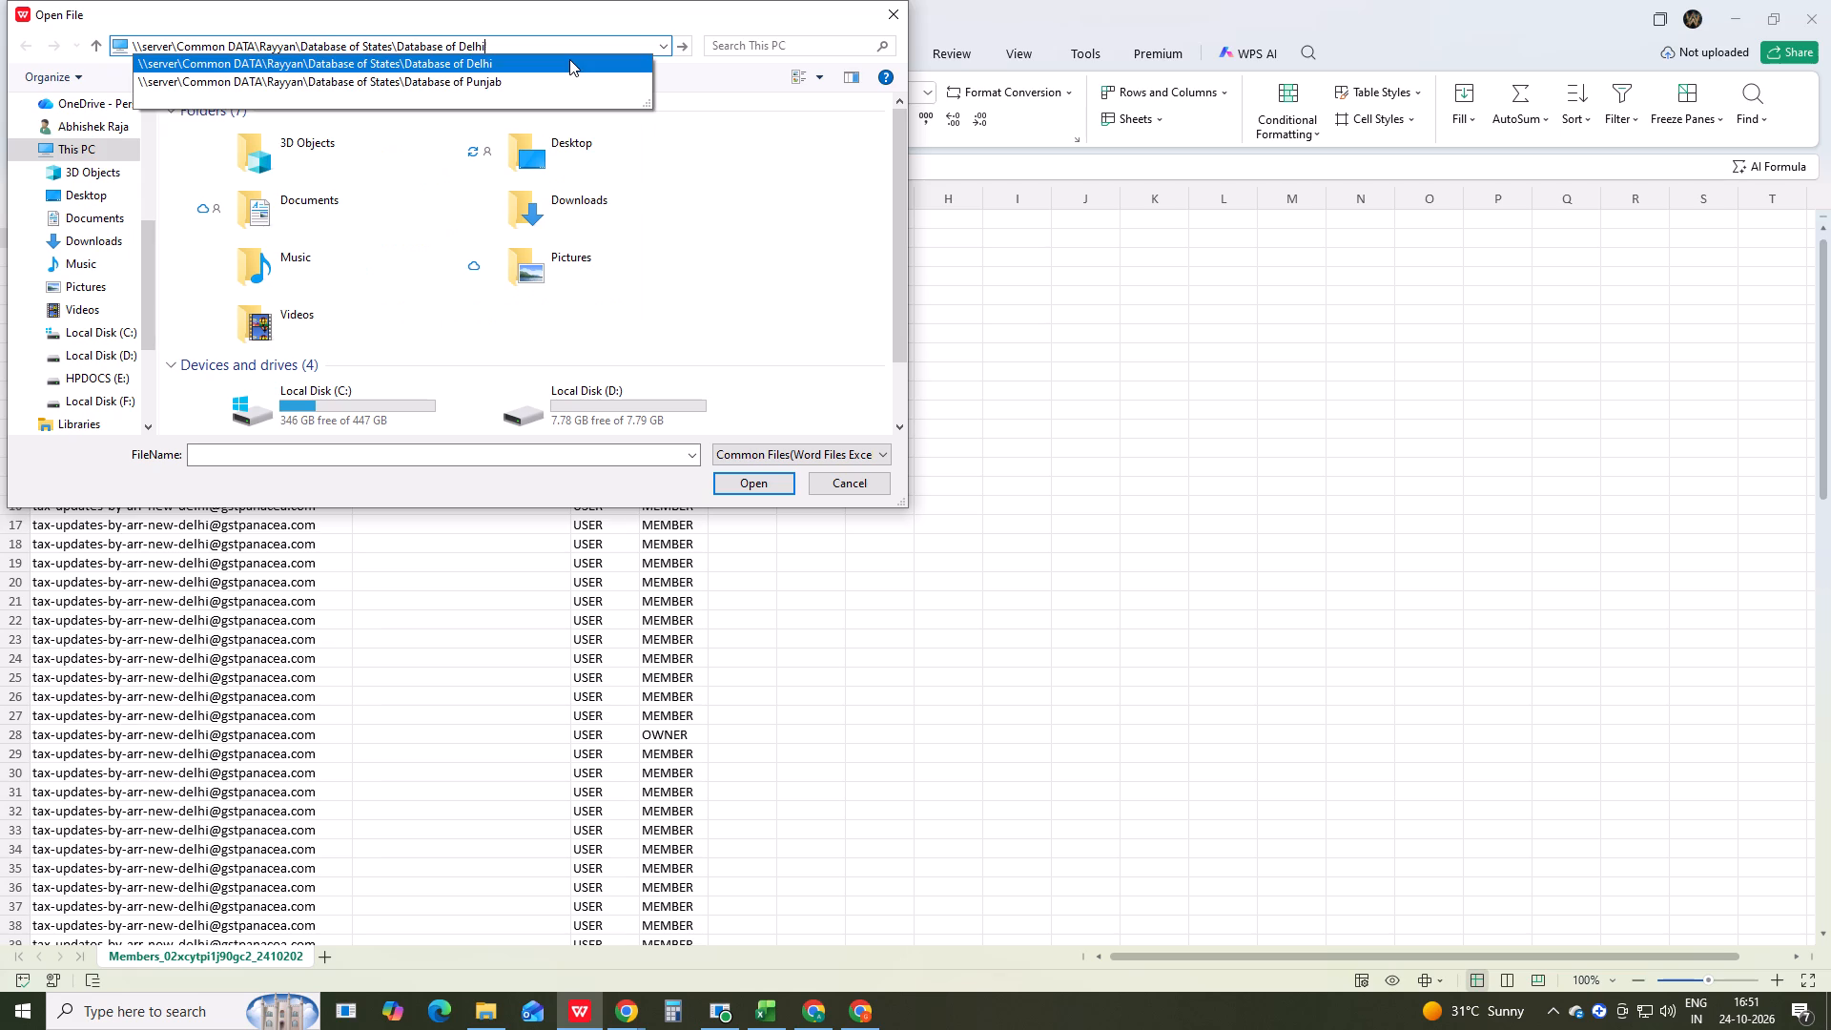
pyautogui.press('Return')
pyautogui.press('Down')
pyautogui.press('Down')
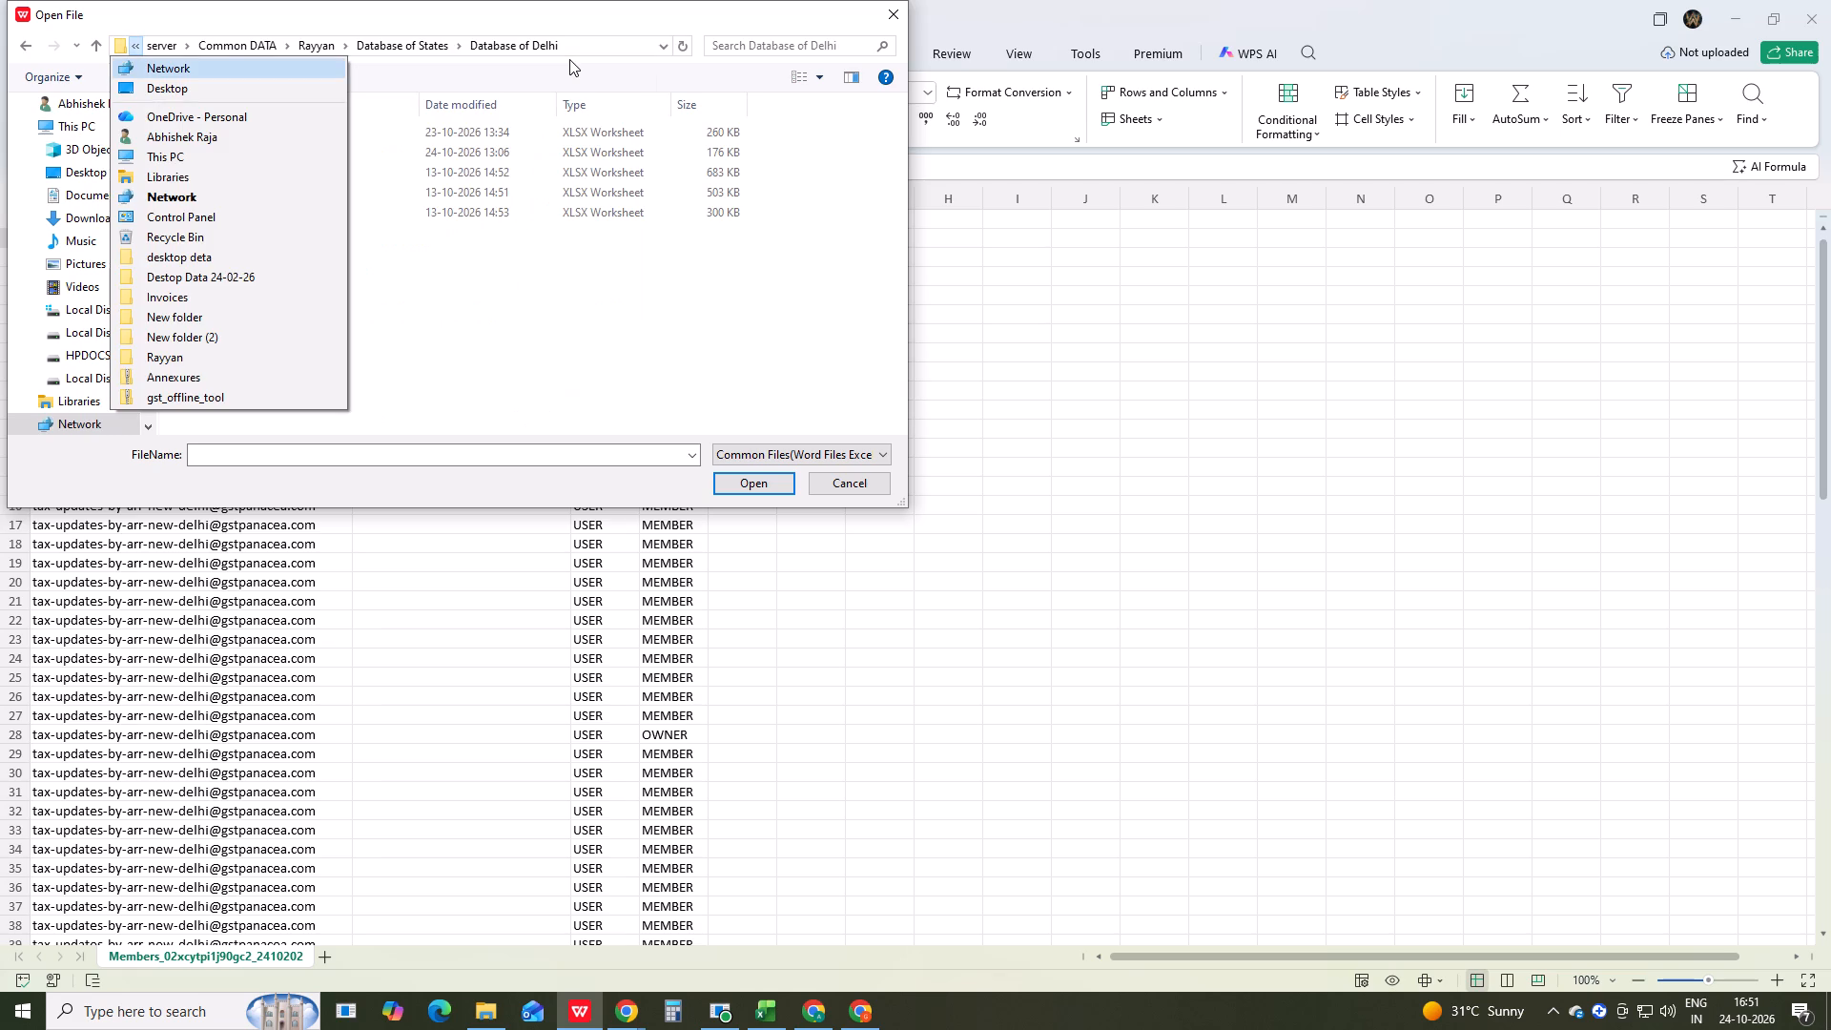
pyautogui.moveTo(431, 296); pyautogui.dragTo(468, 251)
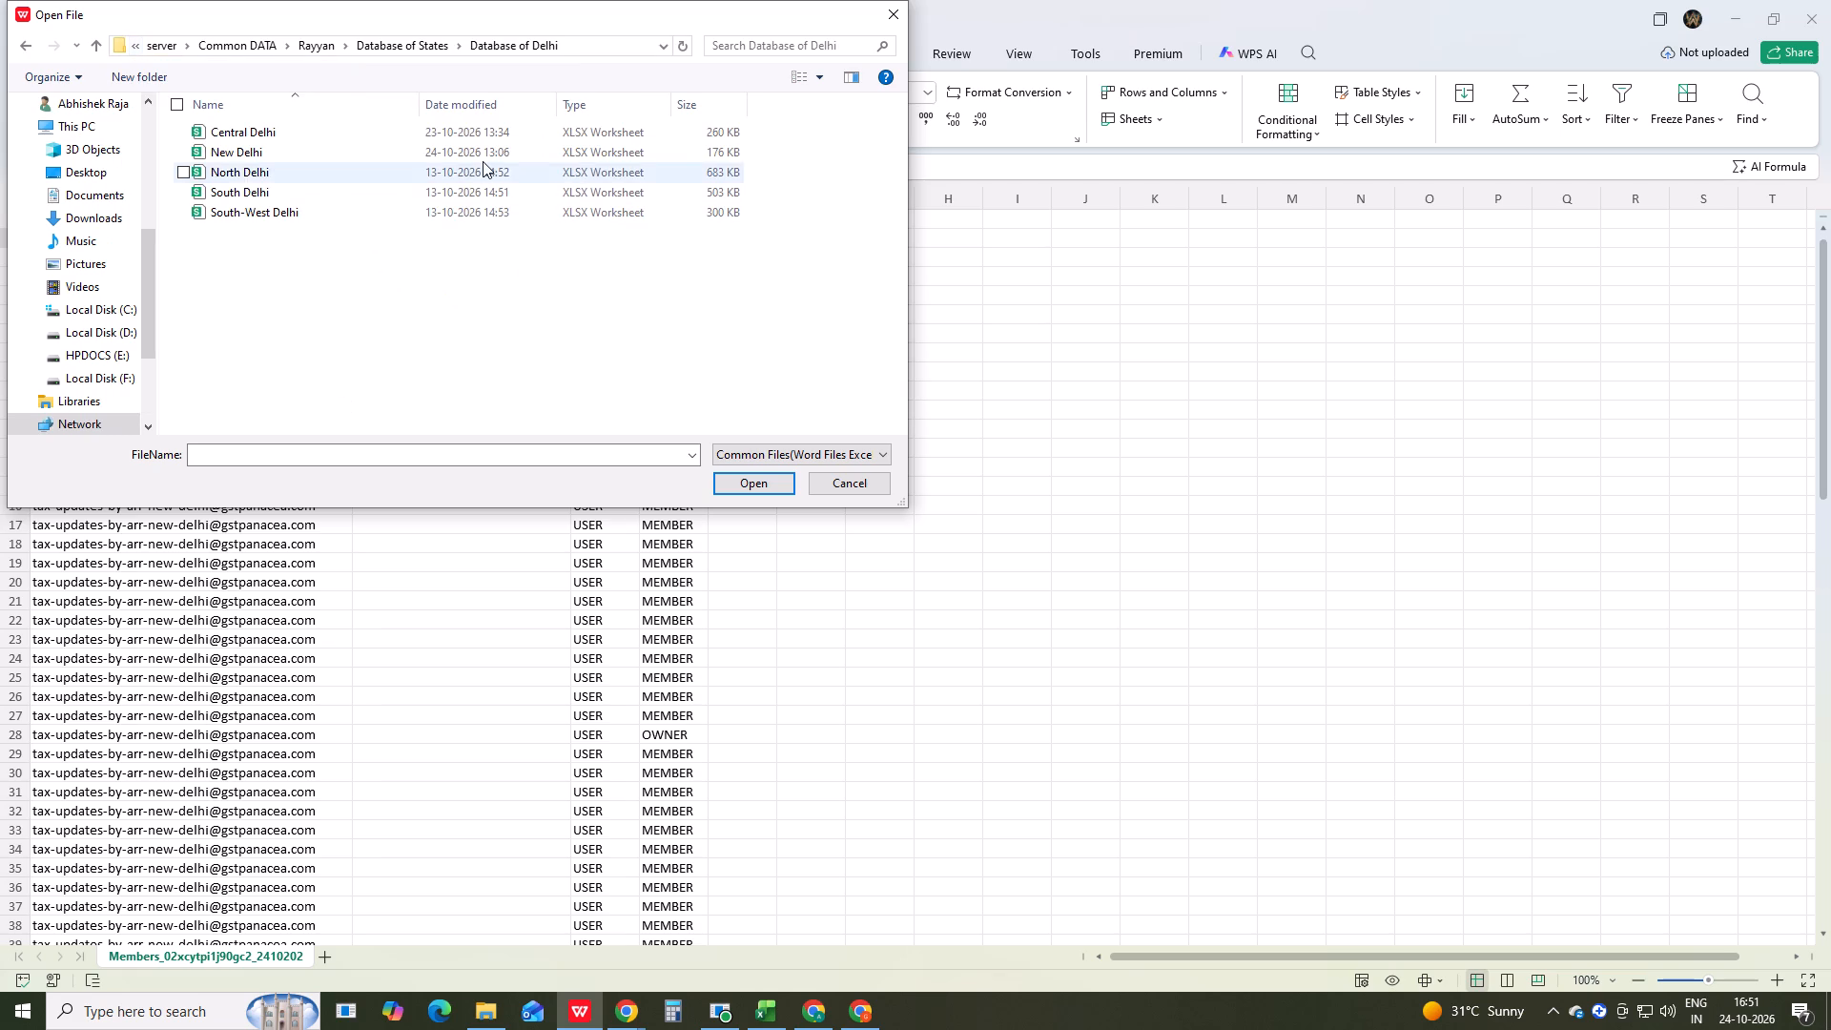
# Open the New Delhi workbook from the Database of Delhi folder.
pyautogui.click(483, 160)
pyautogui.click(747, 490)
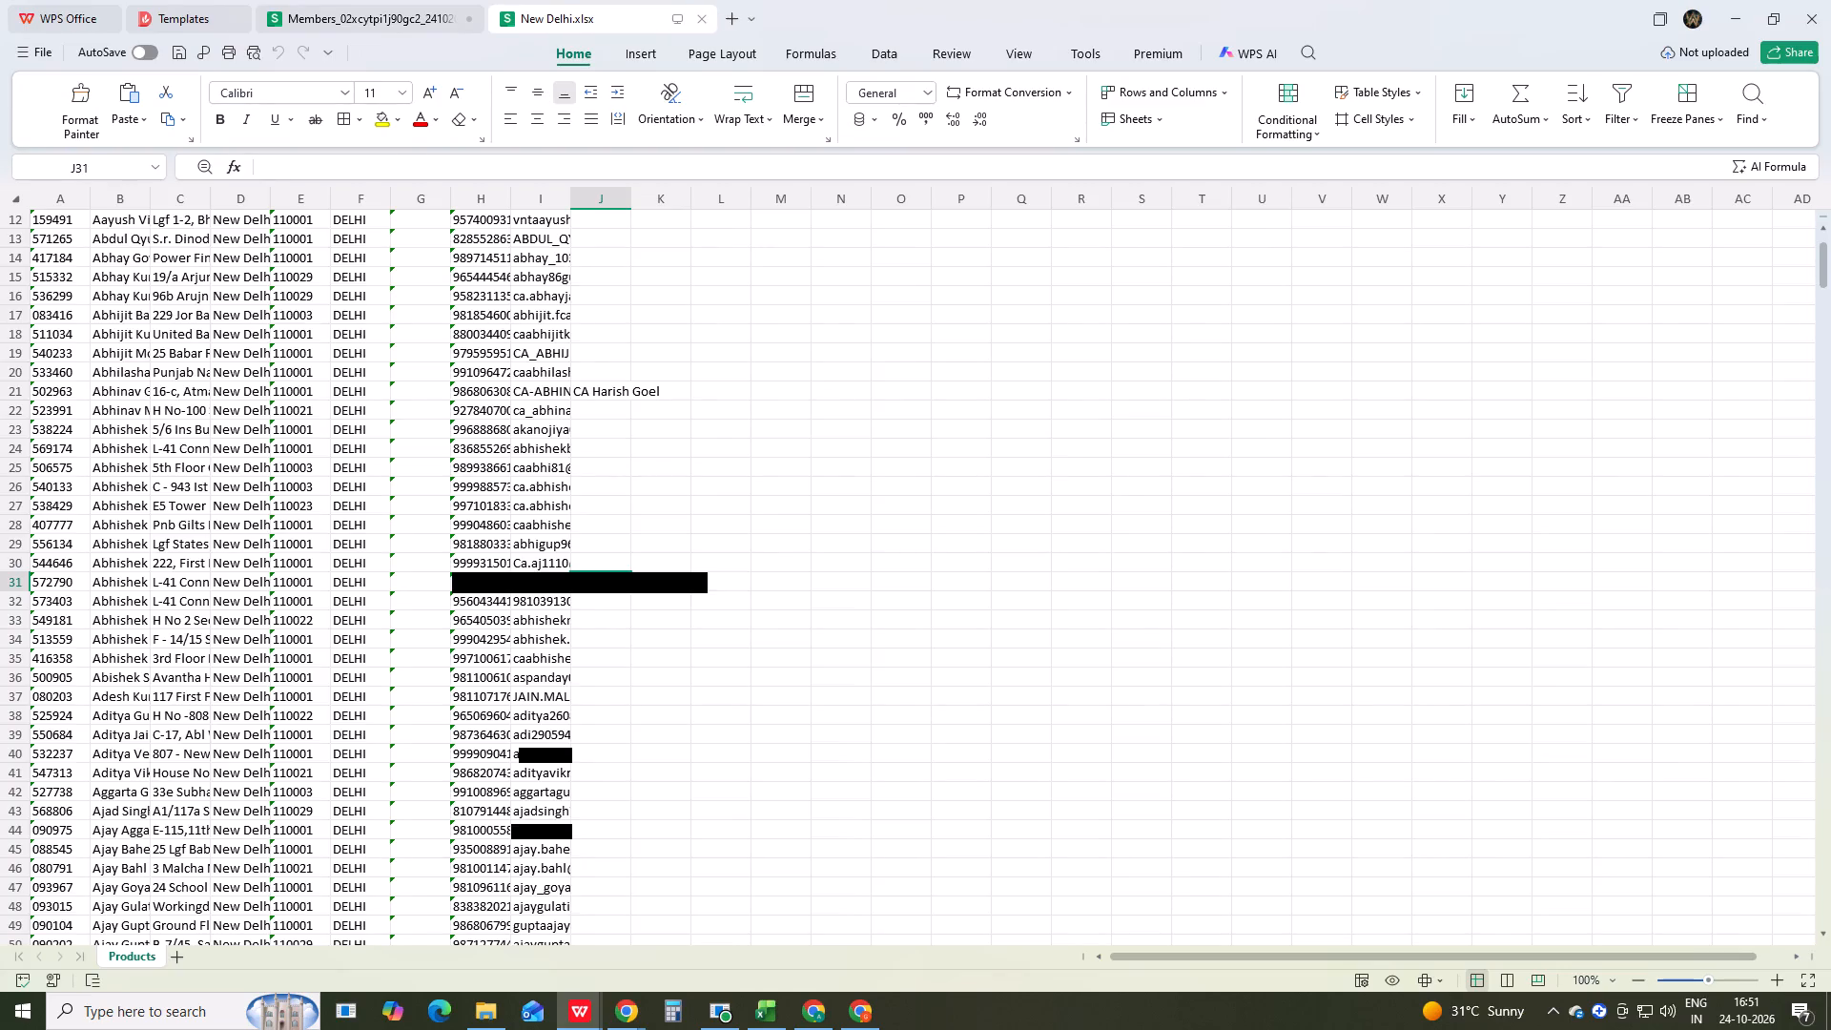
# Copy the 100 email cells I31 to I130 from the Products sheet of the New Delhi workbook.
pyautogui.moveTo(545, 587); pyautogui.dragTo(545, 681)
pyautogui.scroll(-16, 545, 679)
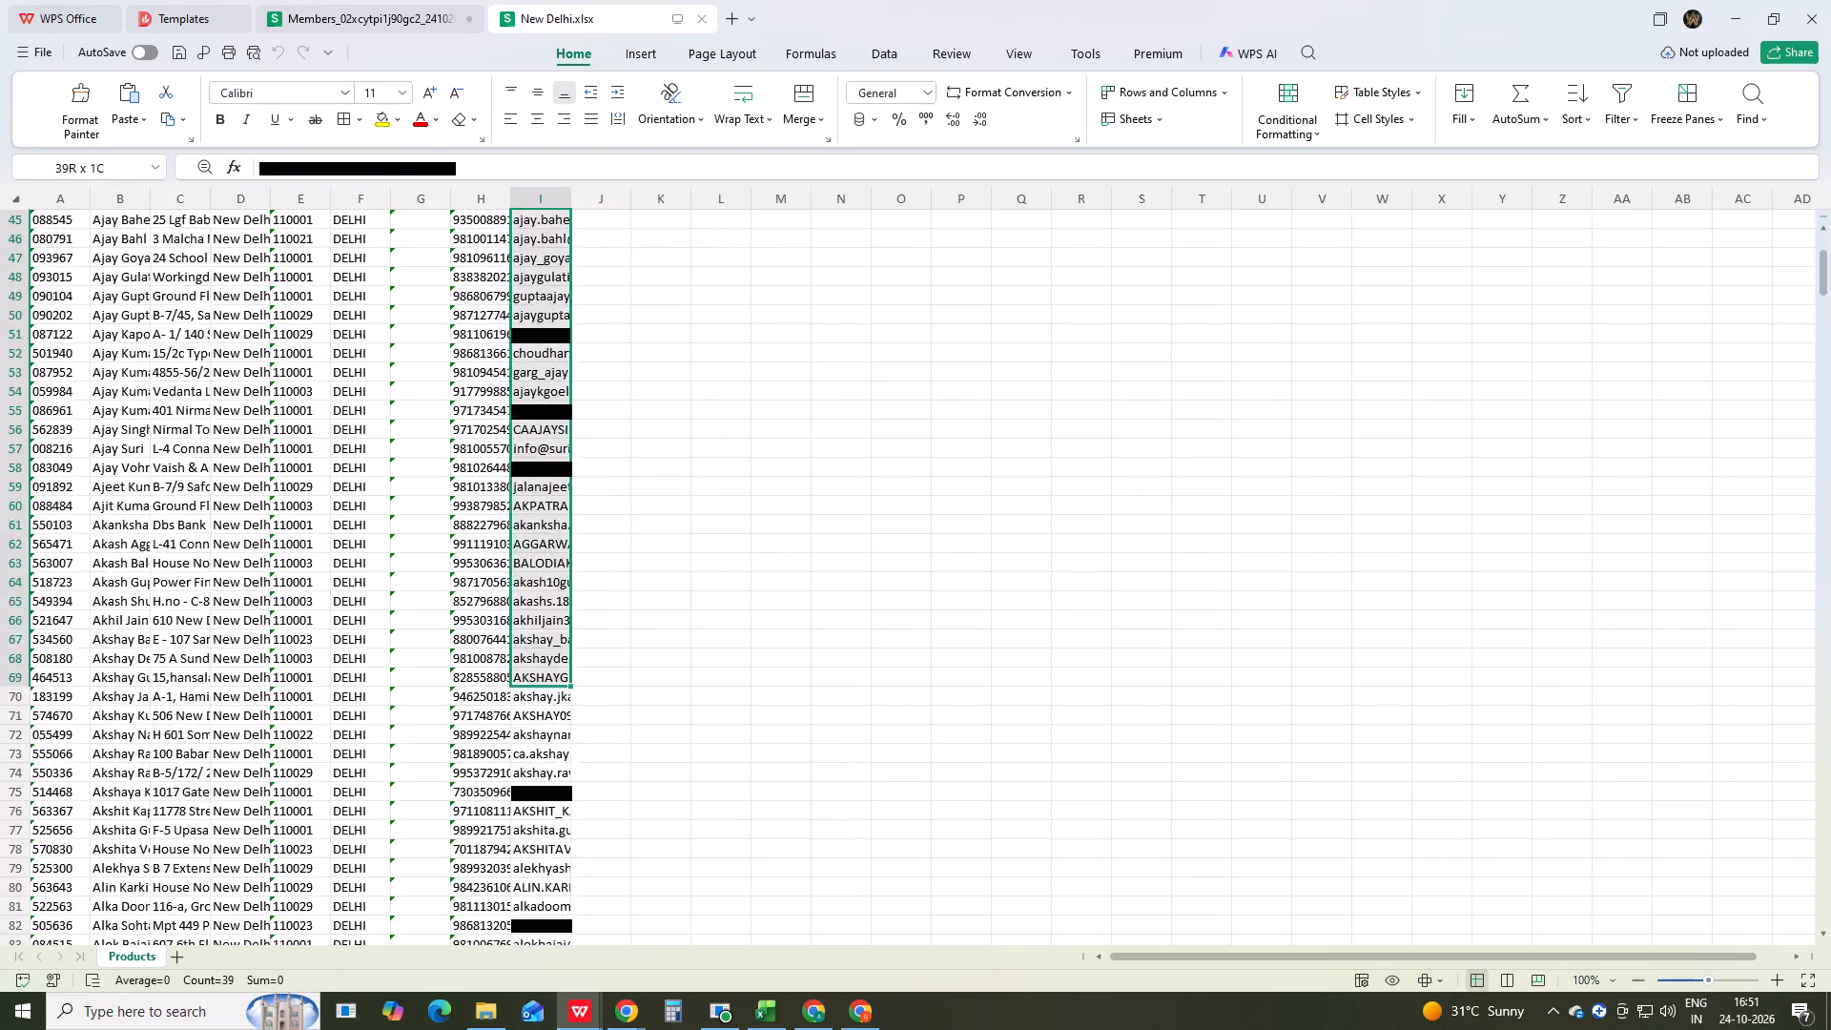
pyautogui.scroll(-8, 545, 681)
pyautogui.moveTo(545, 681); pyautogui.dragTo(545, 709)
pyautogui.scroll(-4, 545, 702)
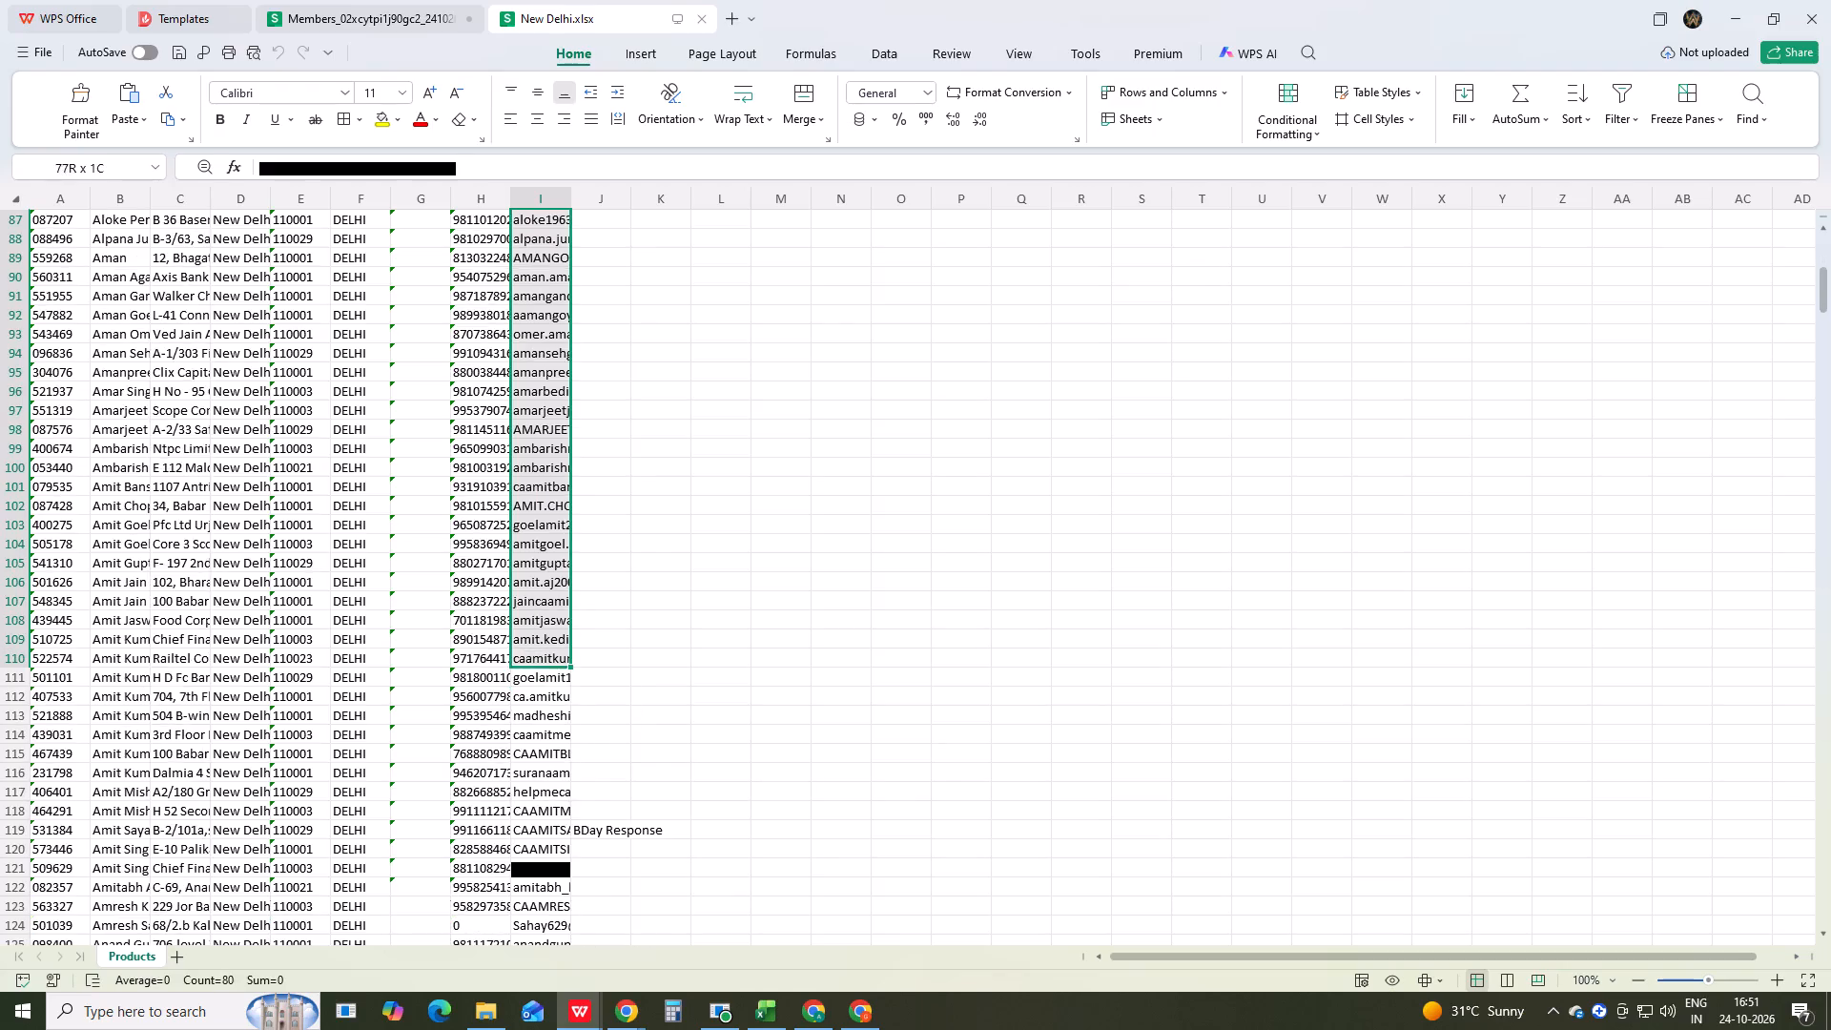
pyautogui.moveTo(545, 709); pyautogui.dragTo(550, 760)
pyautogui.scroll(-5, 545, 709)
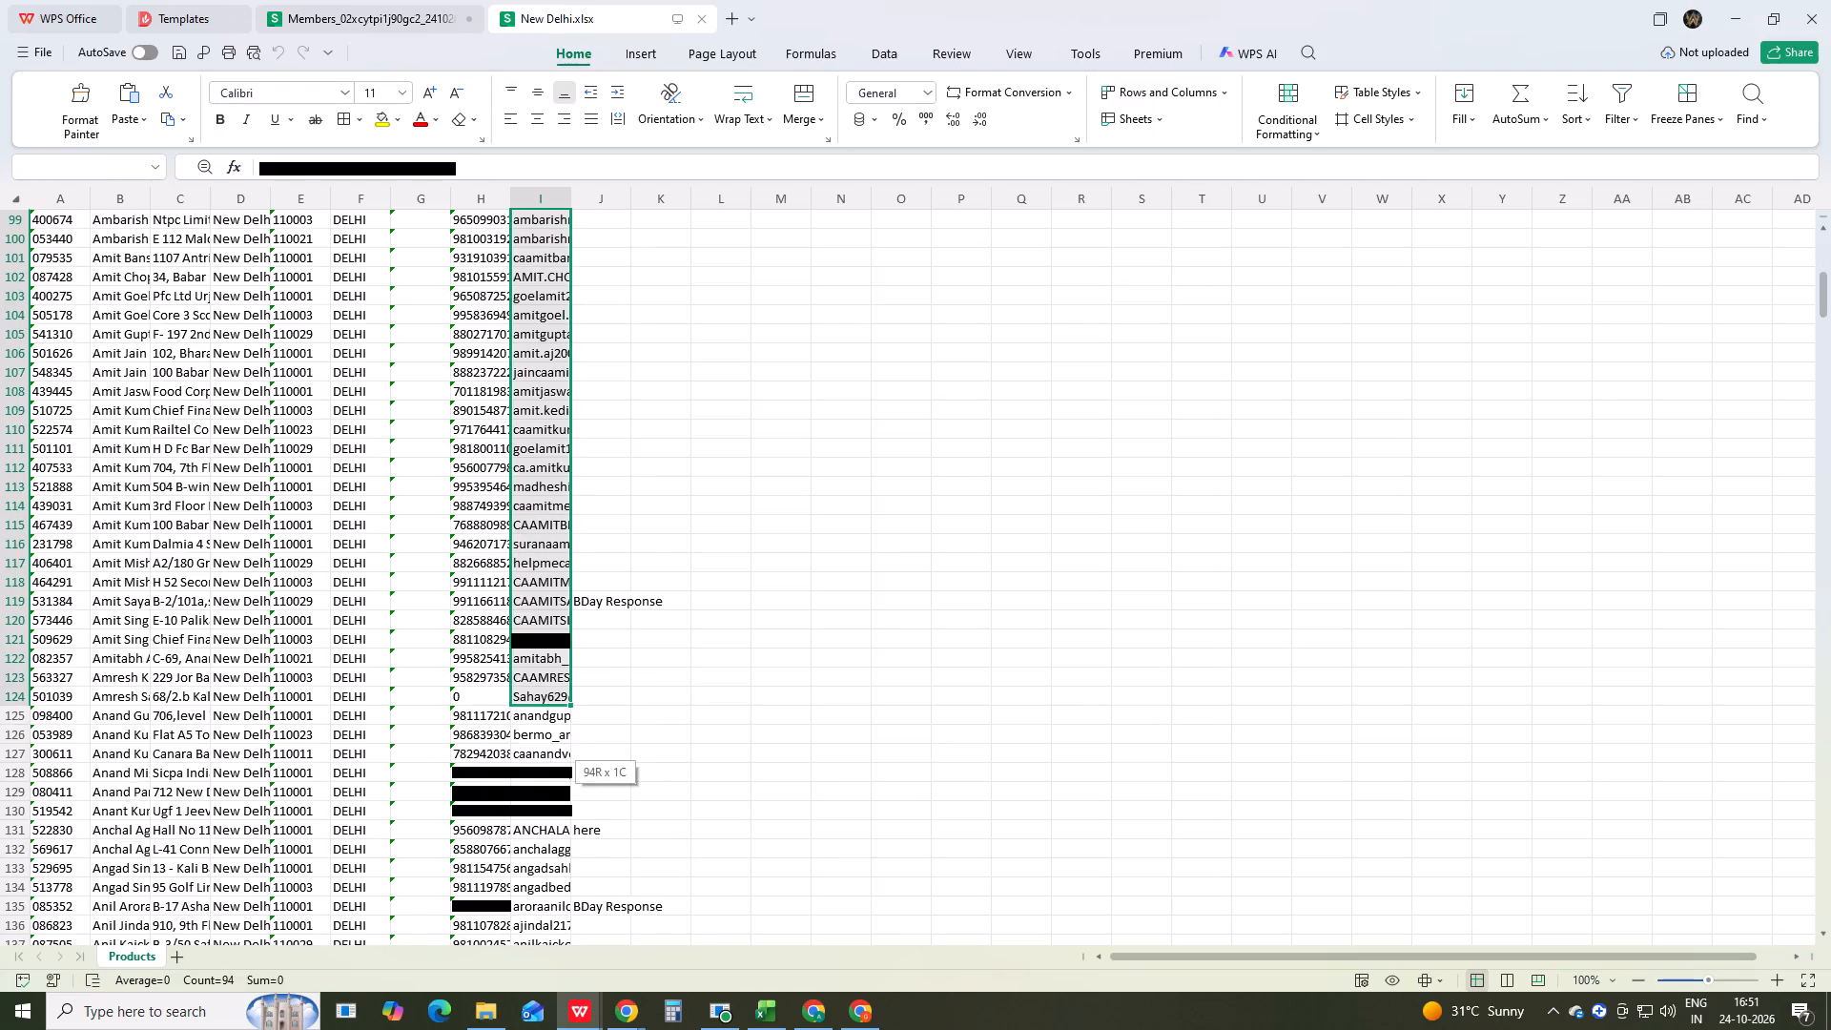
pyautogui.moveTo(550, 760); pyautogui.dragTo(550, 817)
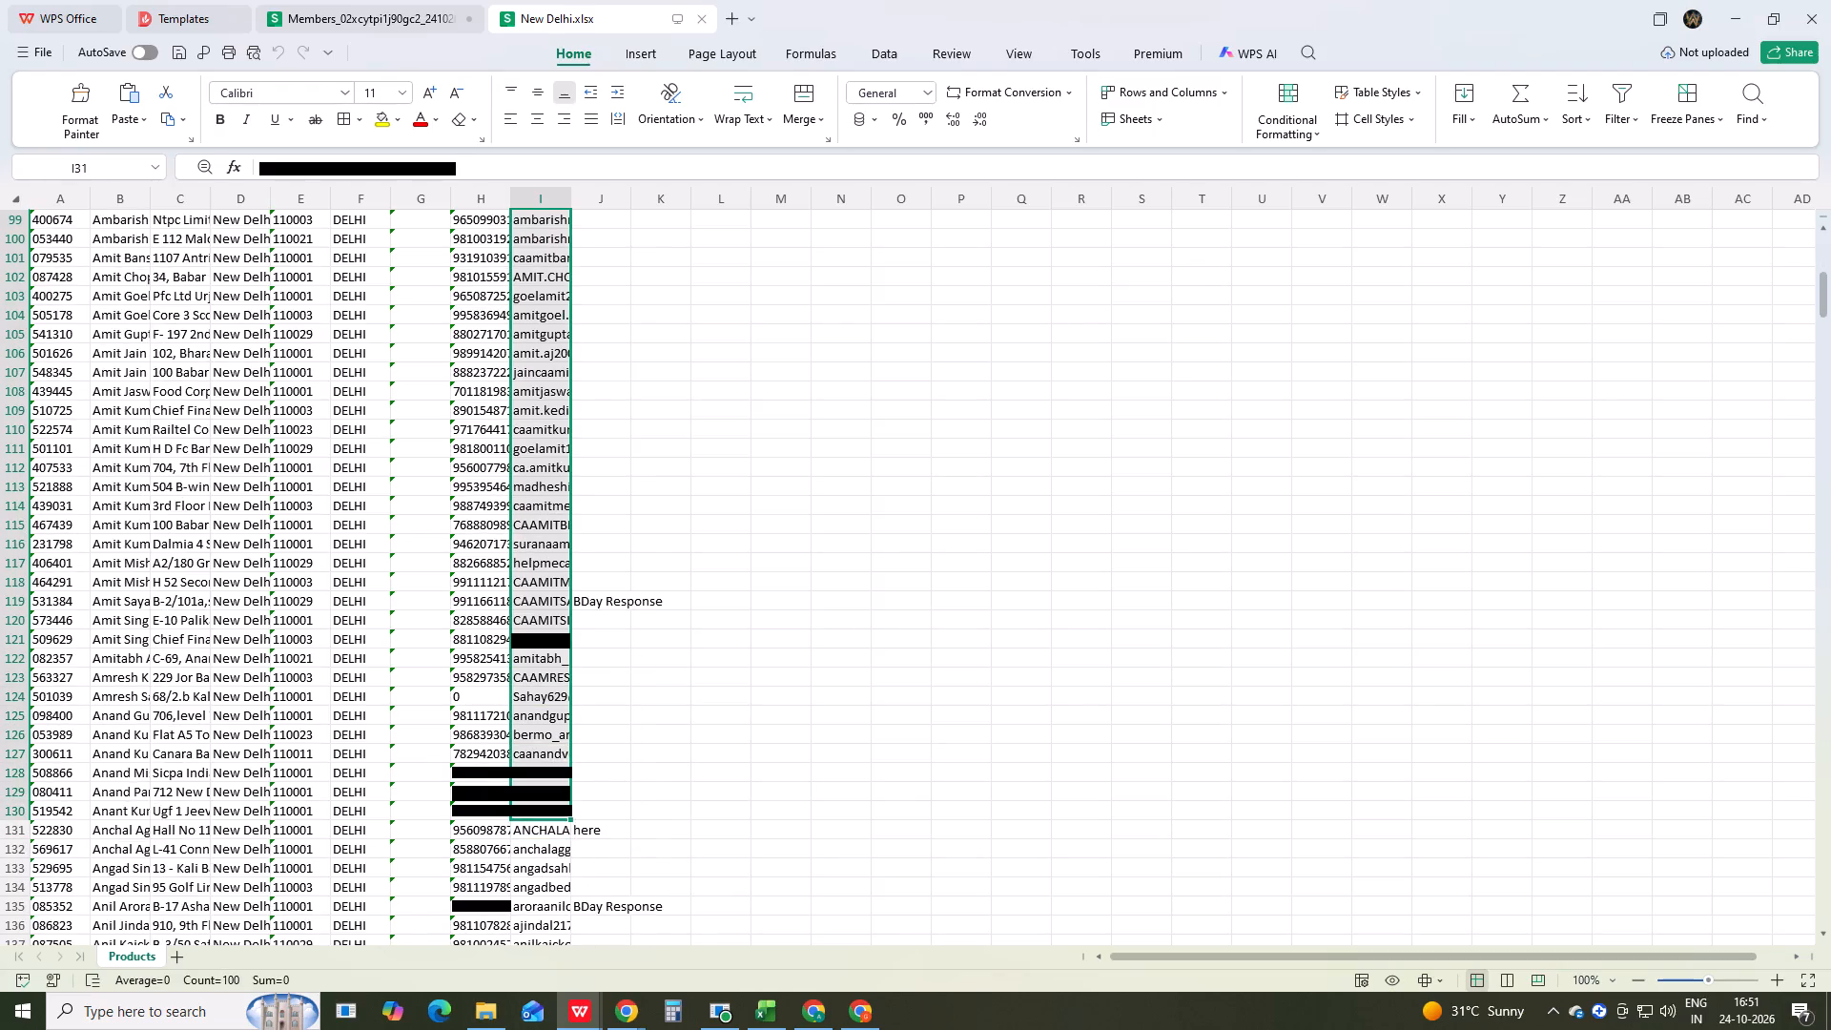
pyautogui.hotkey('ctrl', 'c')
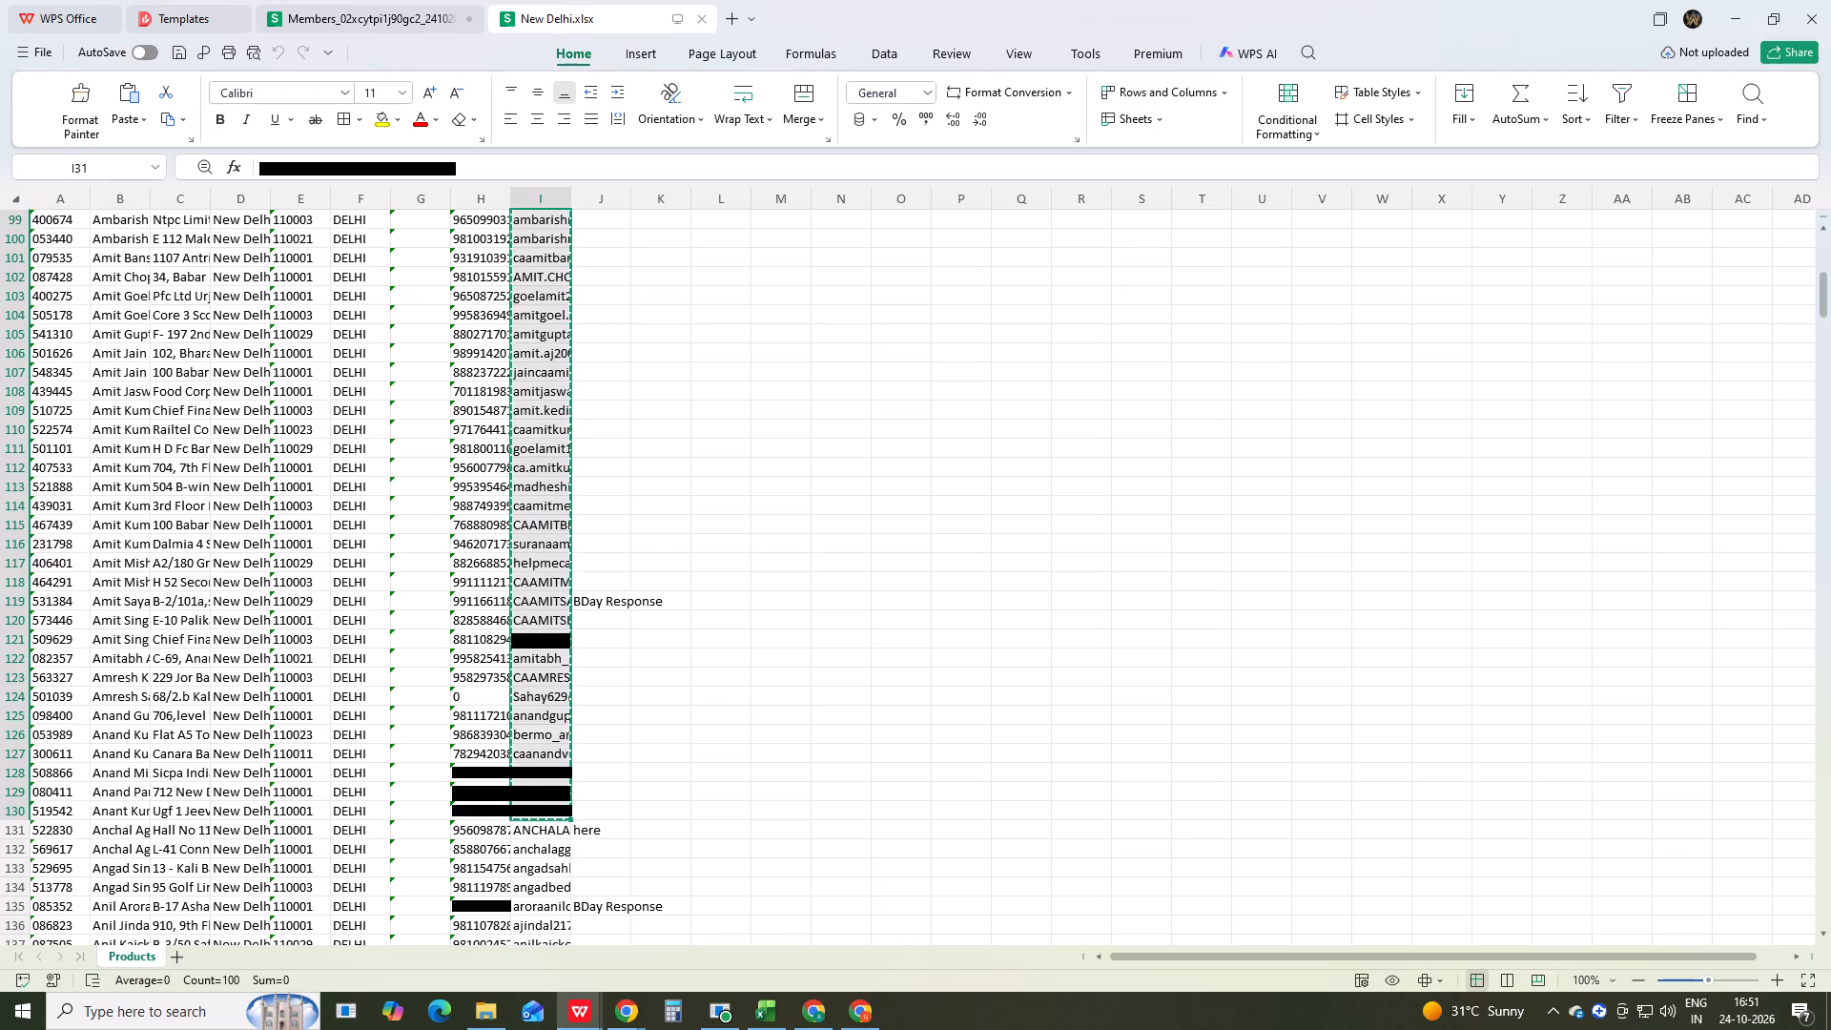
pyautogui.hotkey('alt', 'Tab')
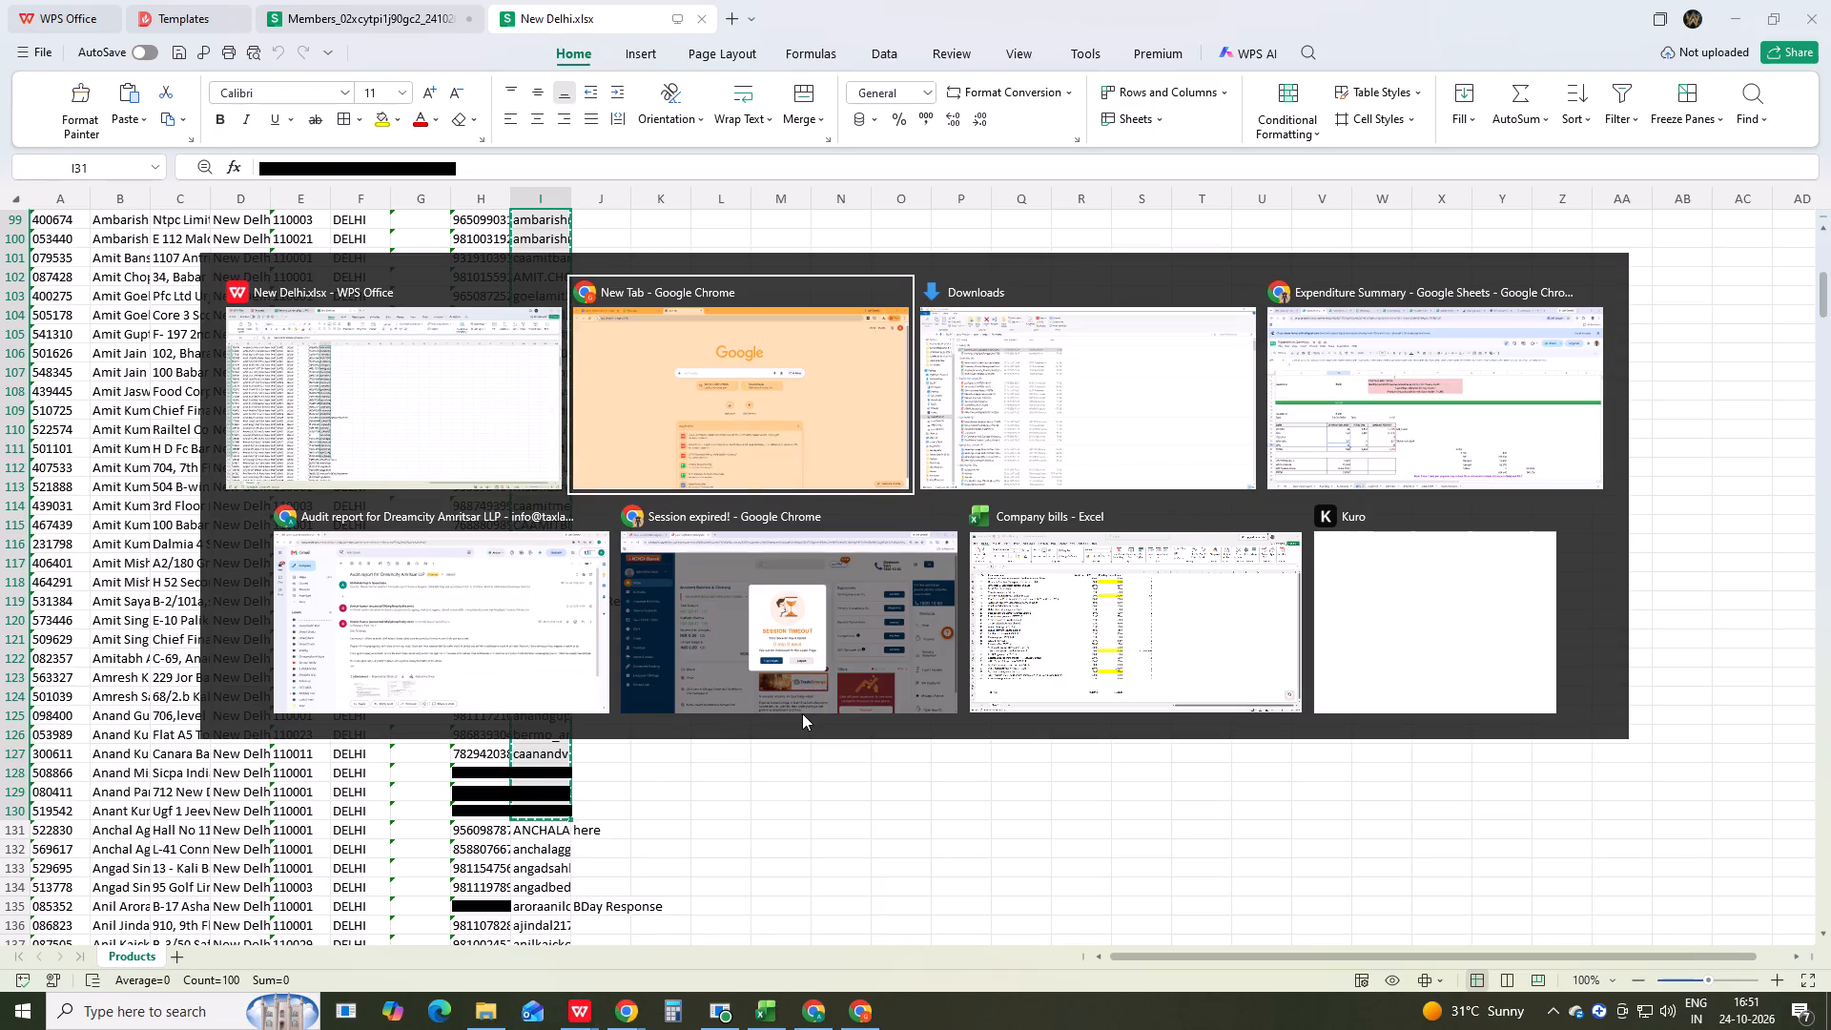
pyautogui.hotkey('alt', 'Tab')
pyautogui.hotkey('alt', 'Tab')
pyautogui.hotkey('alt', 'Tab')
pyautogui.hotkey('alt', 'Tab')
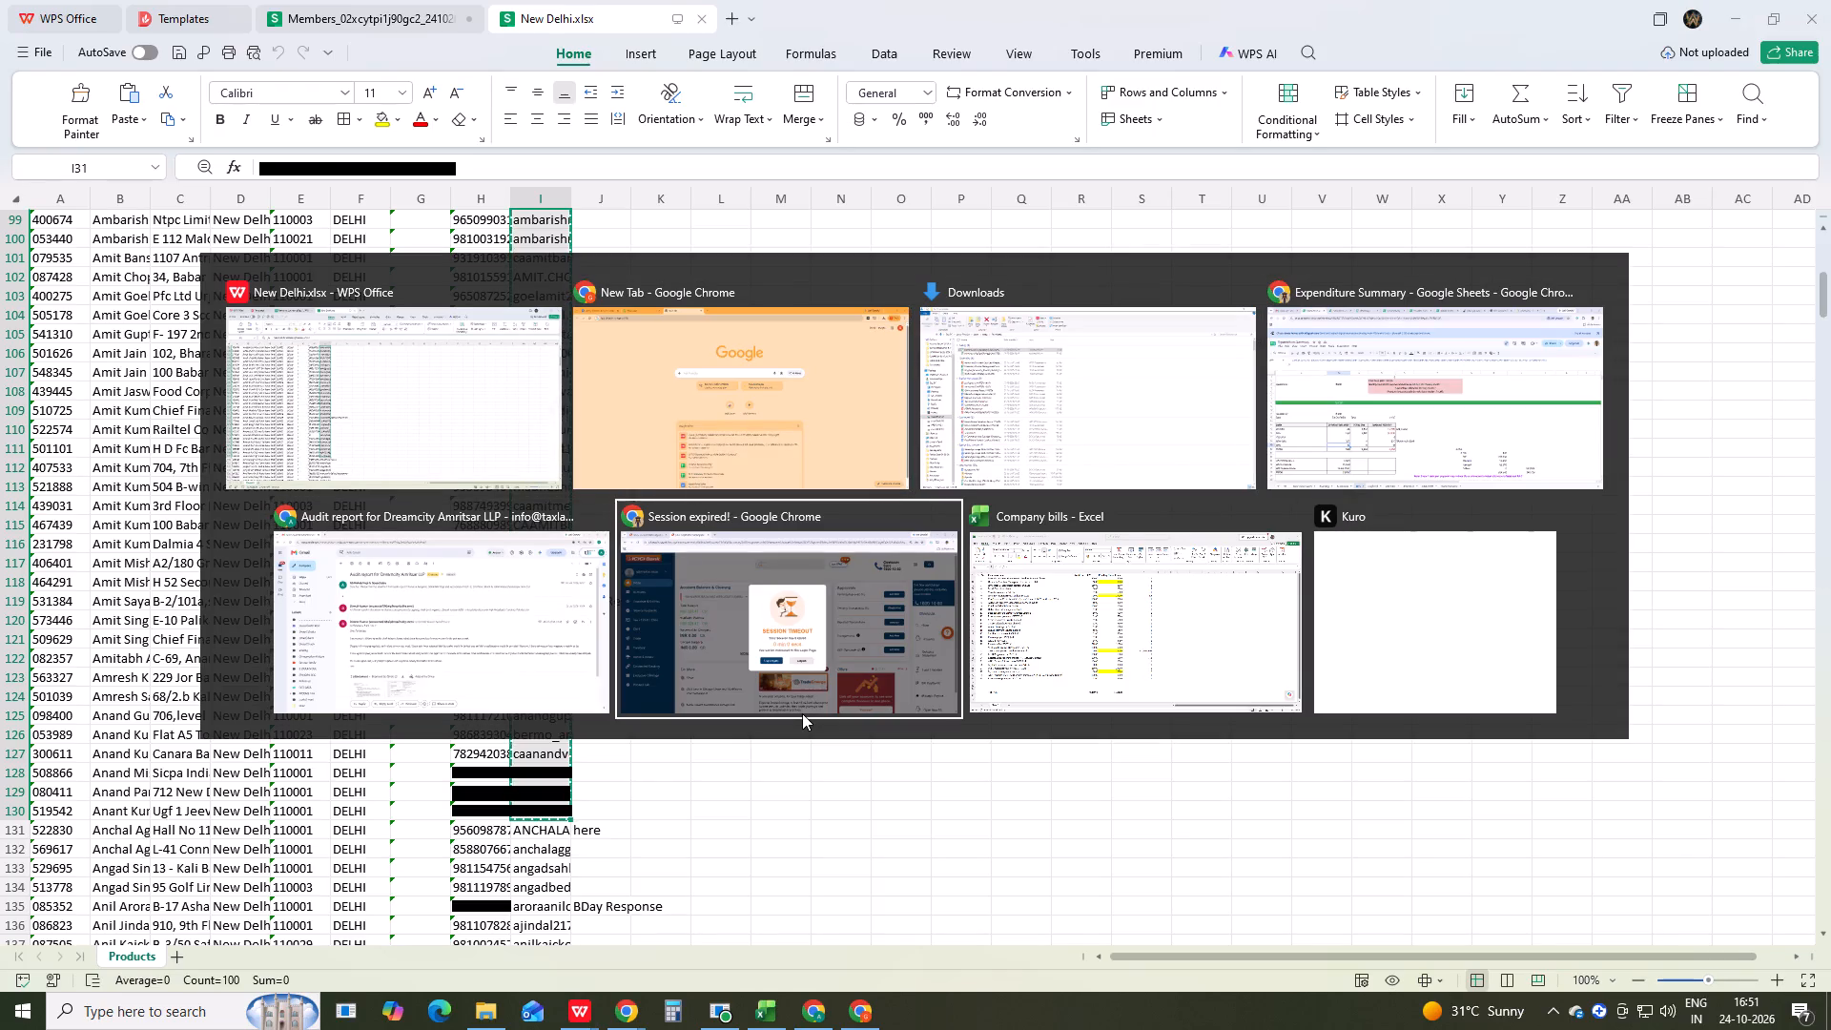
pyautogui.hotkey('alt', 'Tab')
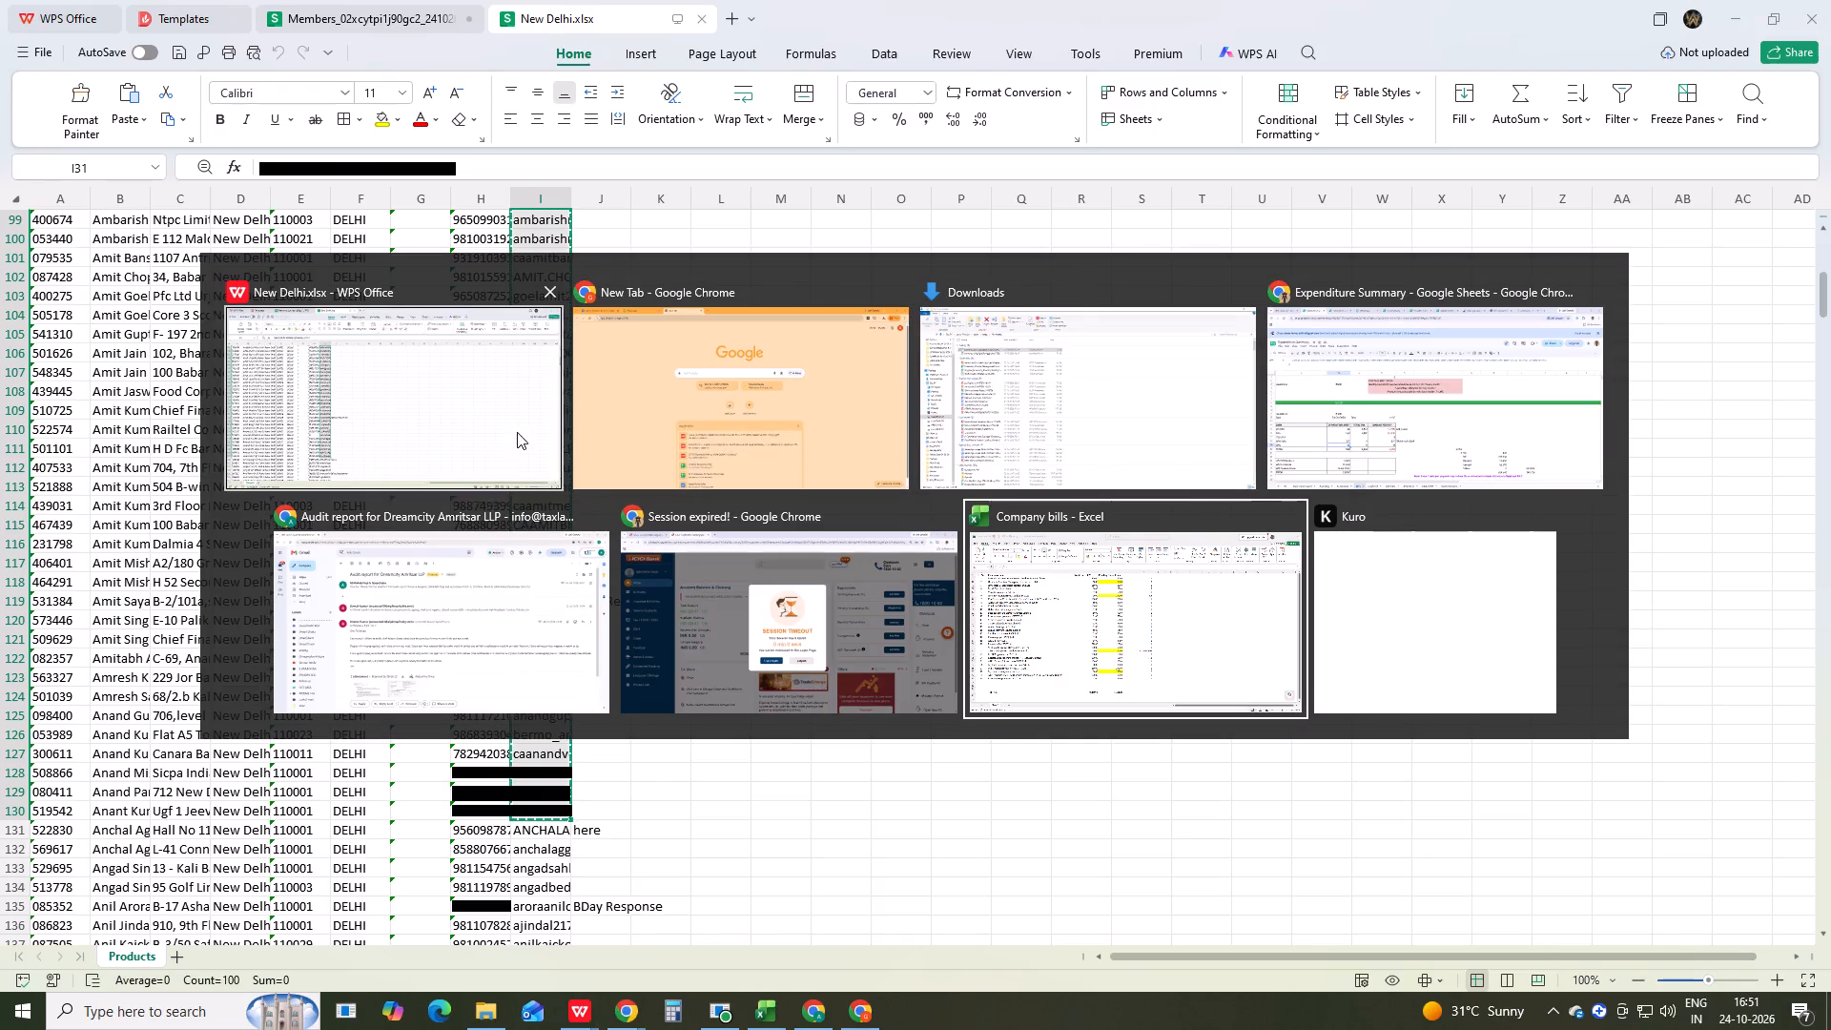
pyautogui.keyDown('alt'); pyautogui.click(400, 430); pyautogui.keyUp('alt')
# Paste the 100 copied emails into the Member Email column of the New Delhi members CSV, starting at B2.
pyautogui.click(336, 18)
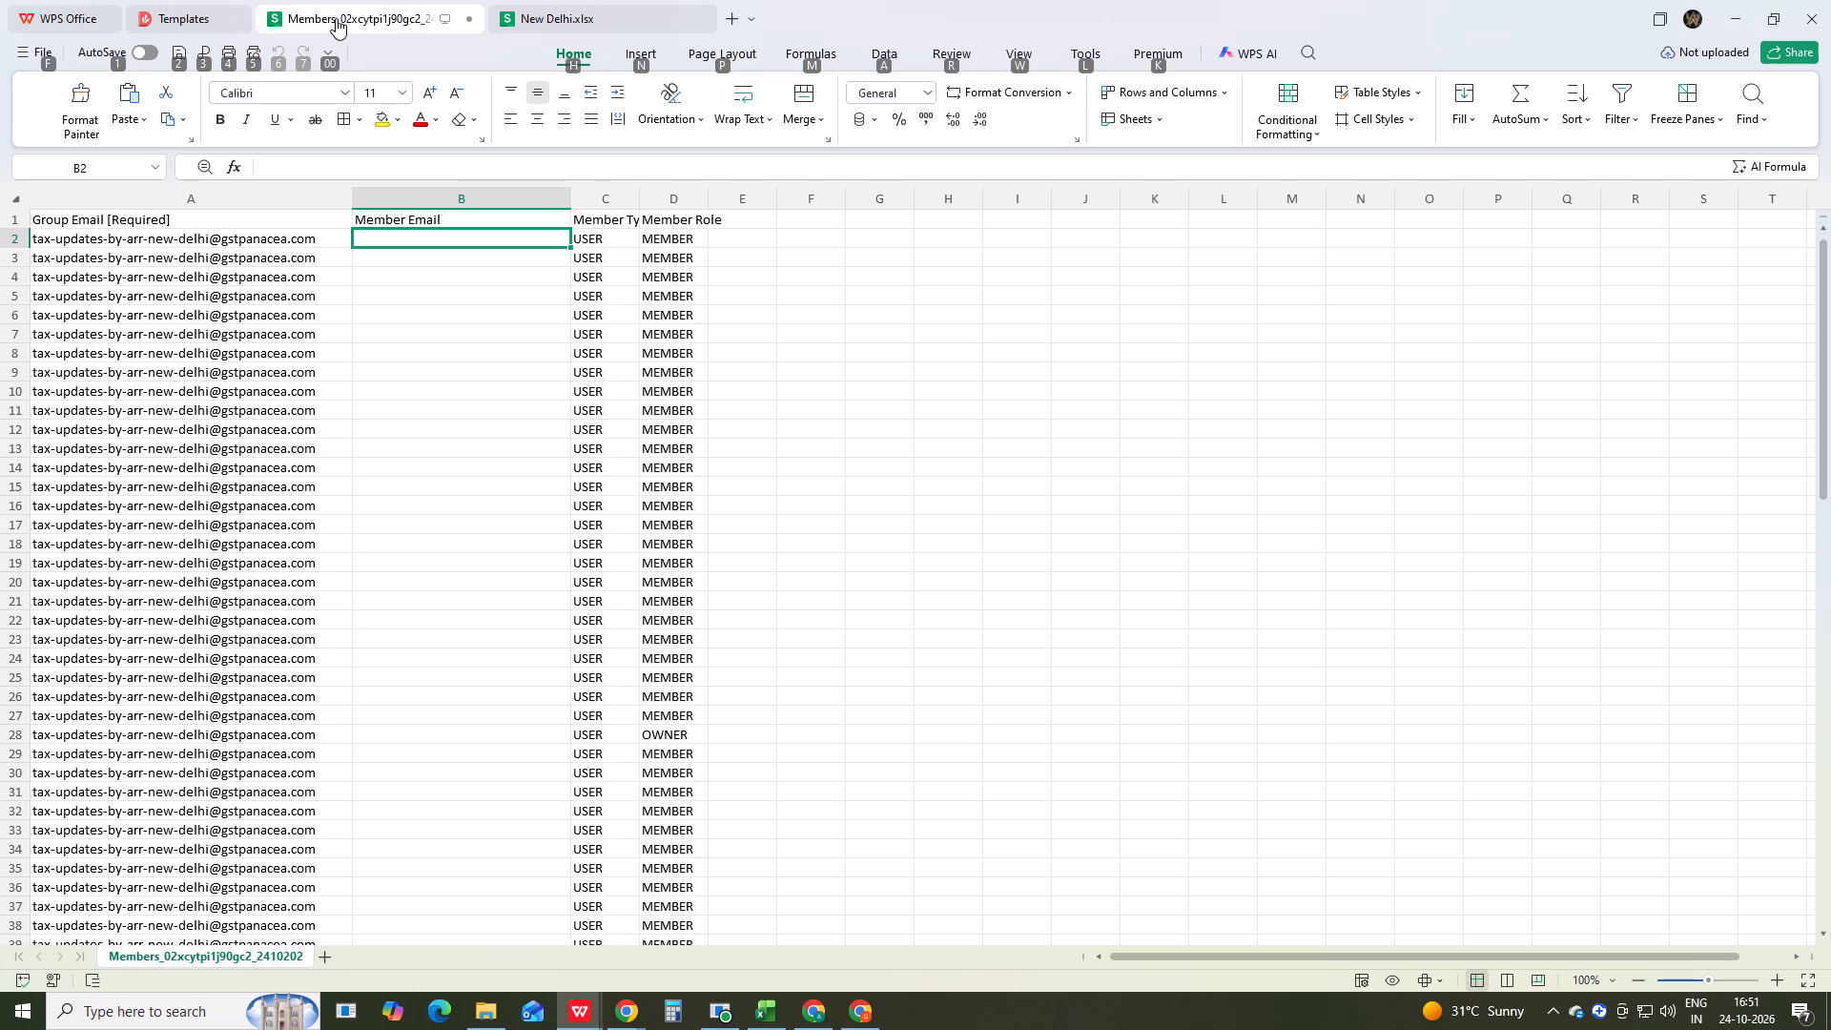
pyautogui.hotkey('shift', 'Down')
pyautogui.hotkey('shift', 'Down')
pyautogui.hotkey('shift', 'Down')
pyautogui.hotkey('shift', 'Down')
pyautogui.hotkey('shift', 'Down')
pyautogui.hotkey('shift', 'Down')
pyautogui.hotkey('shift', 'Down')
pyautogui.hotkey('shift', 'Down')
pyautogui.hotkey('shift', 'Down')
pyautogui.hotkey('shift', 'Down')
pyautogui.hotkey('shift', 'Down')
pyautogui.hotkey('shift', 'Down')
pyautogui.hotkey('shift', 'Down')
pyautogui.hotkey('shift', 'Down')
pyautogui.hotkey('shift', 'Down')
pyautogui.hotkey('shift', 'Down')
pyautogui.hotkey('shift', 'Down')
pyautogui.hotkey('shift', 'Down')
pyautogui.hotkey('shift', 'Down')
pyautogui.hotkey('shift', 'Down')
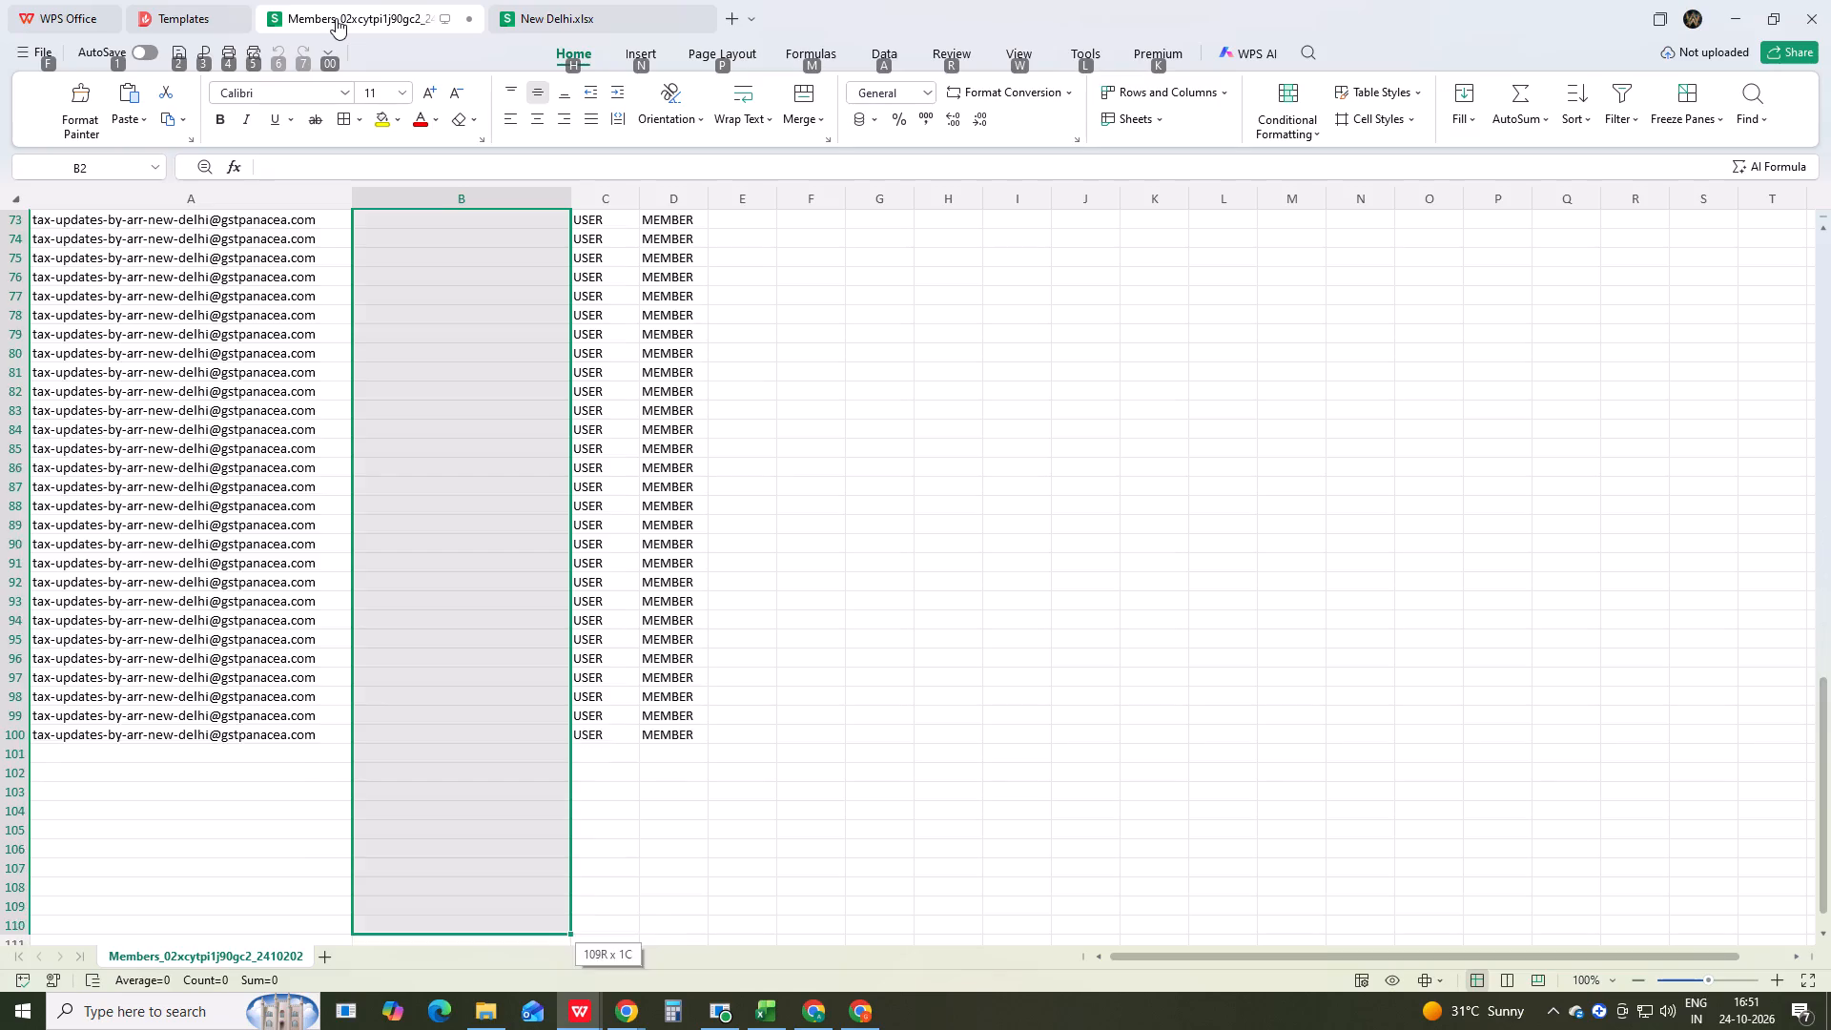
pyautogui.hotkey('shift', 'Up')
pyautogui.hotkey('shift', 'Up')
pyautogui.hotkey('shift', 'Up')
pyautogui.hotkey('shift', 'Up')
pyautogui.hotkey('shift', 'Up')
pyautogui.hotkey('shift', 'Up')
pyautogui.hotkey('shift', 'Up')
pyautogui.hotkey('shift', 'Up')
pyautogui.hotkey('shift', 'Up')
pyautogui.hotkey('shift', 'Up')
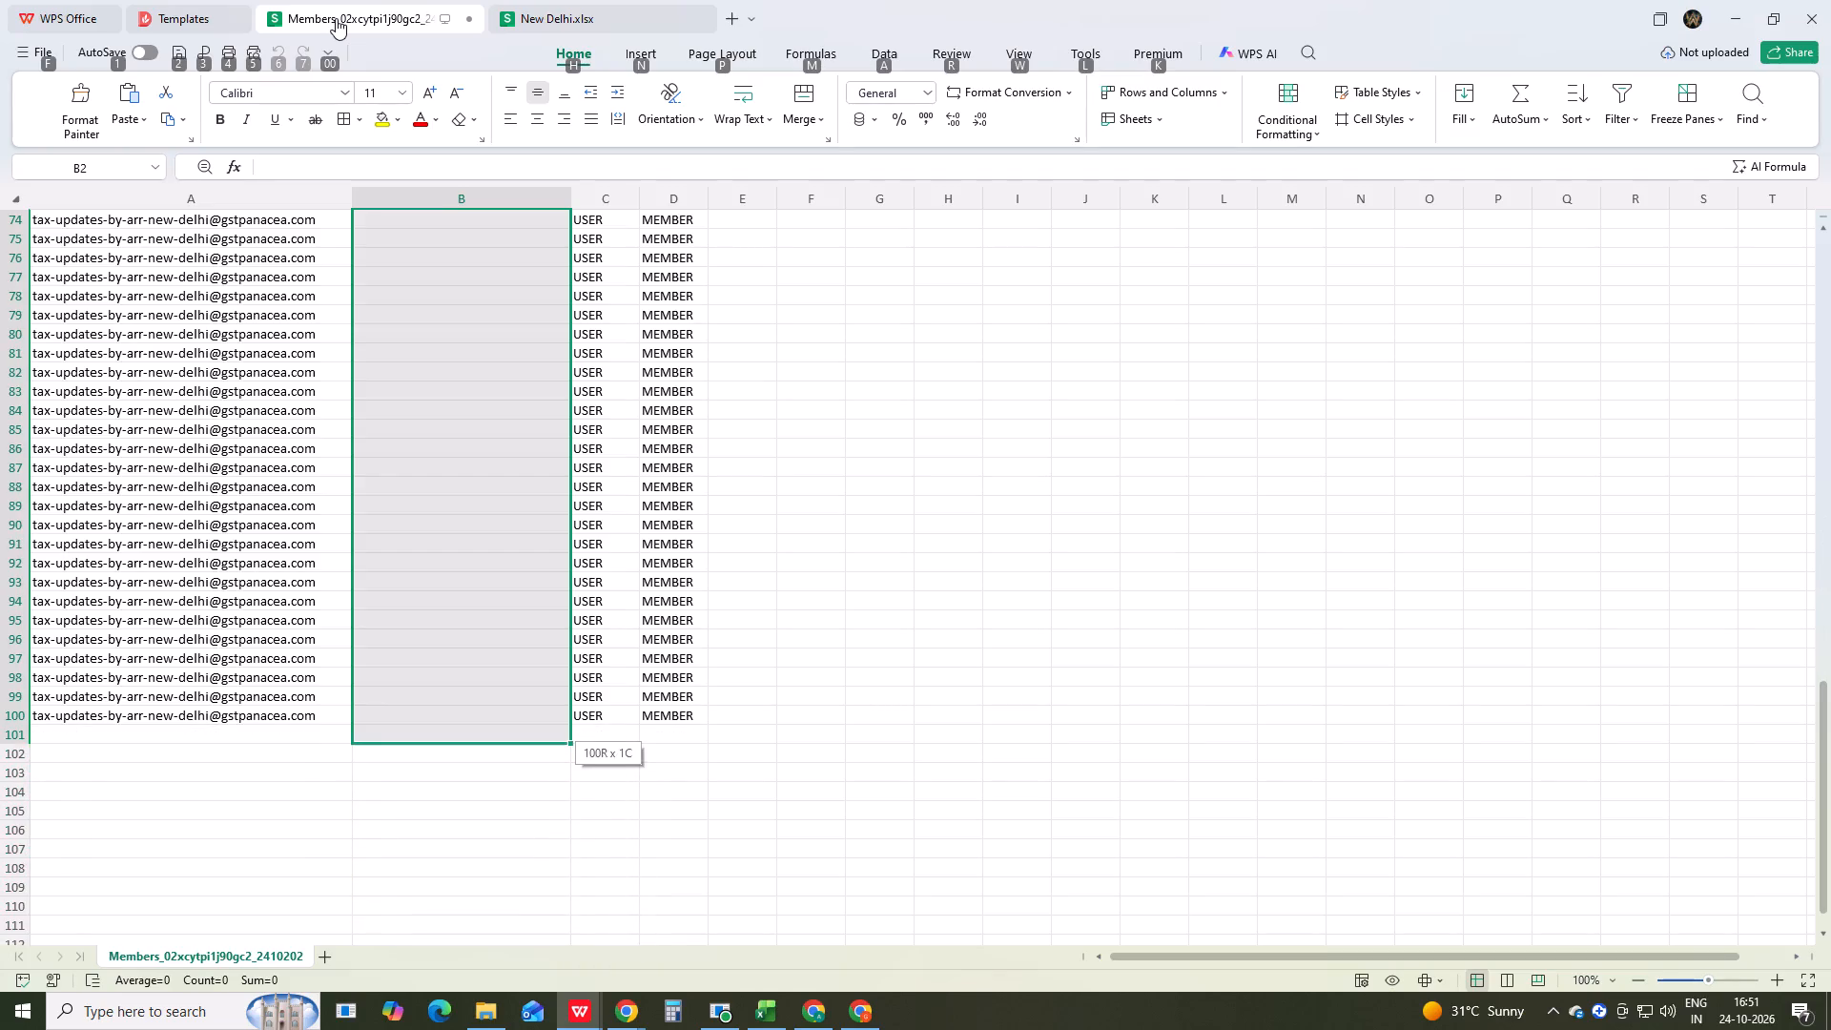
pyautogui.hotkey('shift', 'Up')
pyautogui.hotkey('ctrl', 'v')
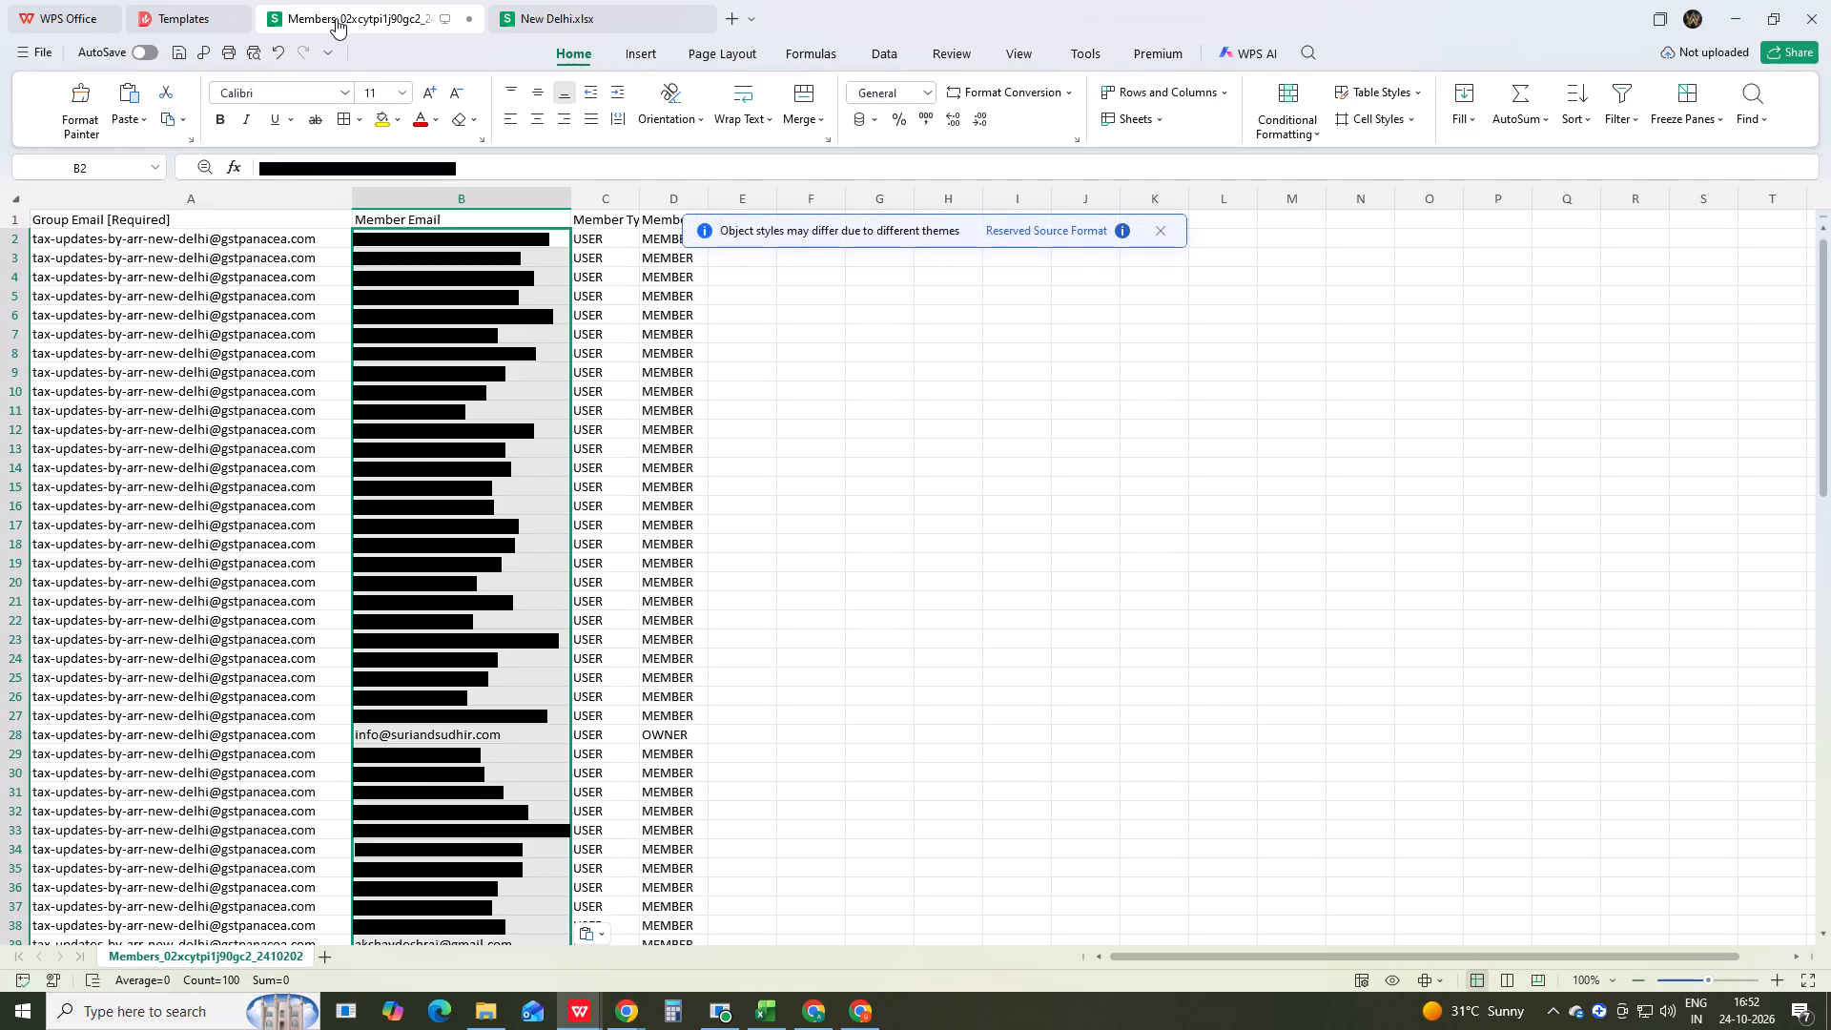
# Examine the emails pasted into the Member Email column of the New Delhi members CSV down to the last row.
pyautogui.scroll(-8, 688, 450)
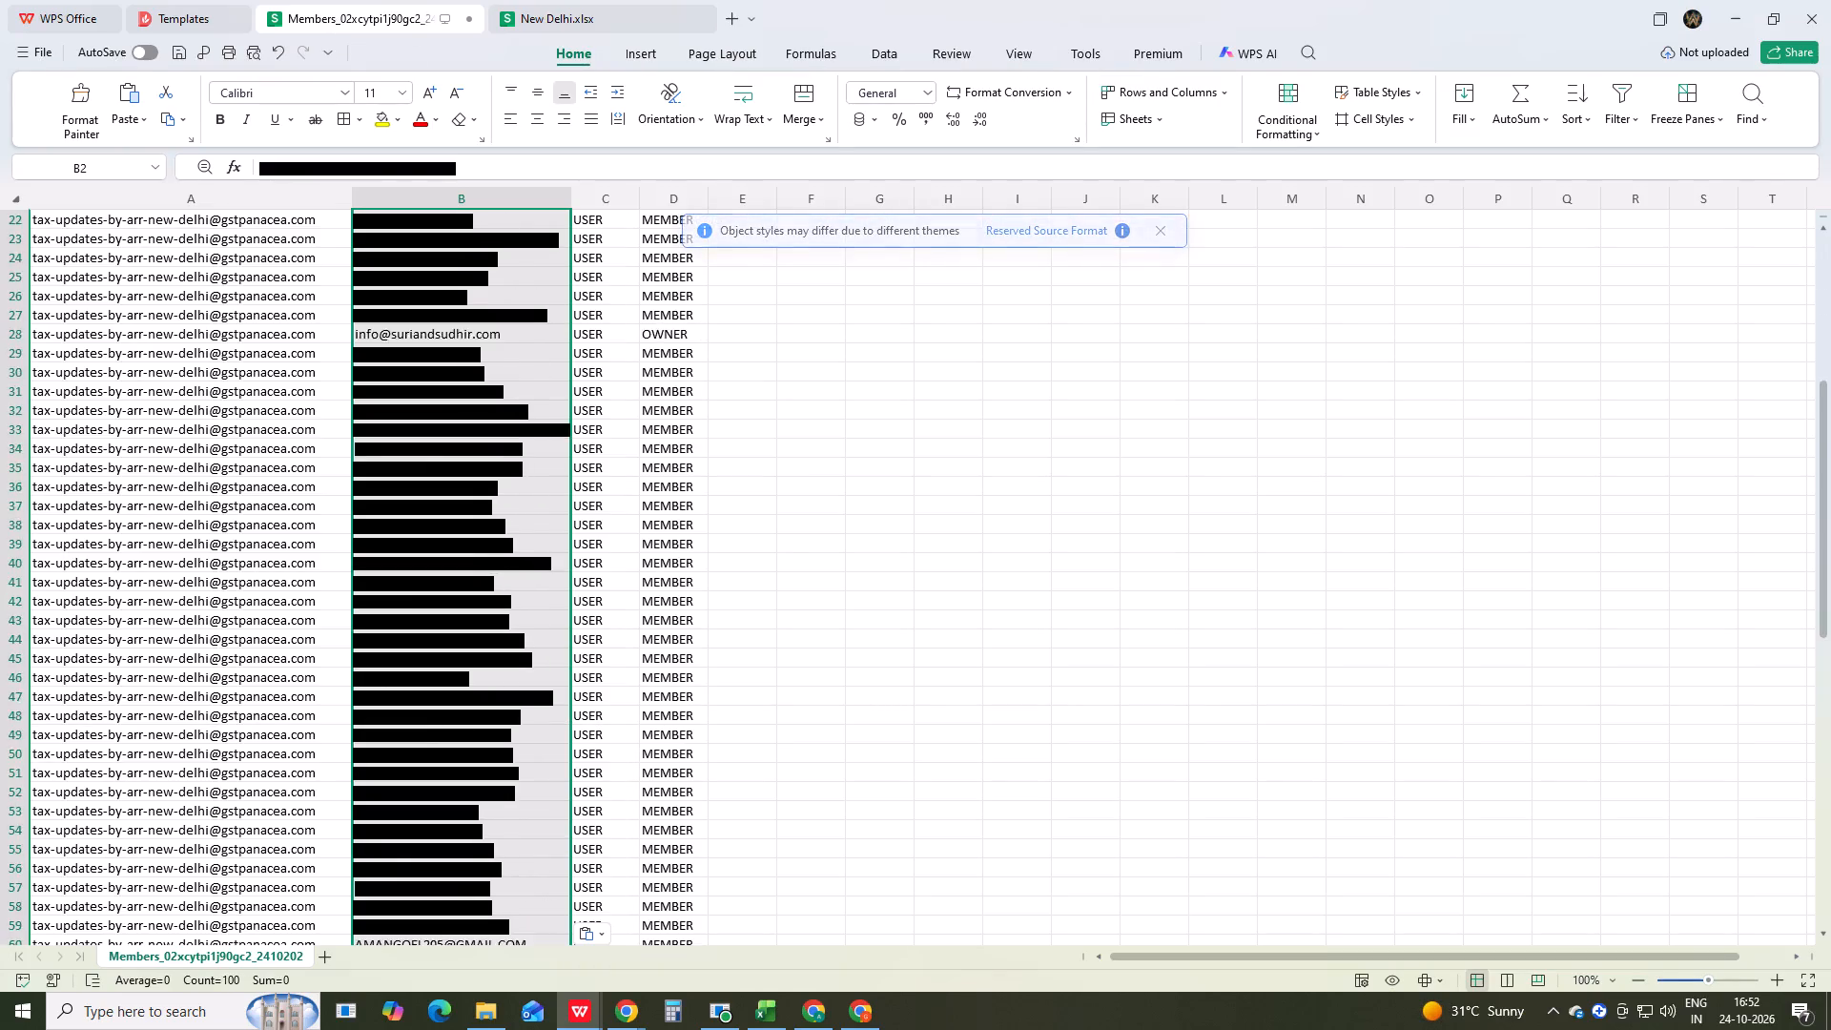
pyautogui.scroll(-2, 695, 445)
pyautogui.scroll(-15, 865, 454)
pyautogui.scroll(2, 865, 454)
pyautogui.scroll(-12, 865, 454)
pyautogui.scroll(1, 865, 454)
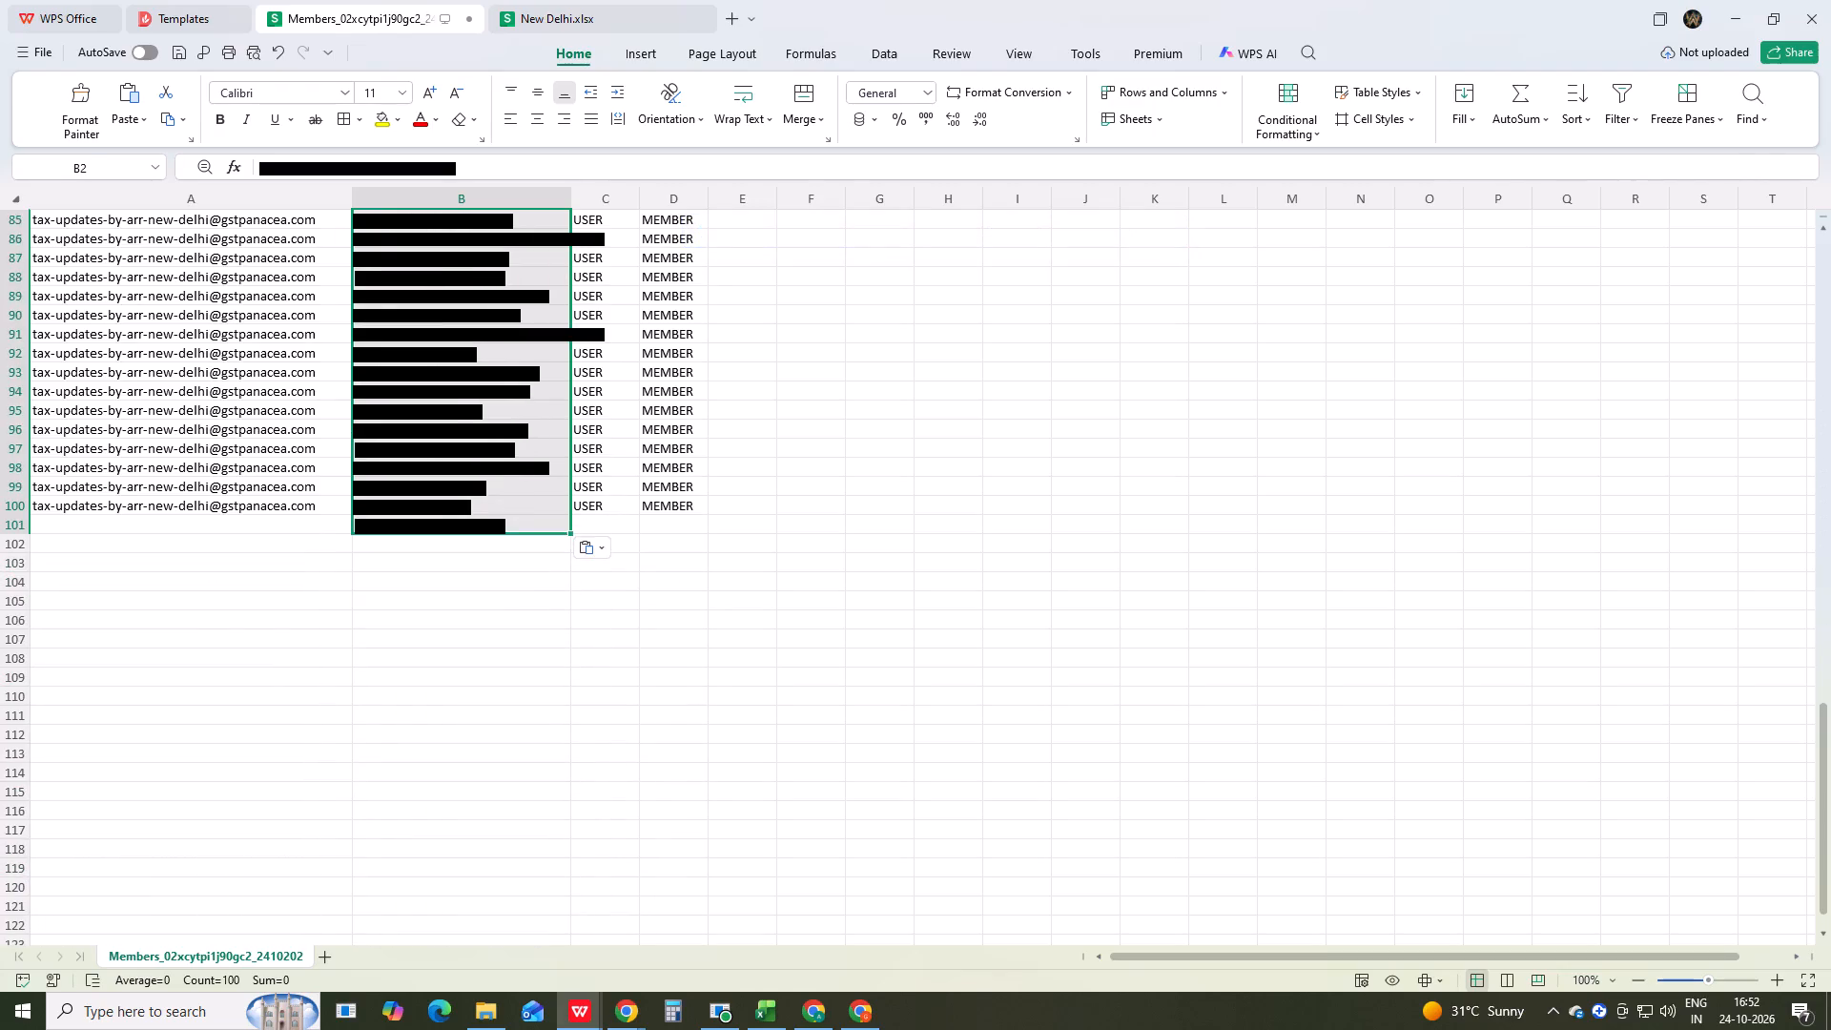
pyautogui.click(842, 500)
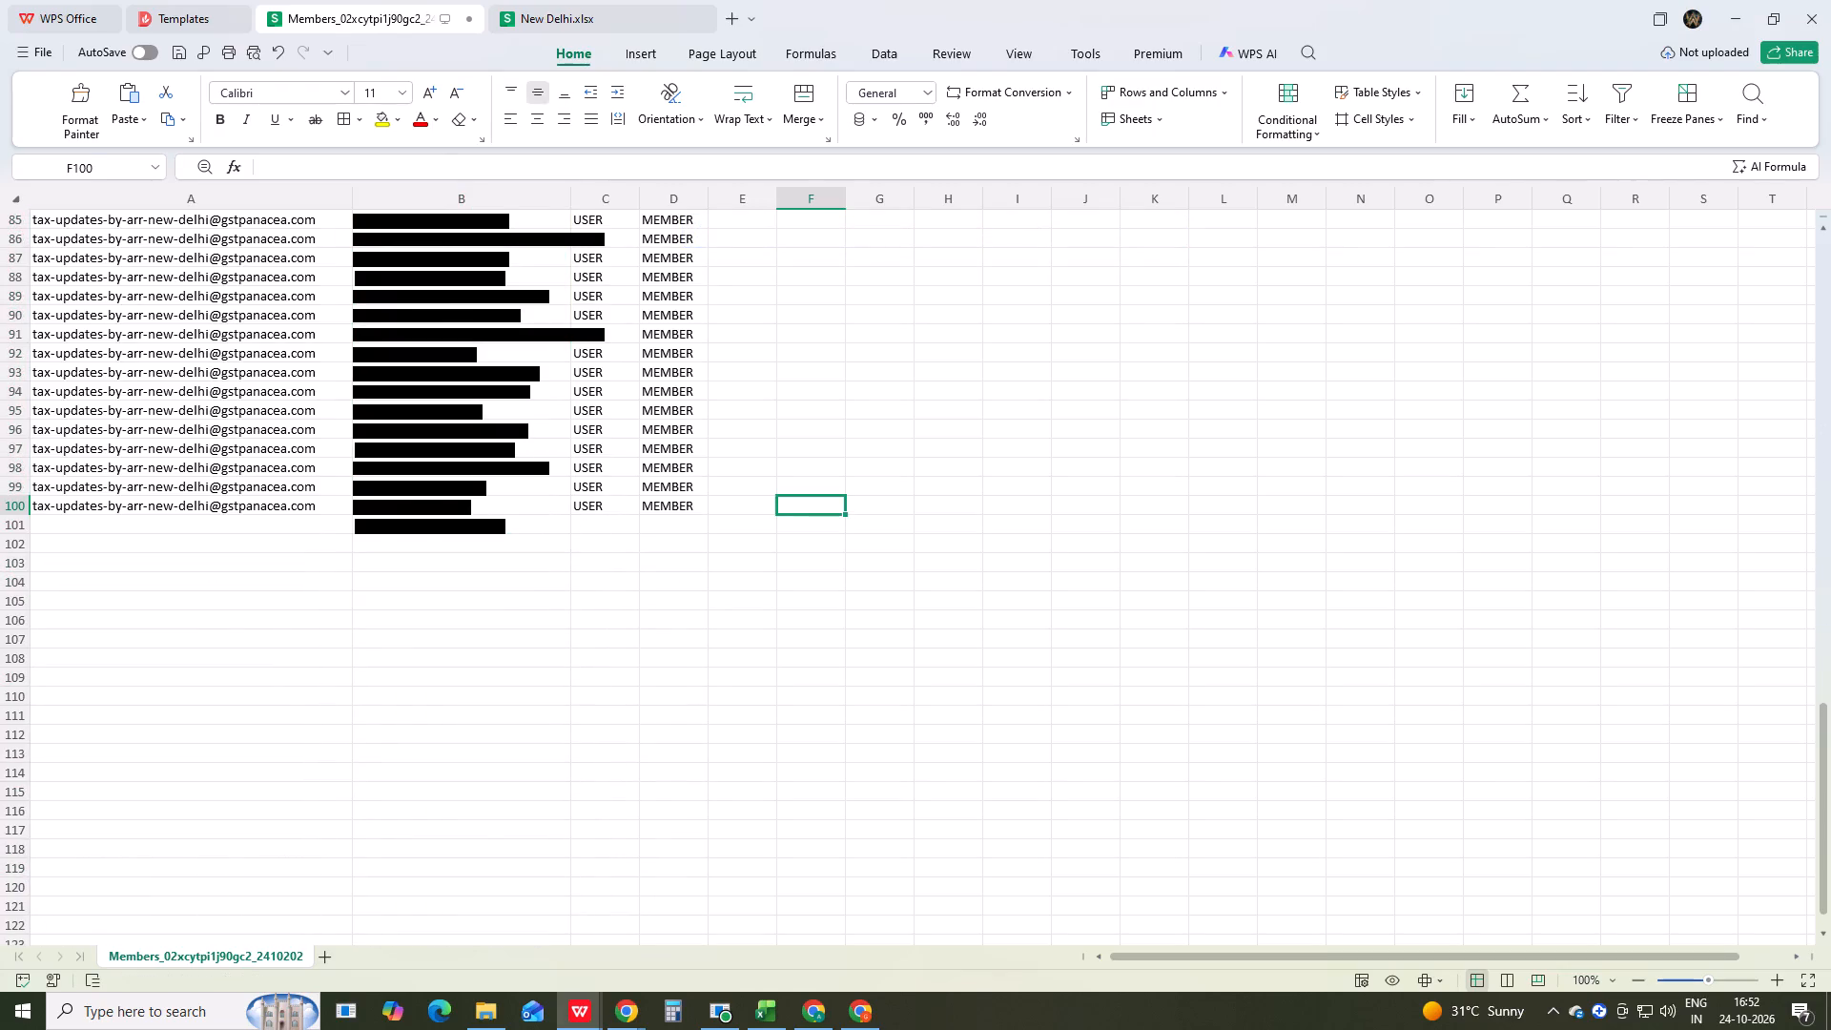
pyautogui.scroll(8, 570, 543)
pyautogui.scroll(20, 570, 543)
pyautogui.scroll(8, 570, 543)
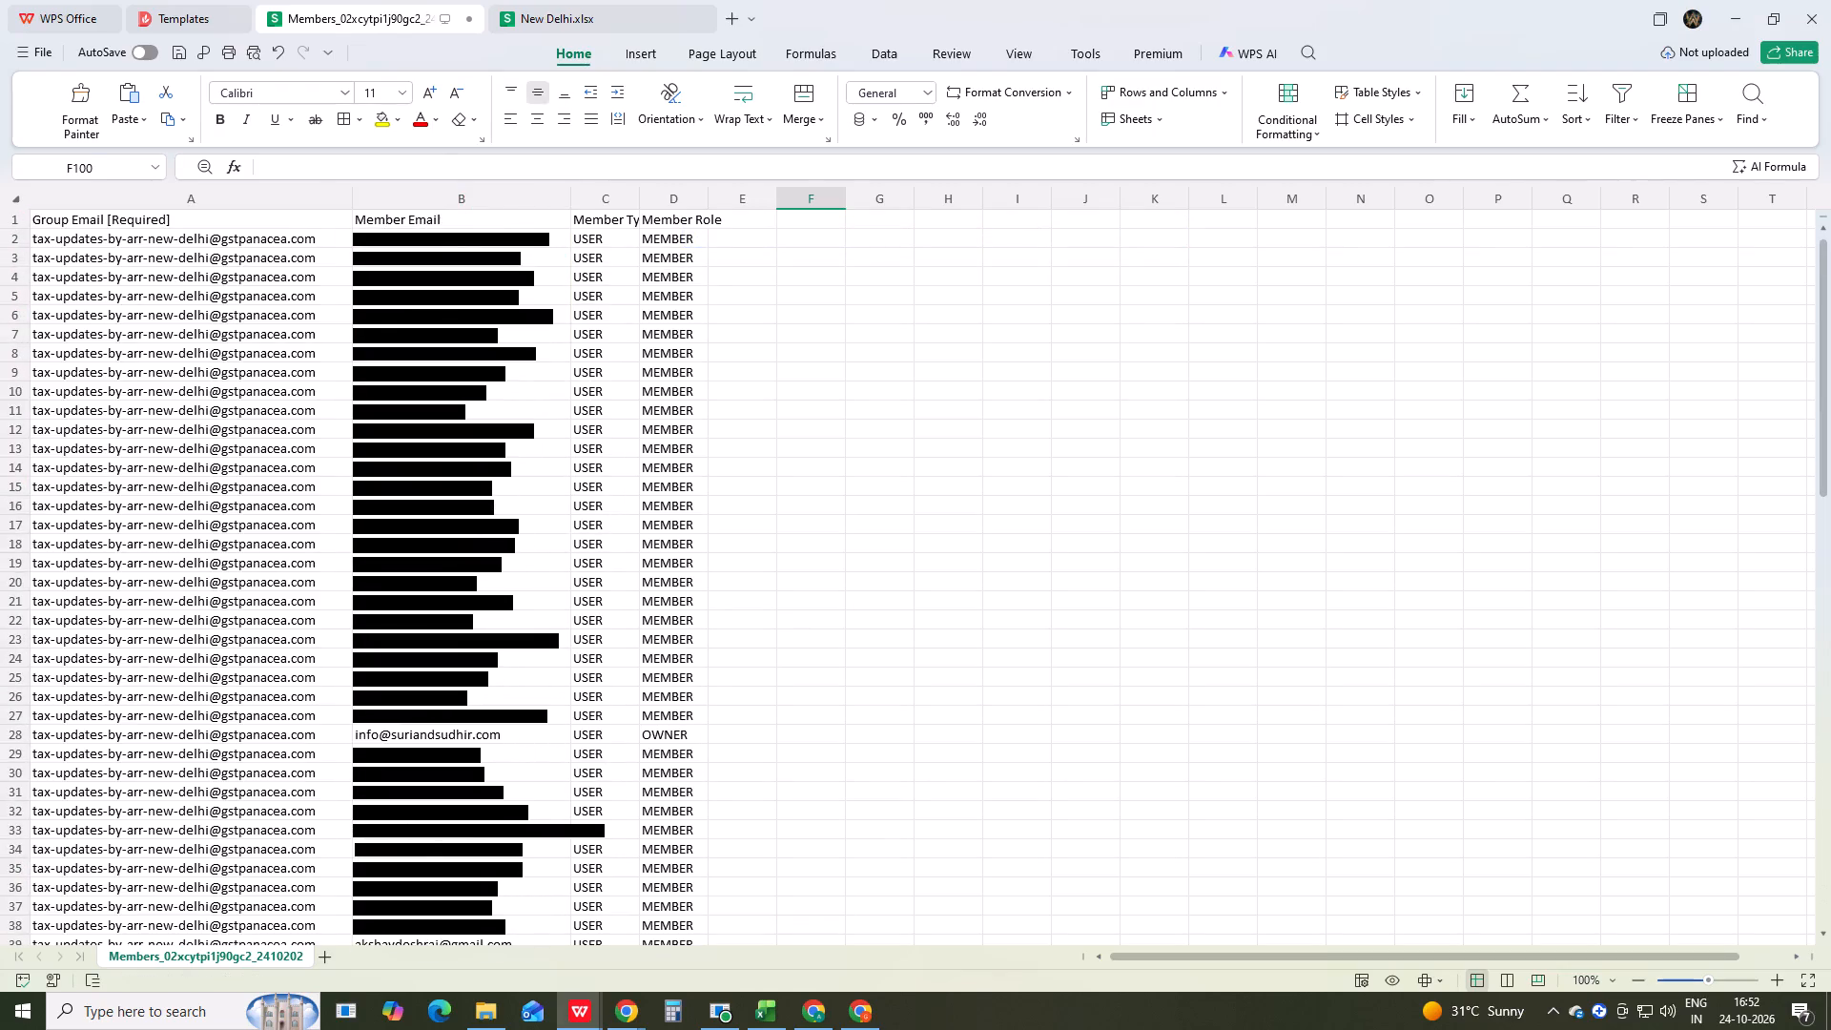
pyautogui.scroll(3, 570, 543)
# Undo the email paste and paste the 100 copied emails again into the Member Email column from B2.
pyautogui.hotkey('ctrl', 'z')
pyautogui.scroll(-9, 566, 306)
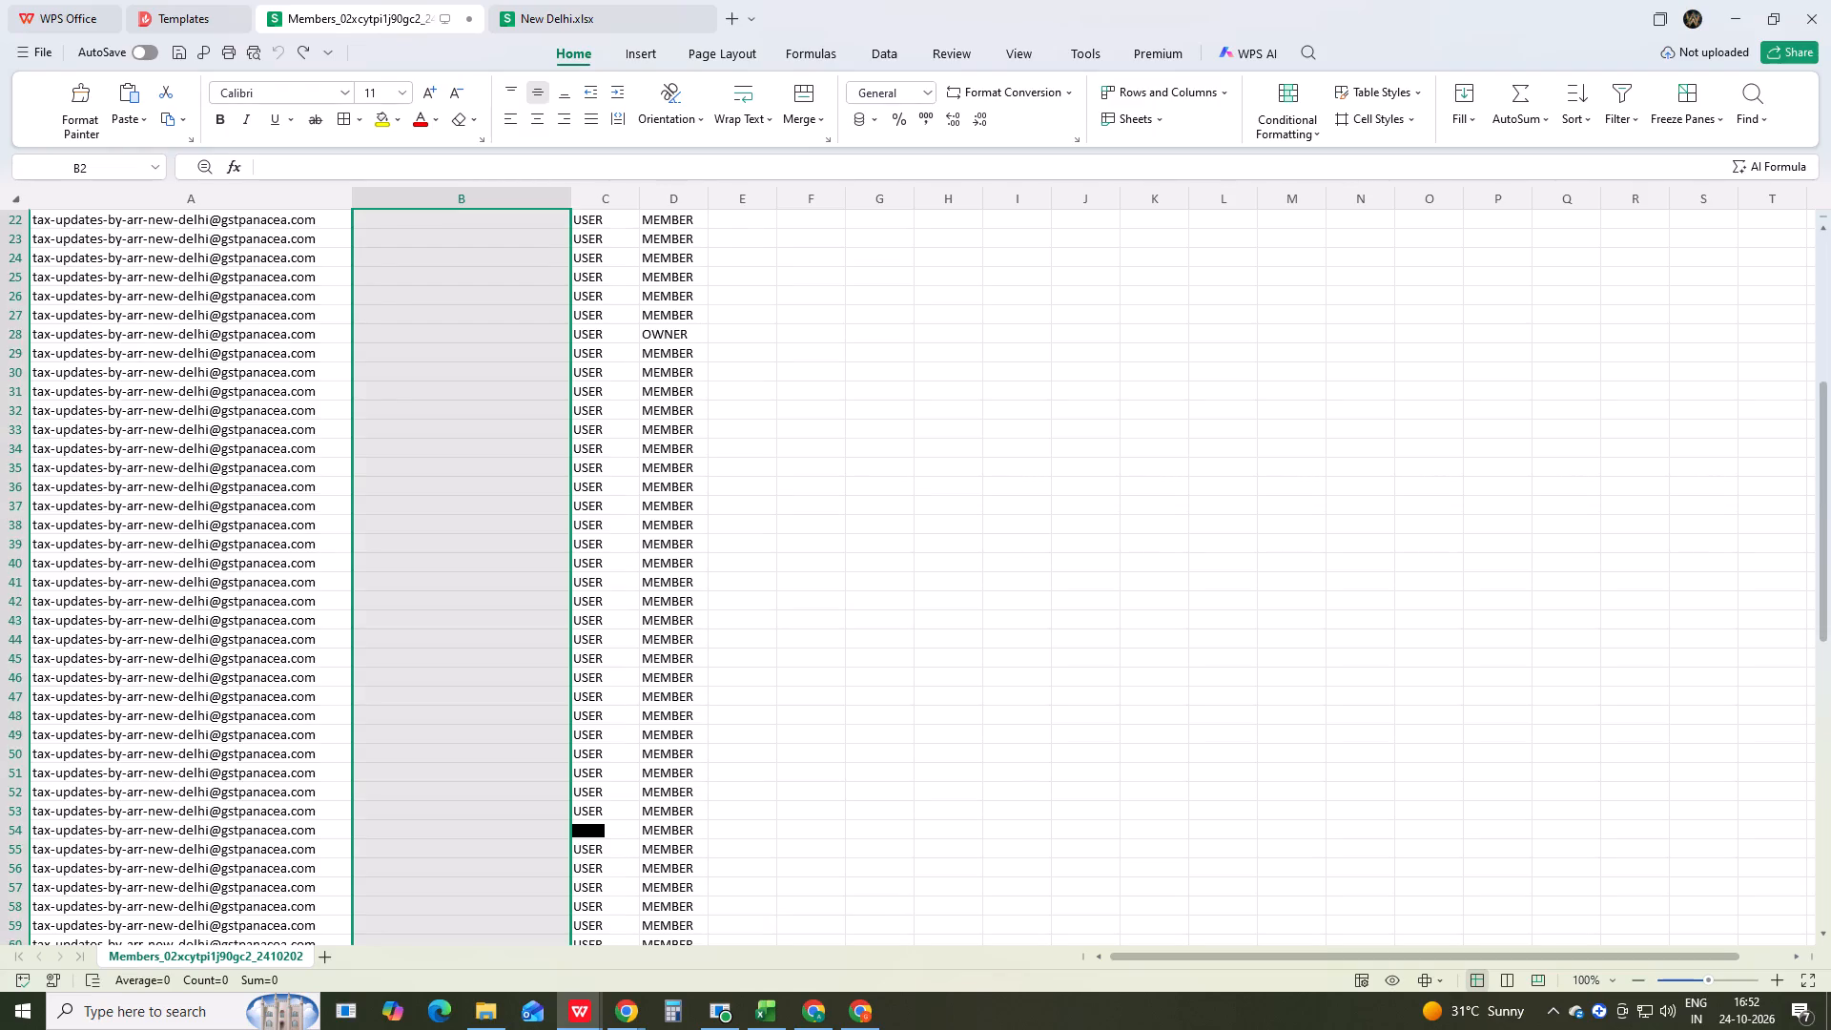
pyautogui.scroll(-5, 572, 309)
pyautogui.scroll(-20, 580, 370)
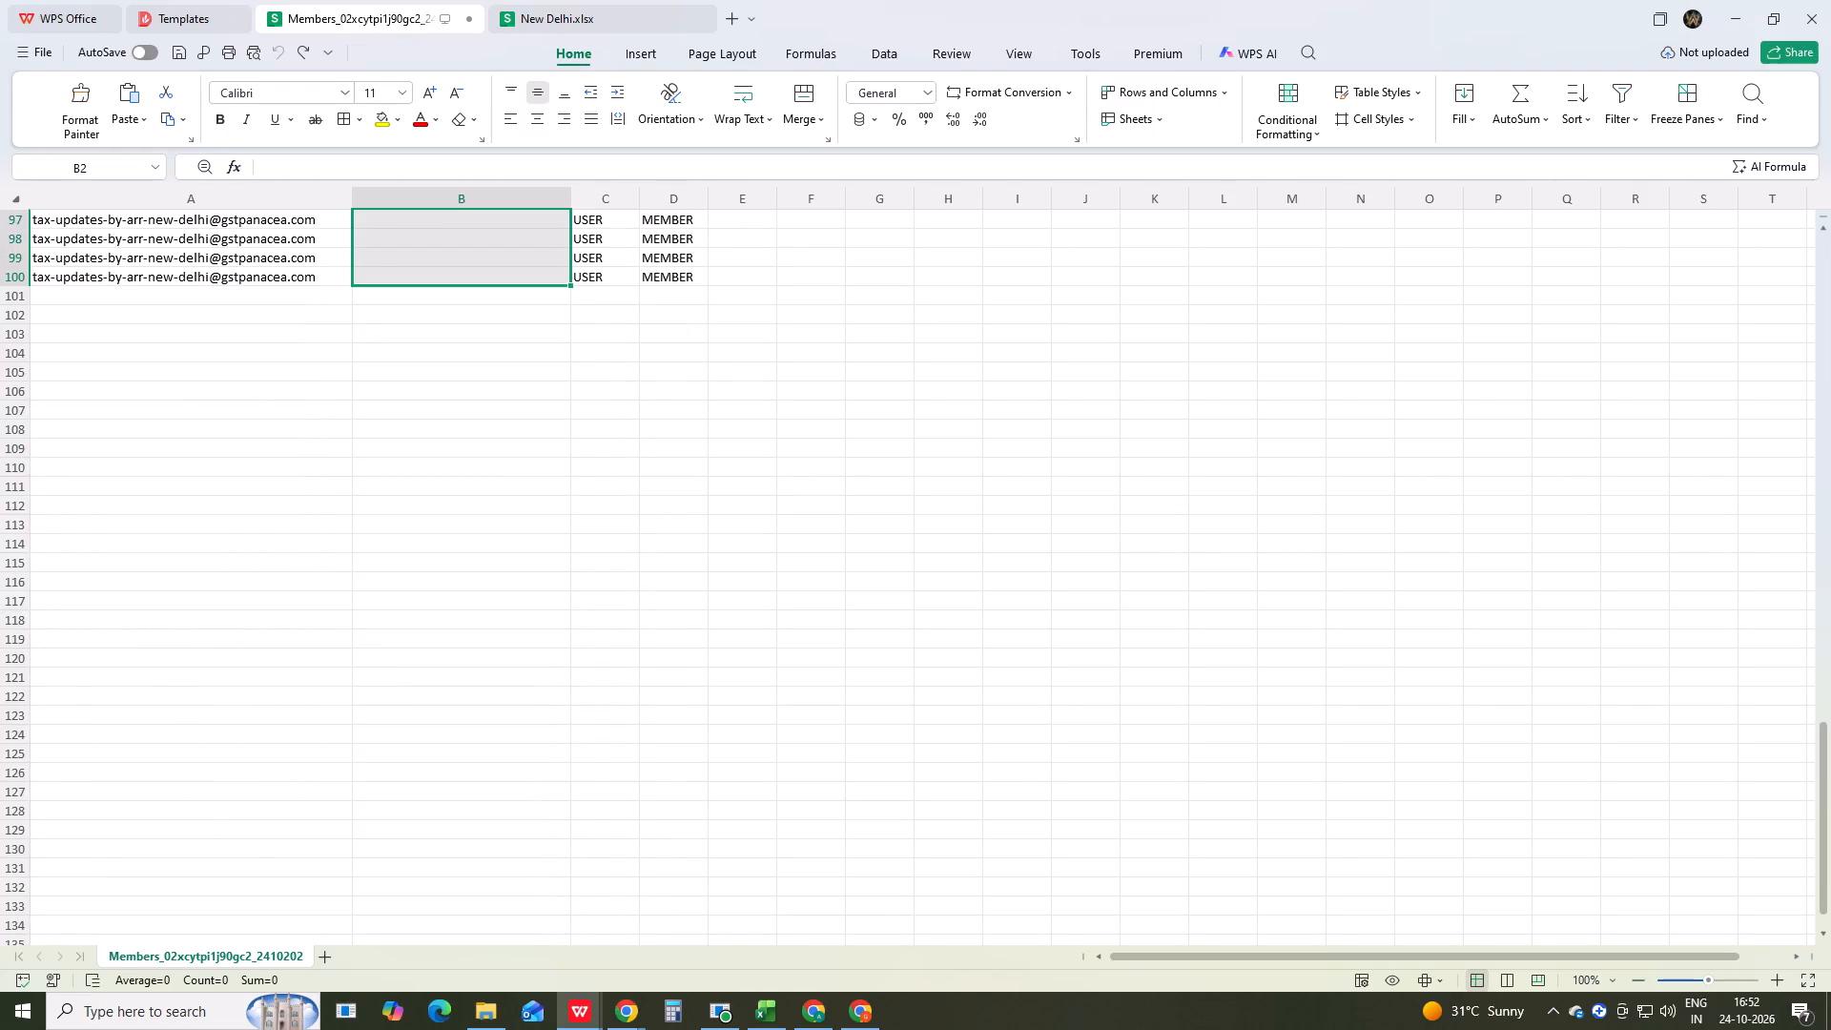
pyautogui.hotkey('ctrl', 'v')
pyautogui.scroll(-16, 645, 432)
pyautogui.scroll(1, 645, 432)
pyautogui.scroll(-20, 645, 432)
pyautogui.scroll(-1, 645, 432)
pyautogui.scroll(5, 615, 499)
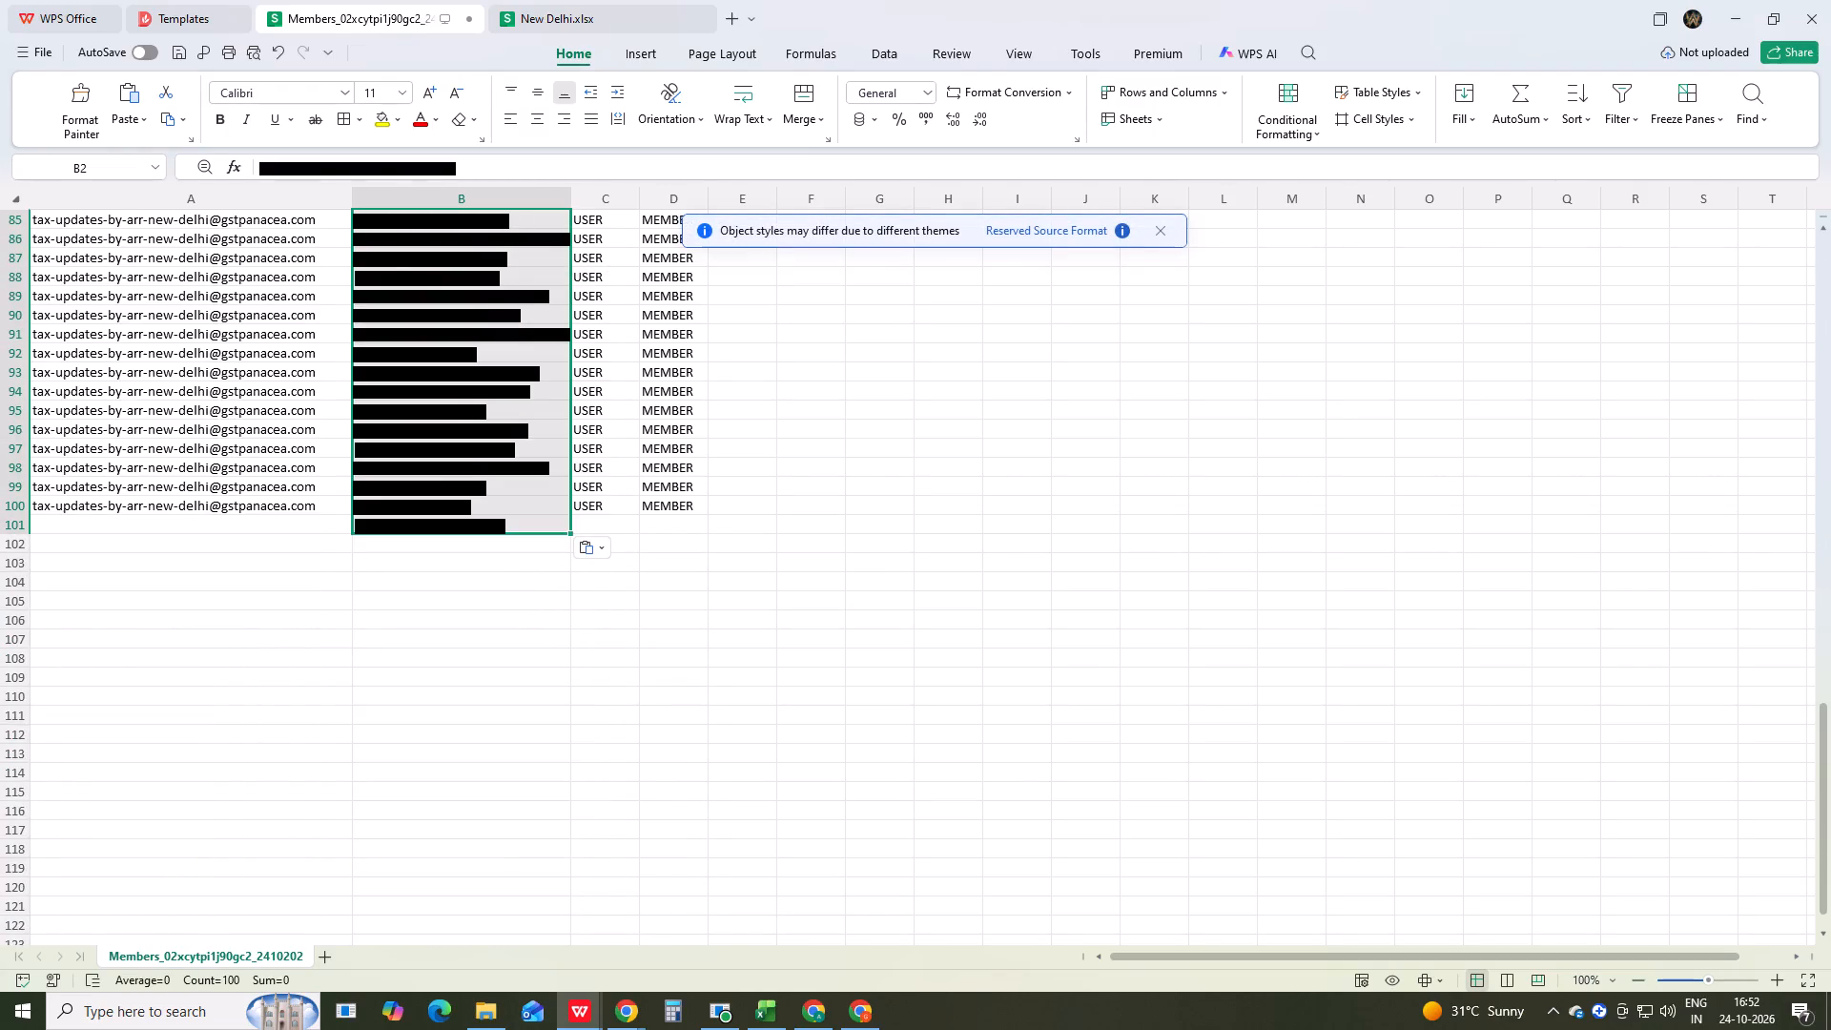
# Delete the extra email in cell B101 of the New Delhi members CSV, below the last complete member row.
pyautogui.hotkey('alt', 'Tab')
pyautogui.hotkey('alt', 'Tab')
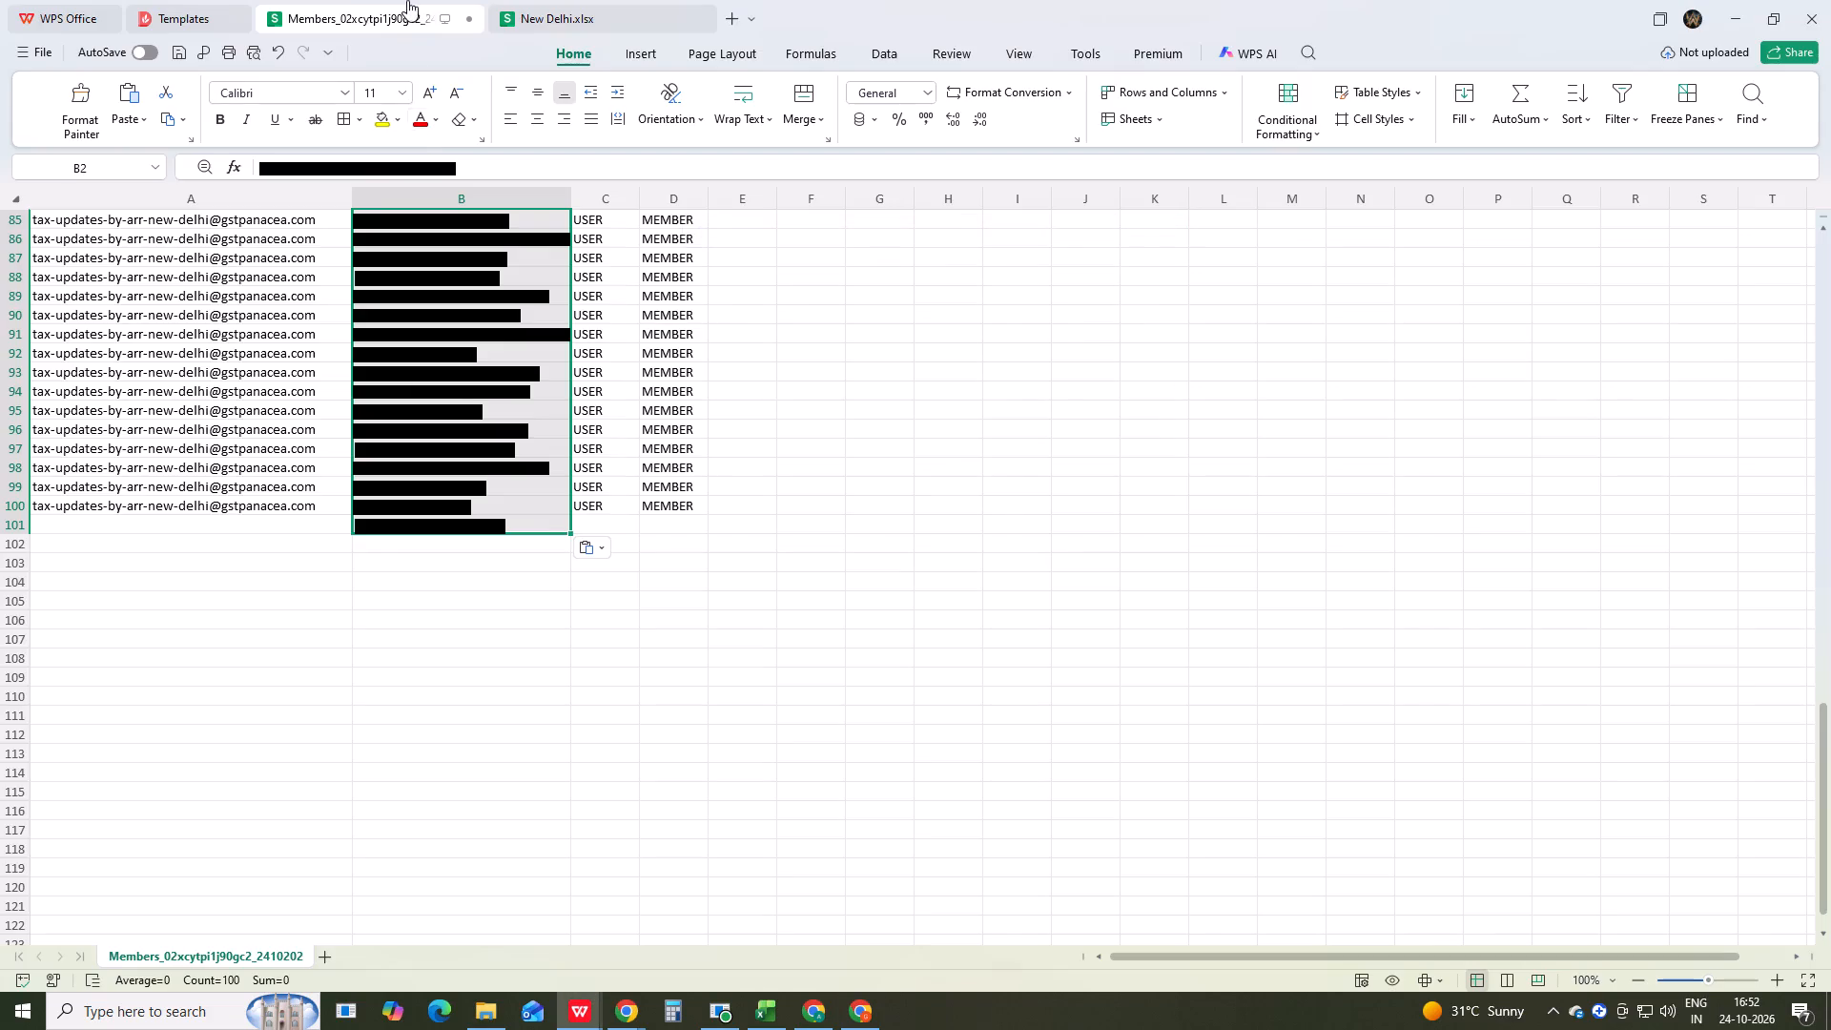
pyautogui.click(638, 16)
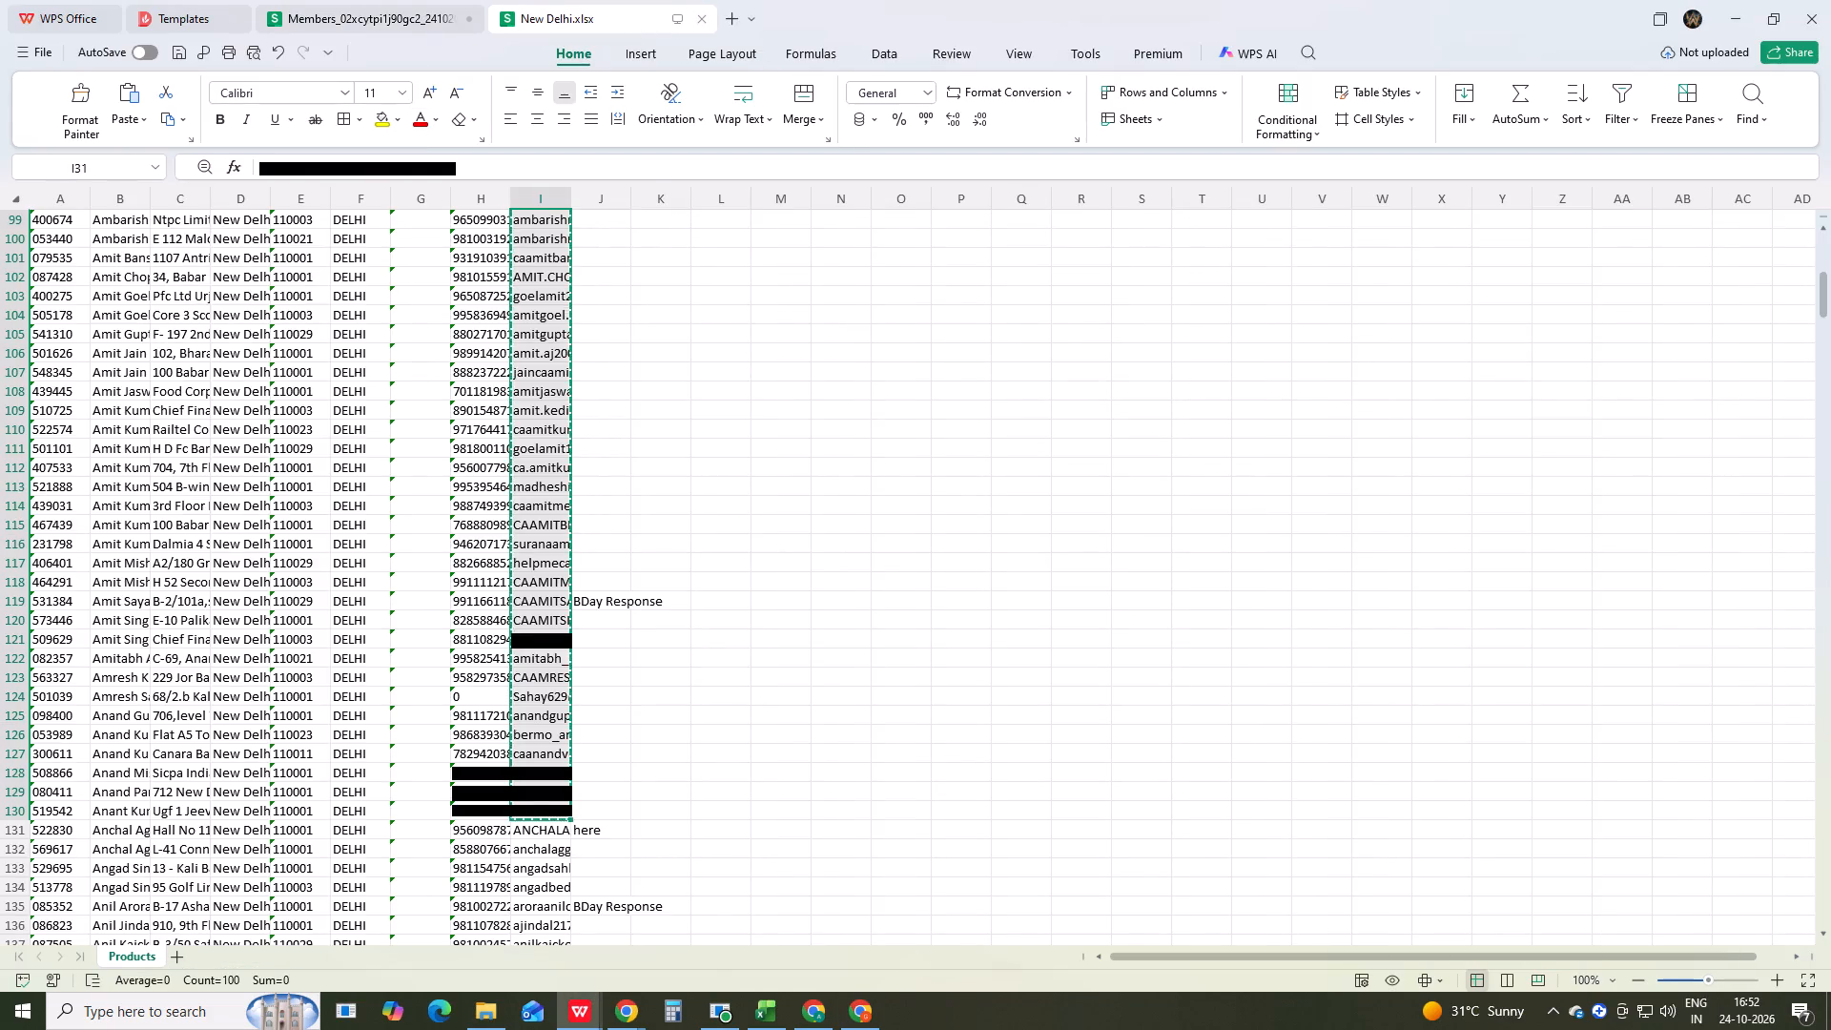
pyautogui.scroll(20, 681, 514)
pyautogui.scroll(17, 681, 514)
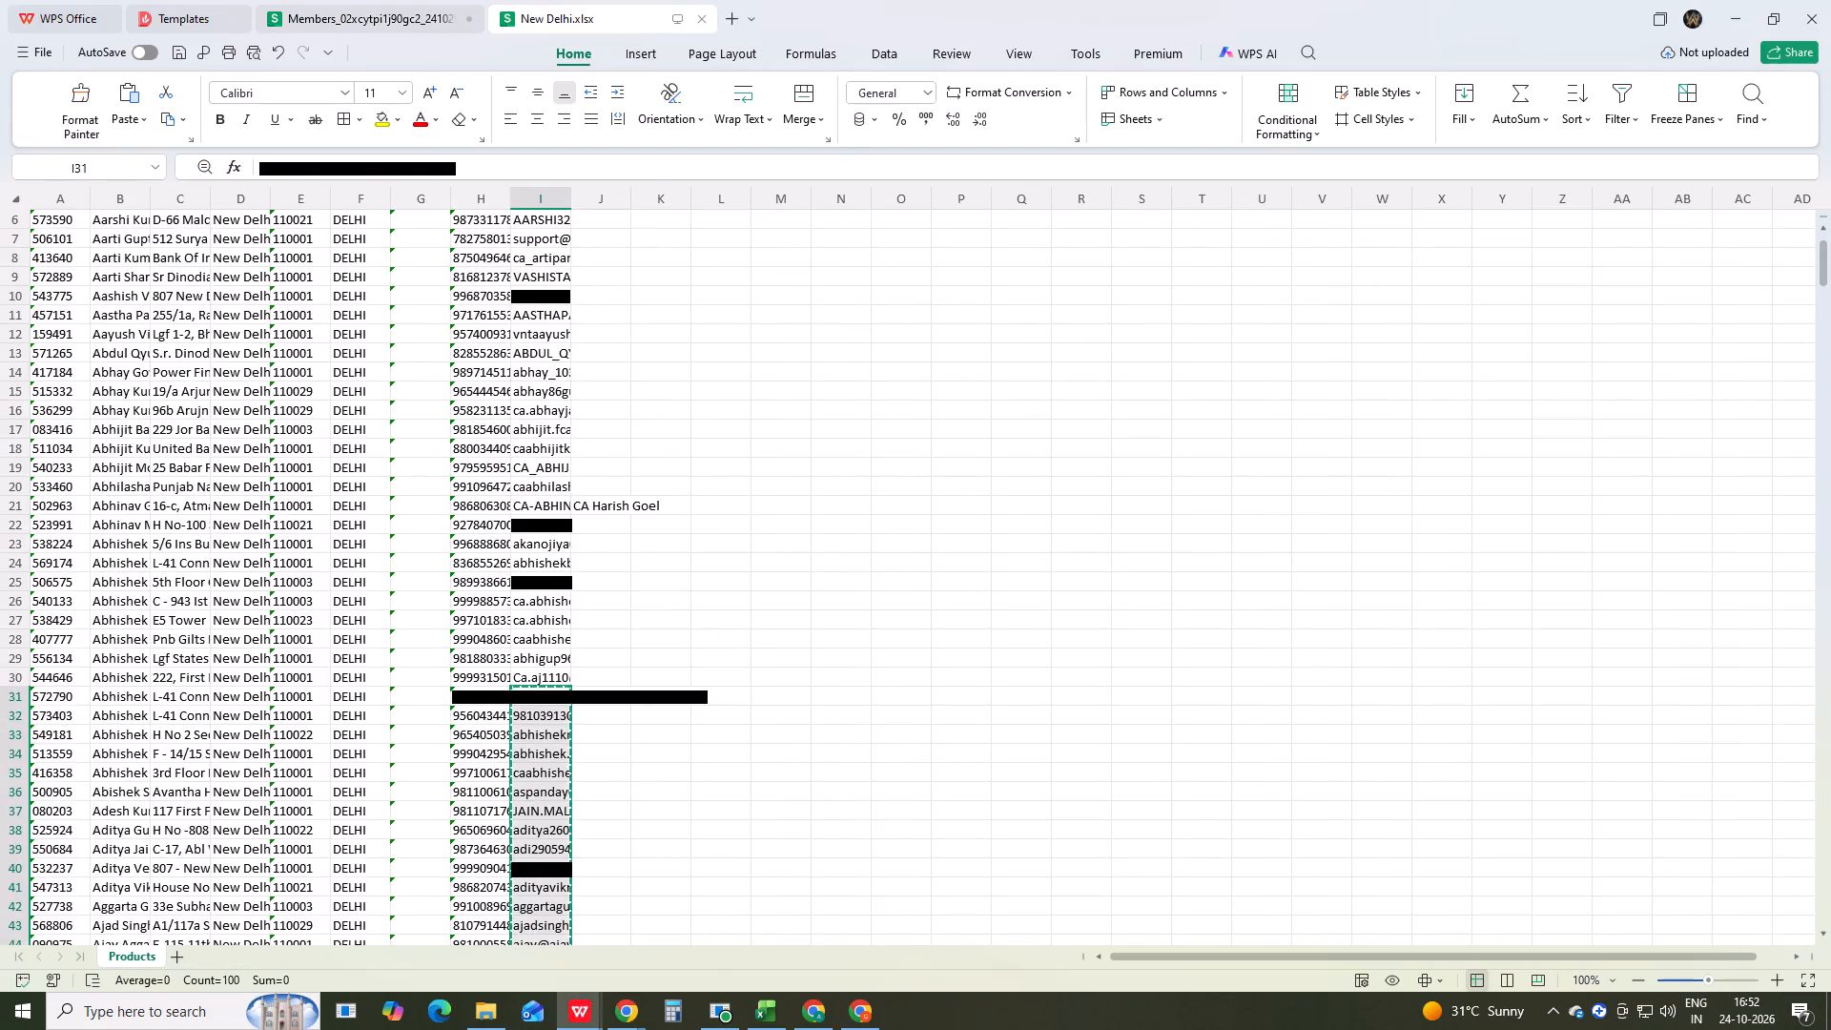
pyautogui.hotkey('alt', 'Tab')
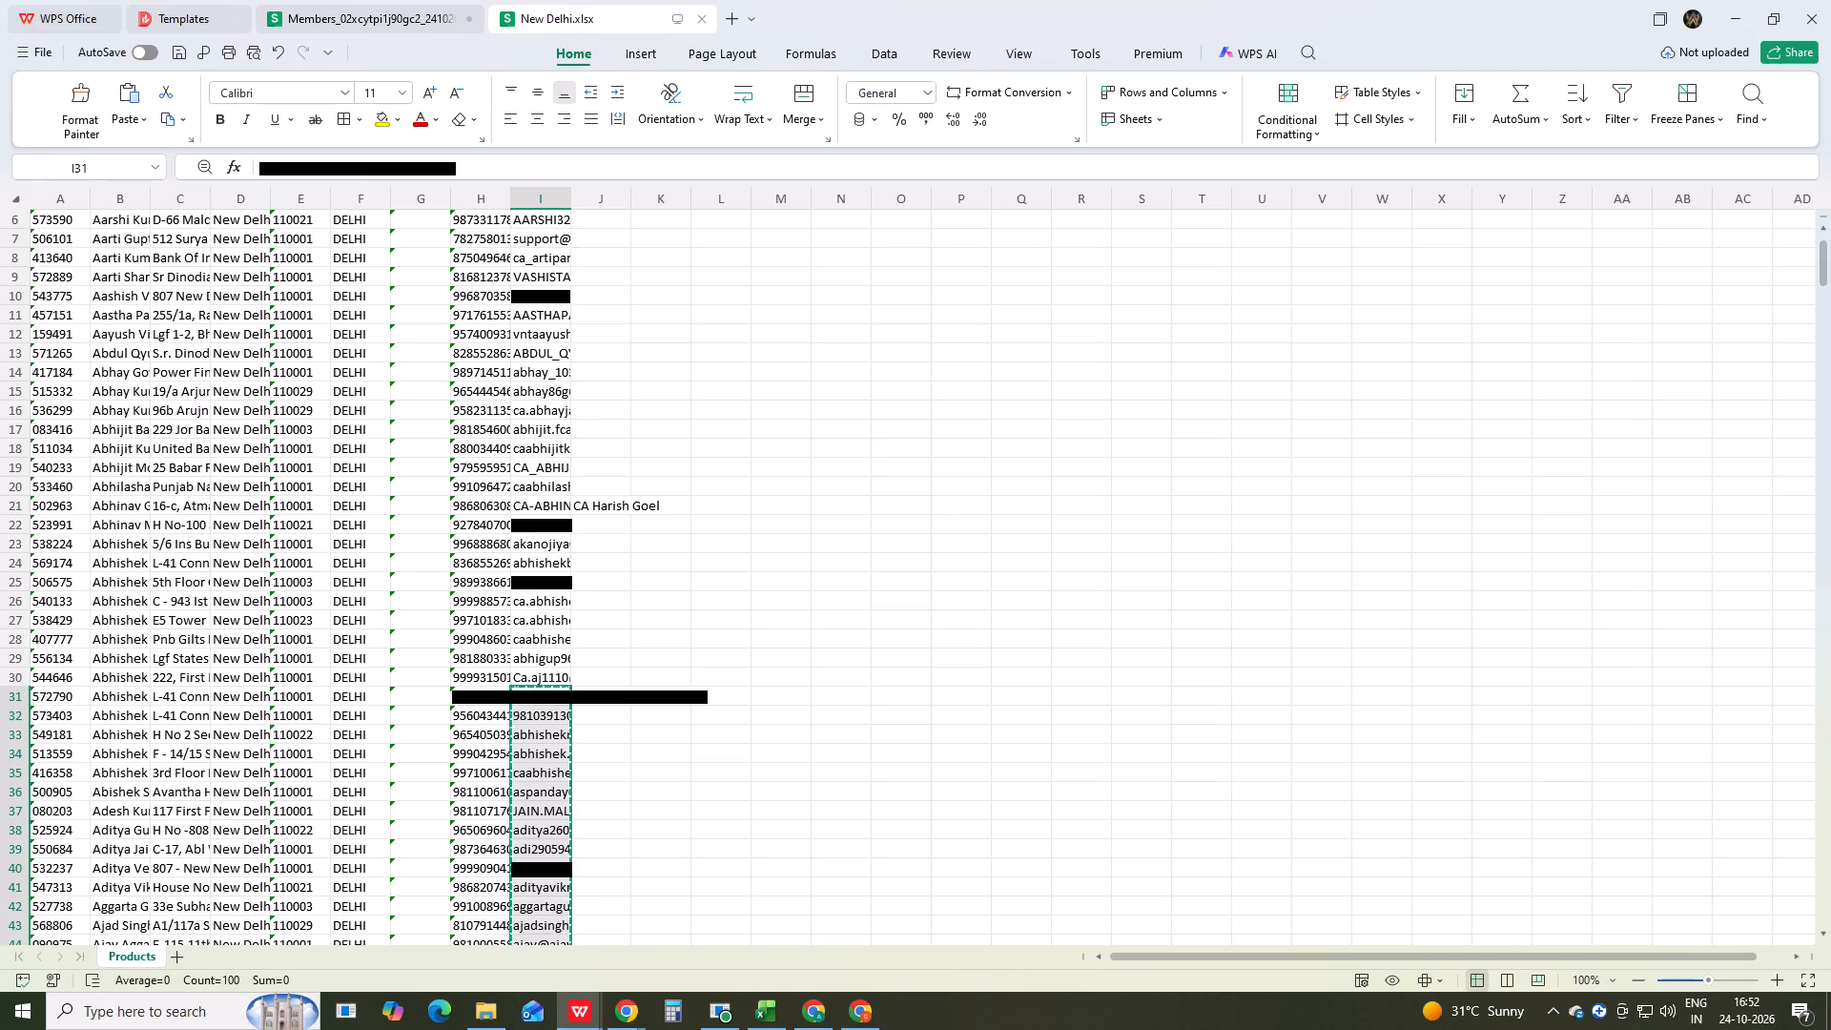
pyautogui.hotkey('alt', 'Tab')
pyautogui.click(453, 11)
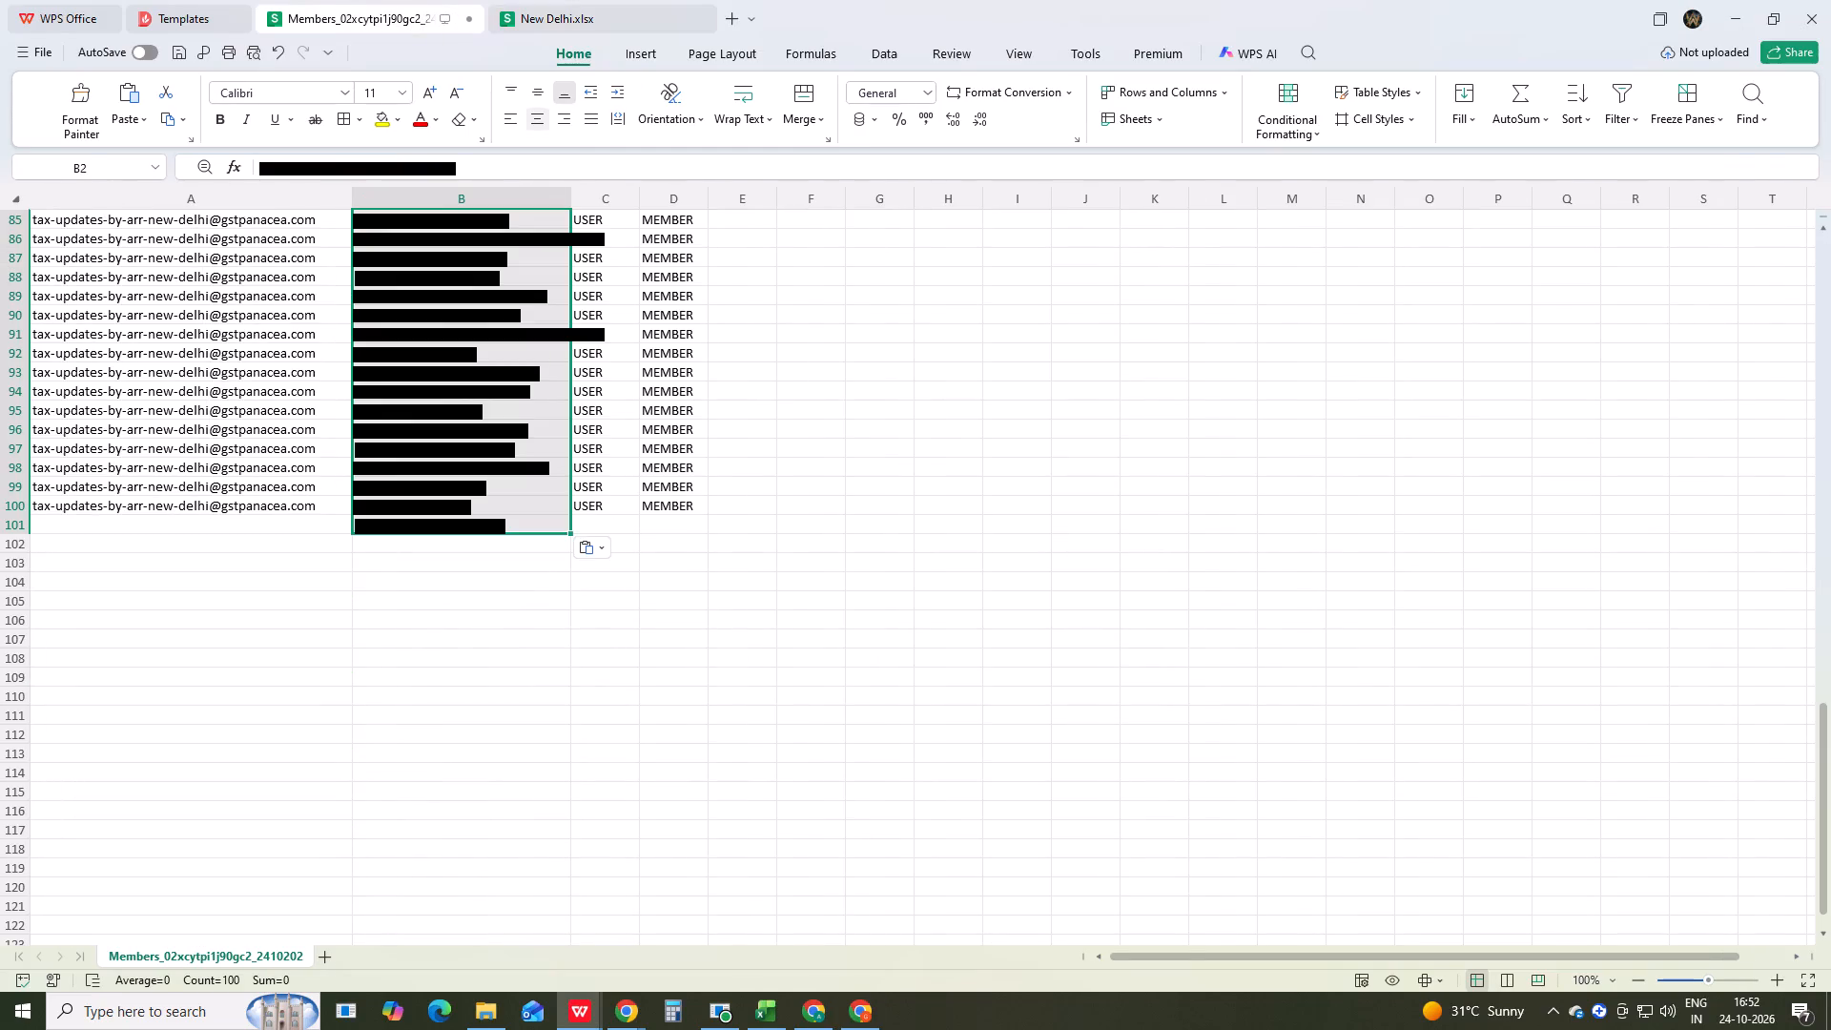
pyautogui.click(606, 526)
pyautogui.click(545, 533)
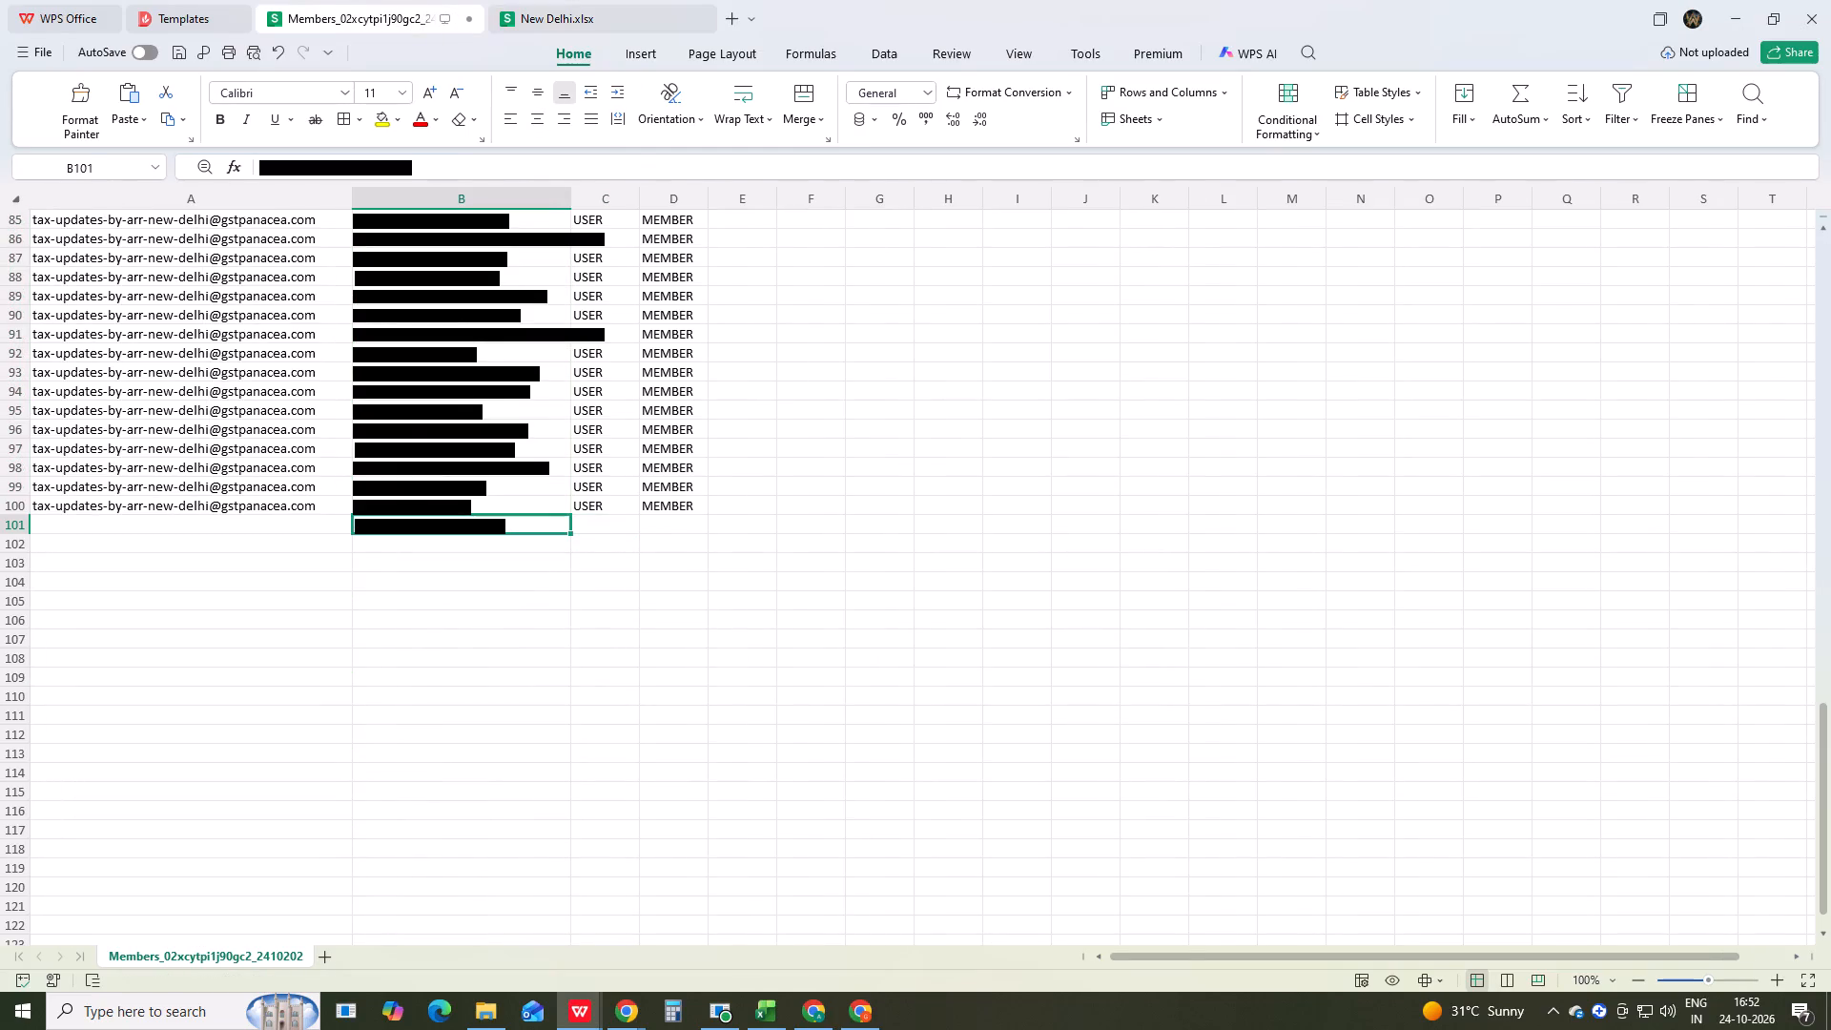
pyautogui.hotkey('ctrl', 'BackSpace')
pyautogui.press('Delete')
# Move the "here" marker from J131 to J130 on the New Delhi workbook's Products sheet and save the workbook.
pyautogui.hotkey('alt', 'Tab')
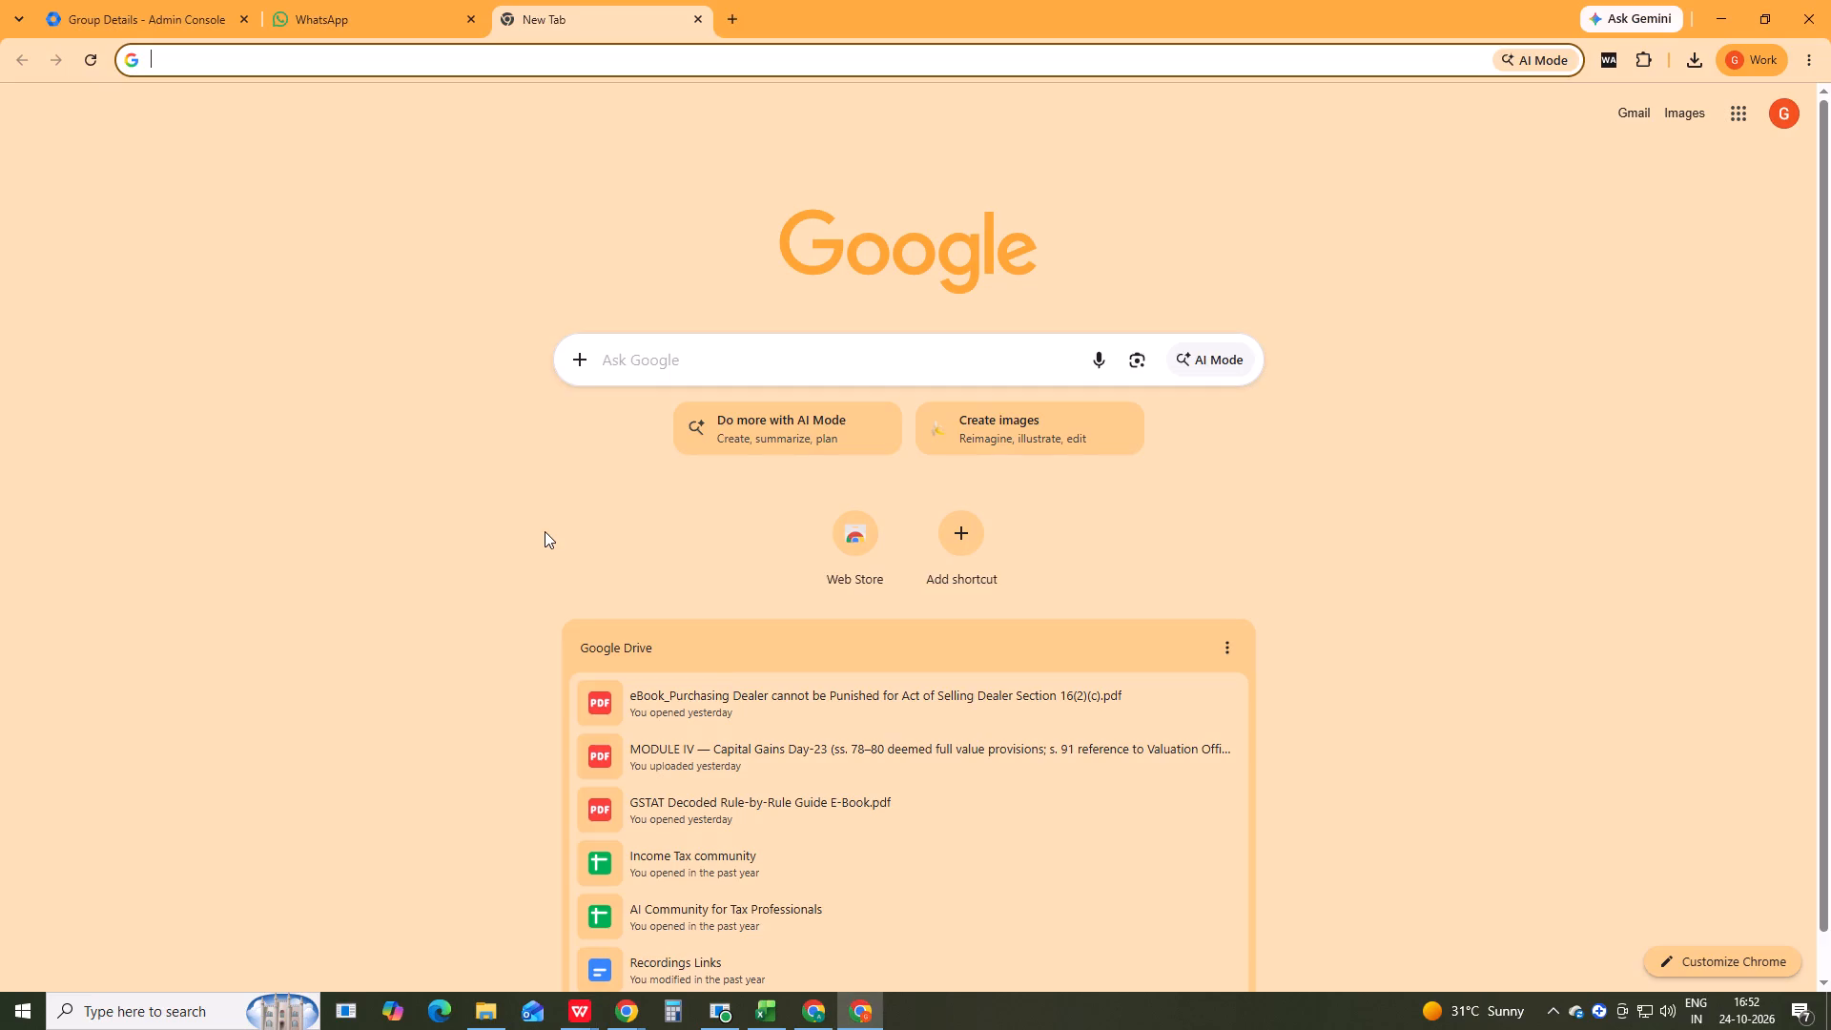
pyautogui.hotkey('alt', 'Tab')
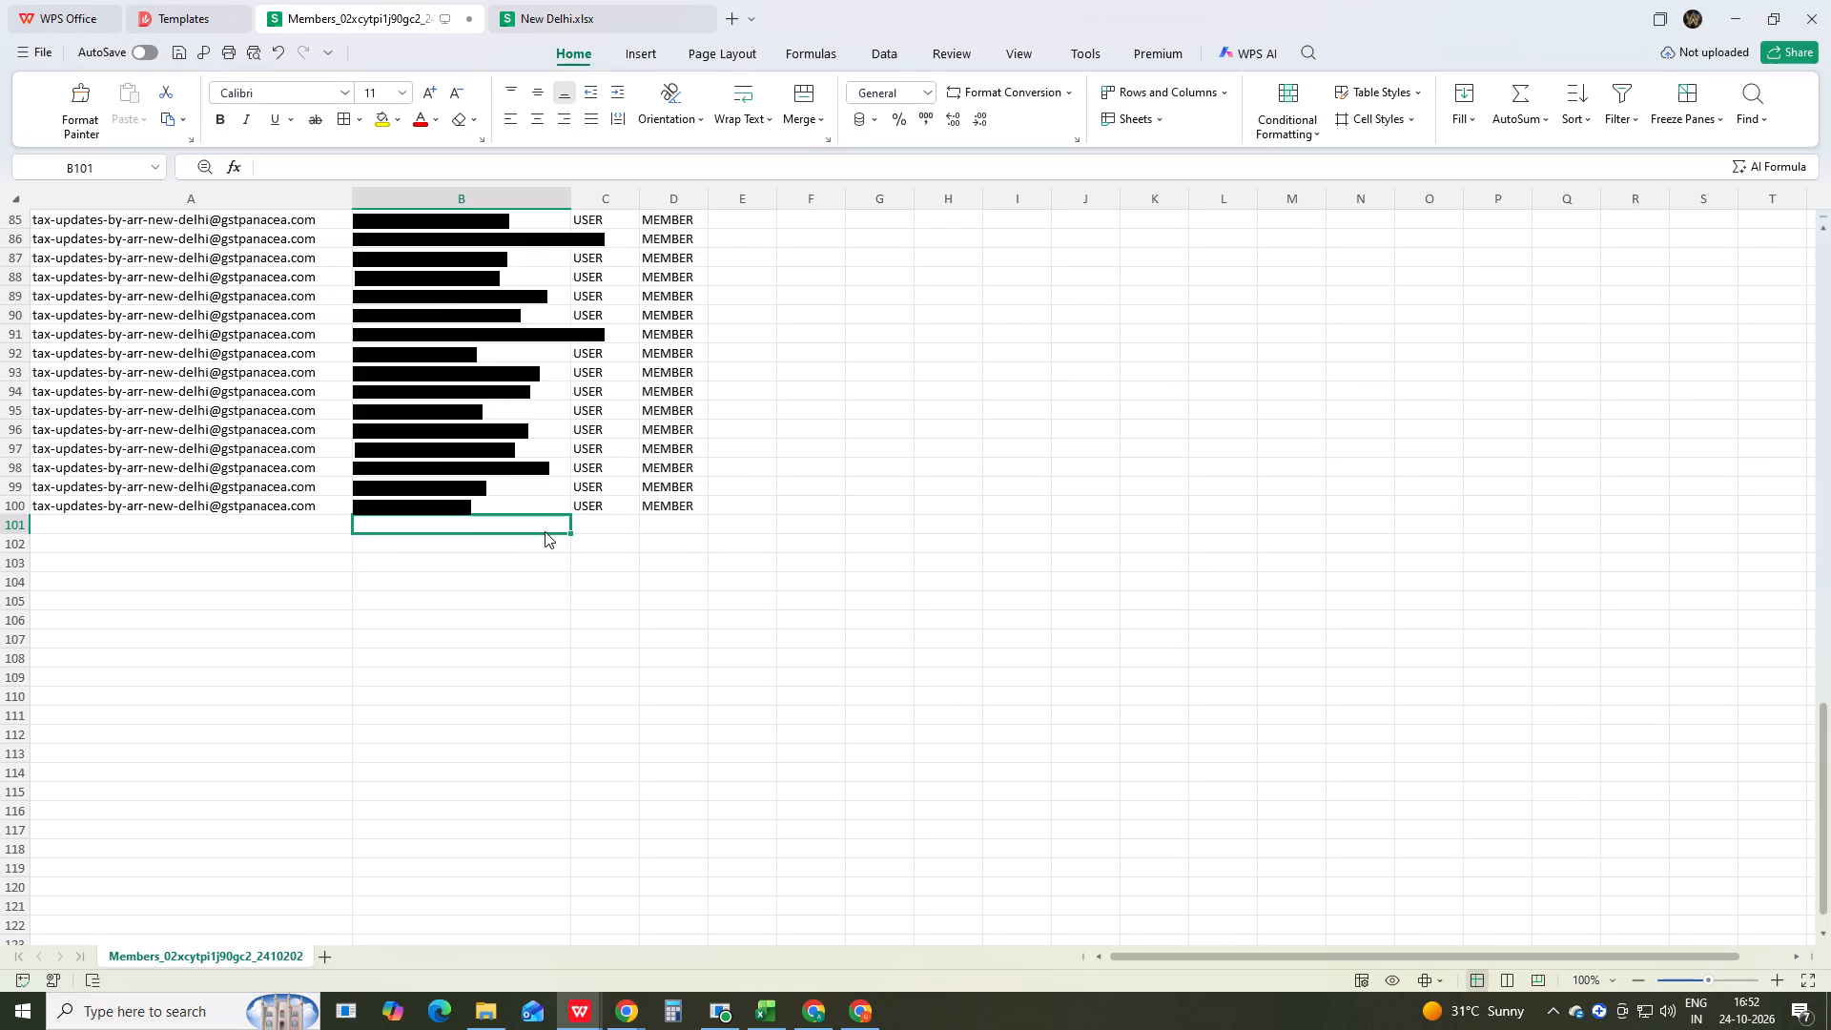
pyautogui.hotkey('ctrl', 'Tab')
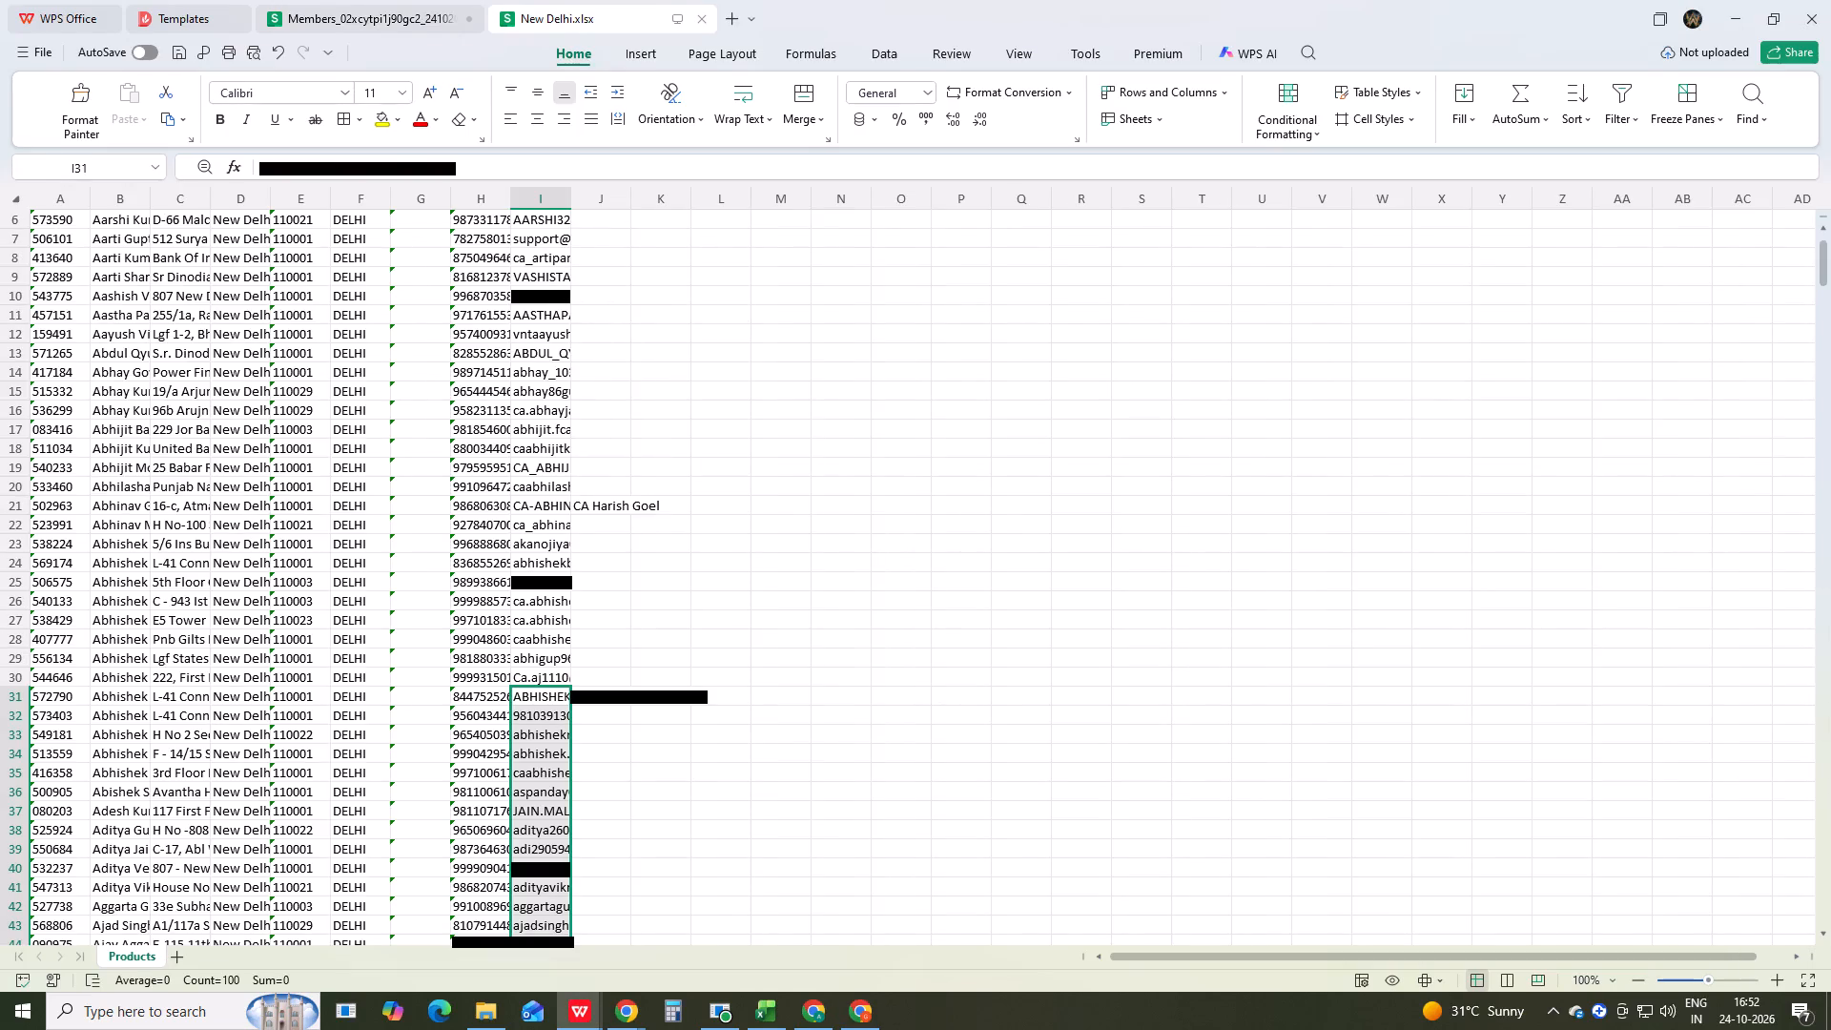
pyautogui.scroll(-20, 549, 531)
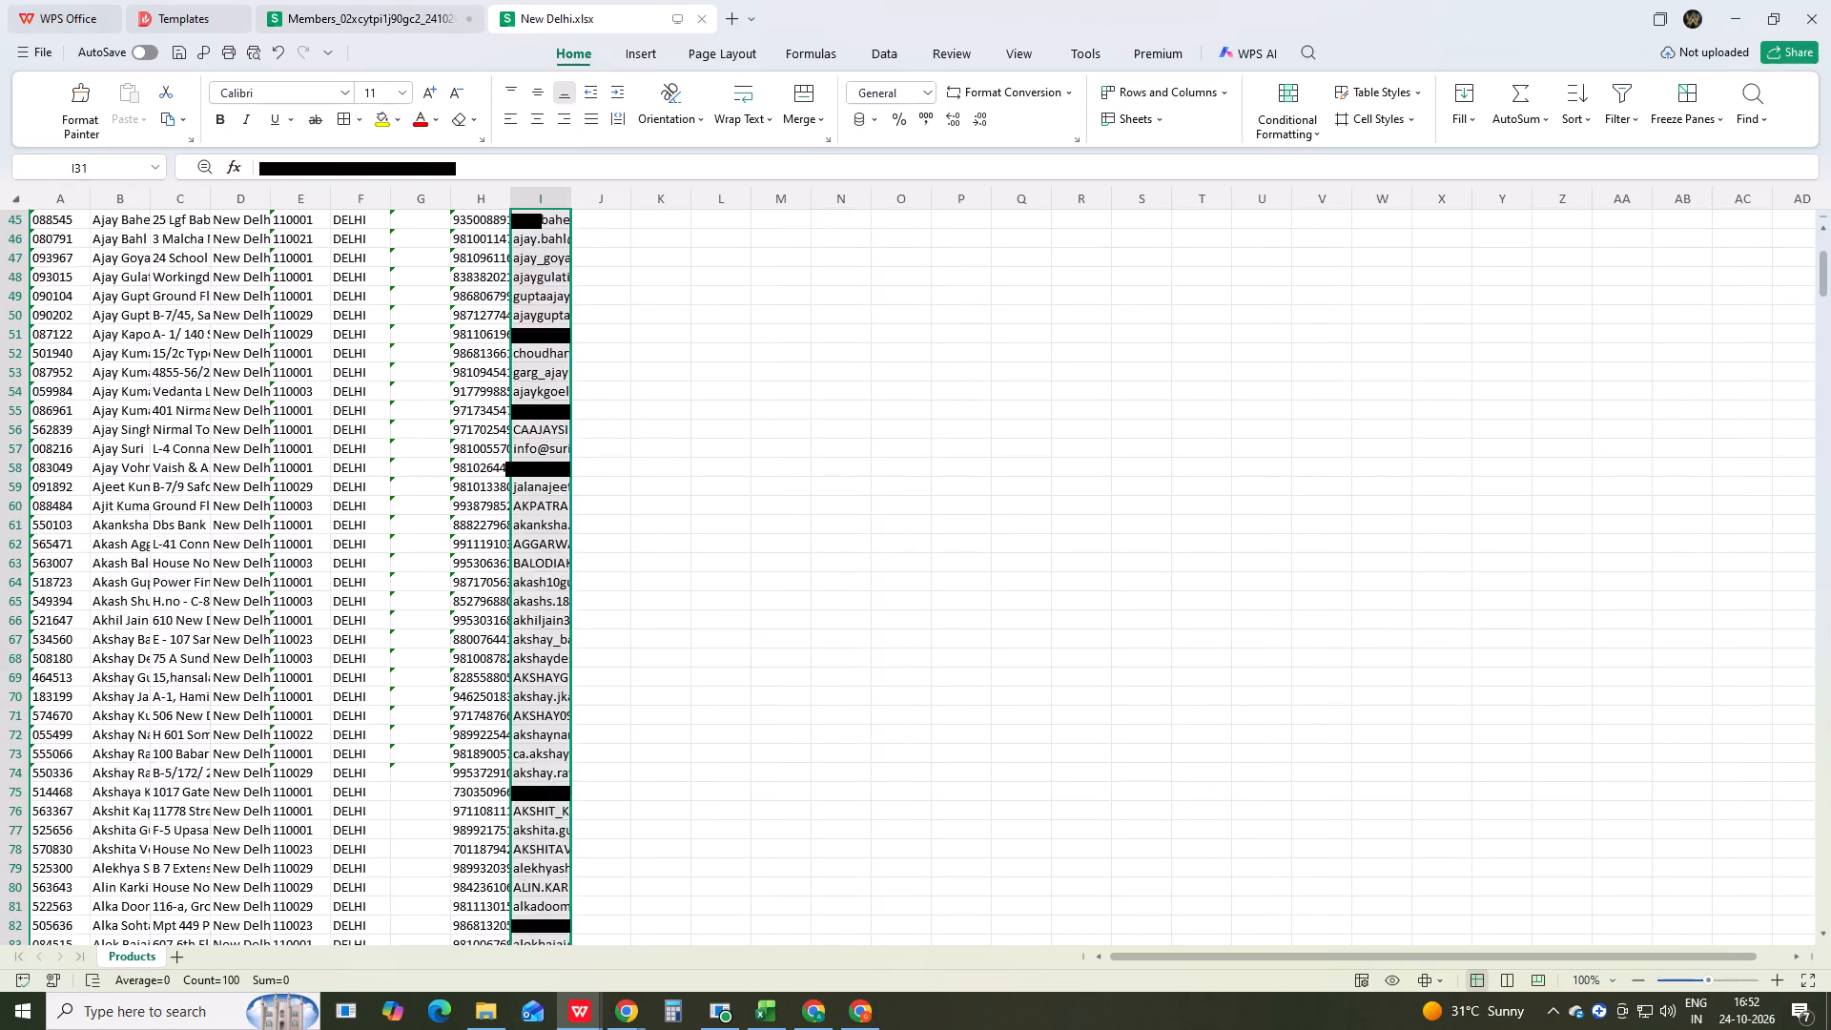
pyautogui.scroll(-19, 565, 637)
pyautogui.click(602, 717)
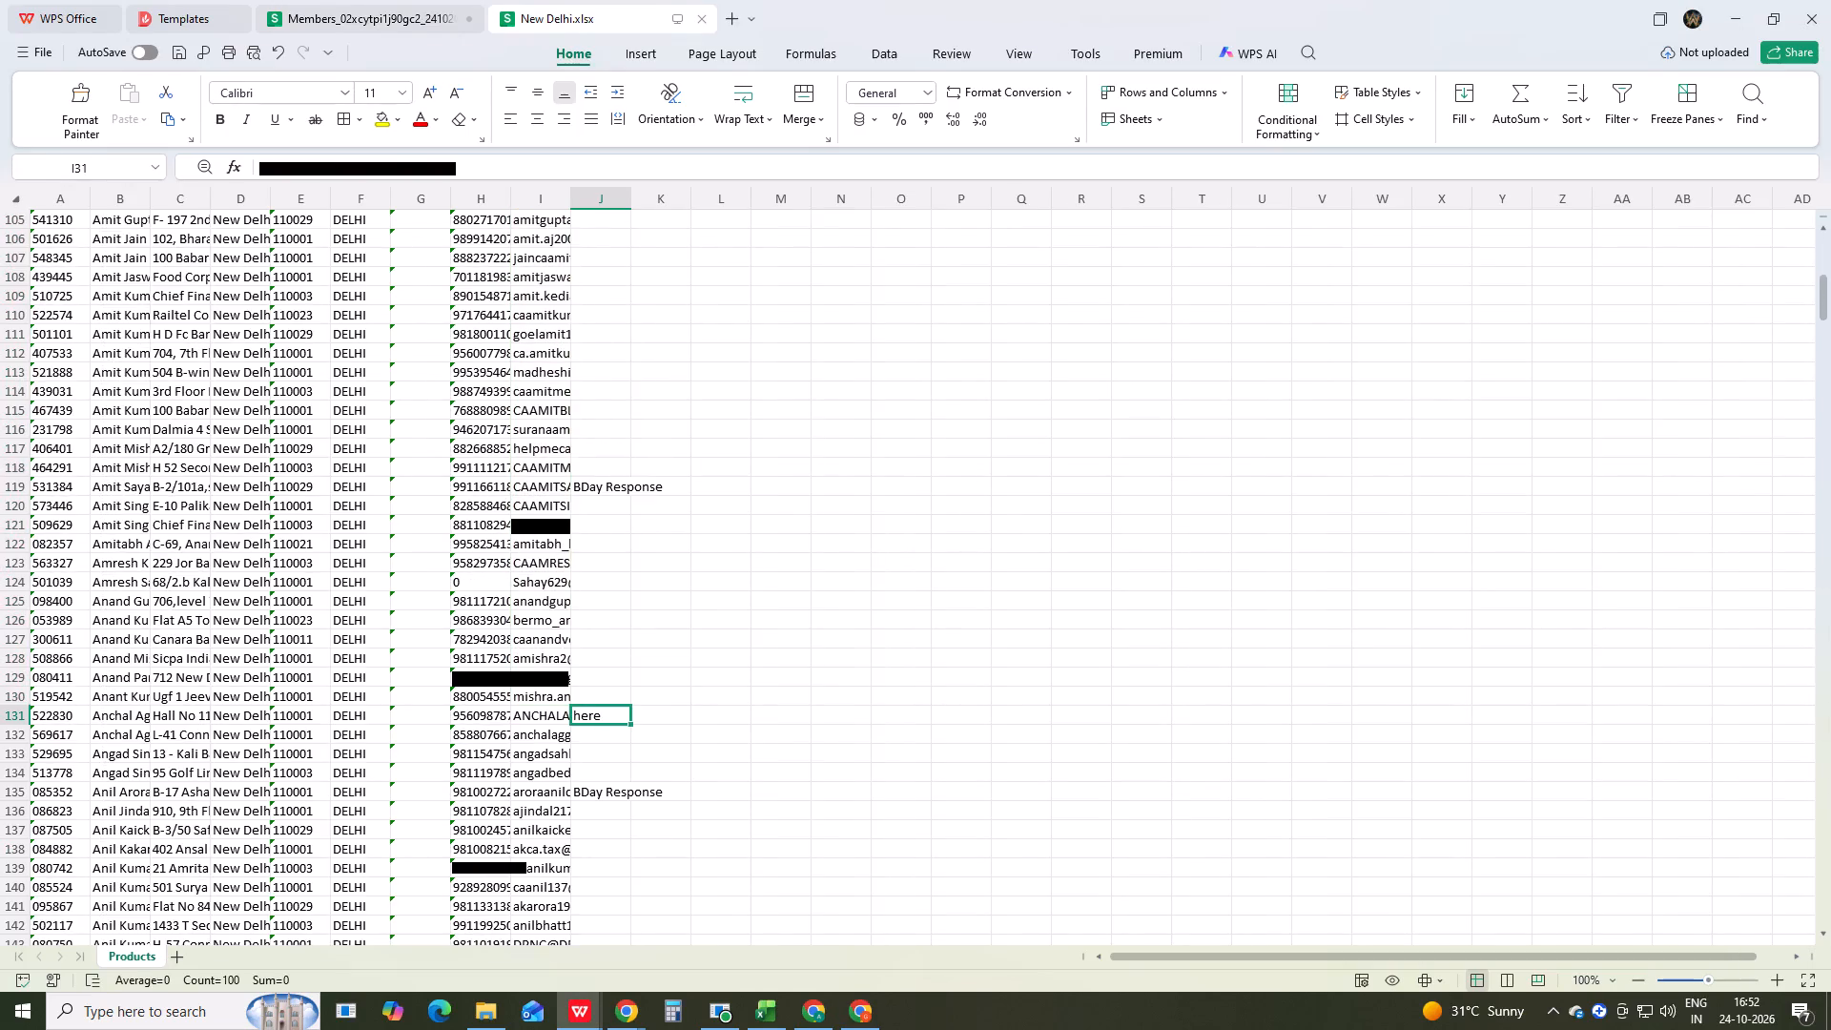
pyautogui.click(608, 692)
pyautogui.write('here')
pyautogui.press('Down')
pyautogui.press('BackSpace')
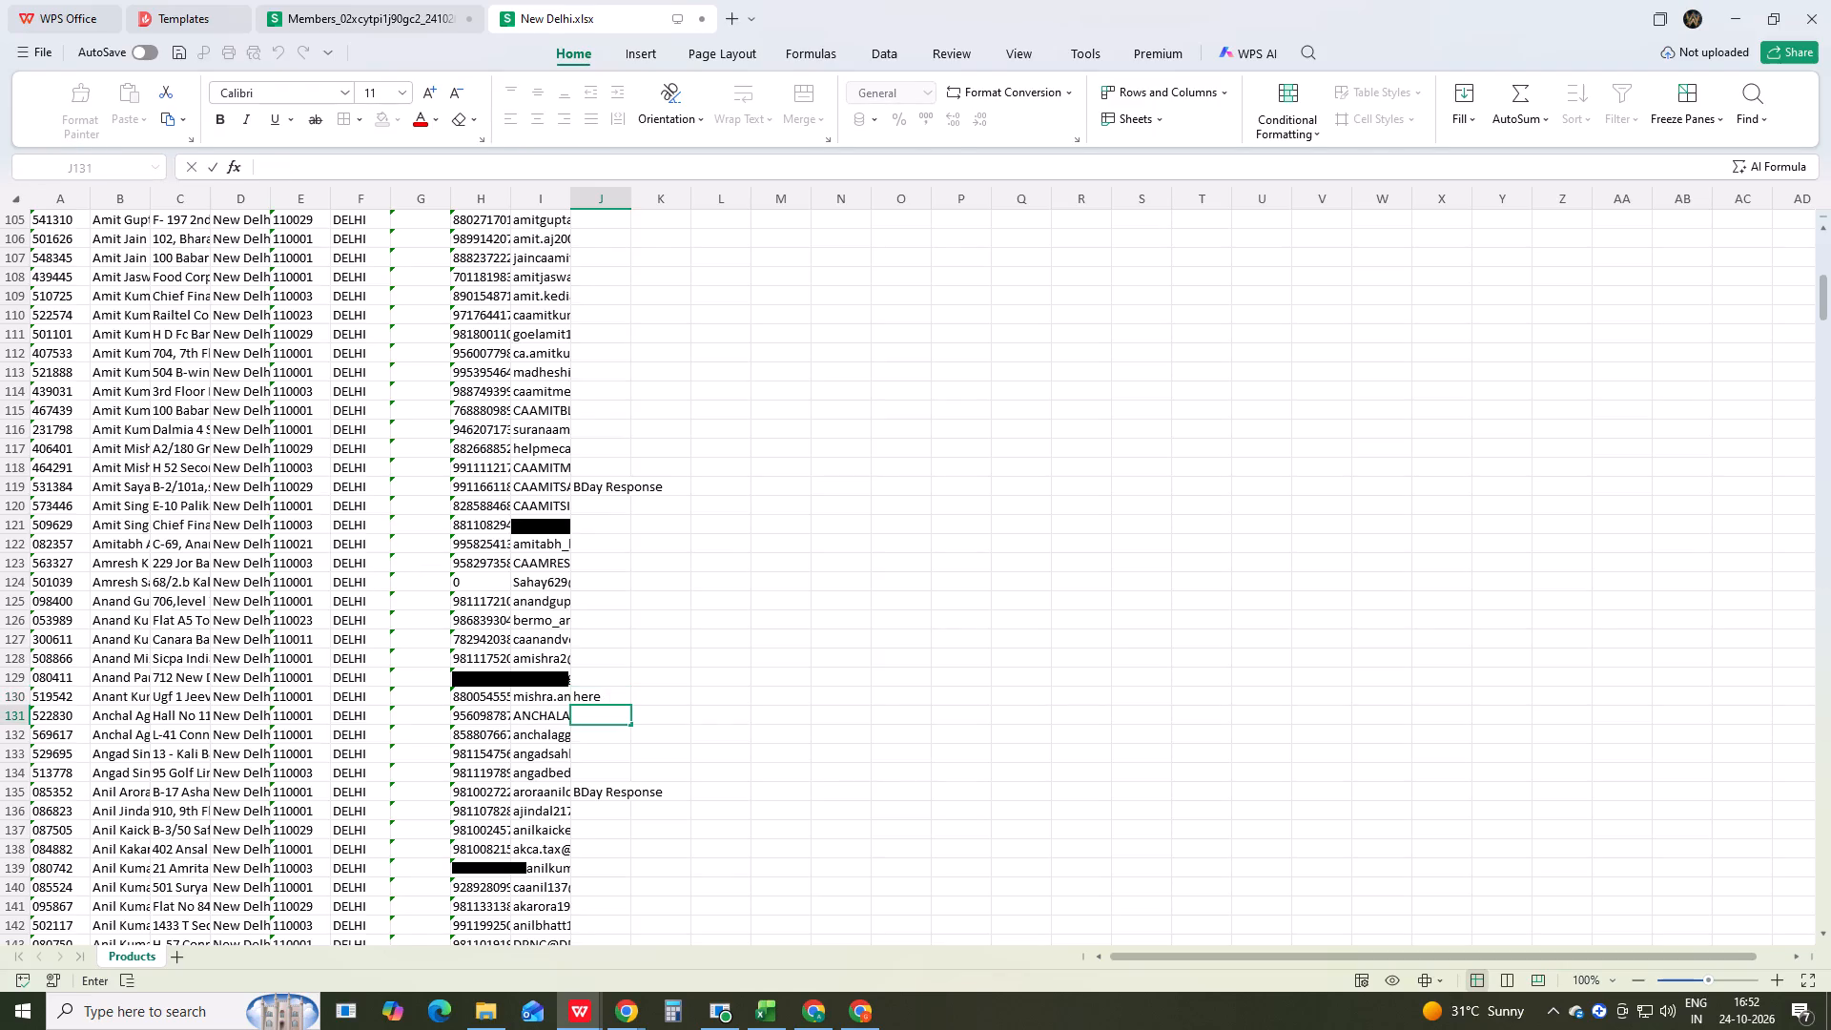
pyautogui.hotkey('ctrl', 's')
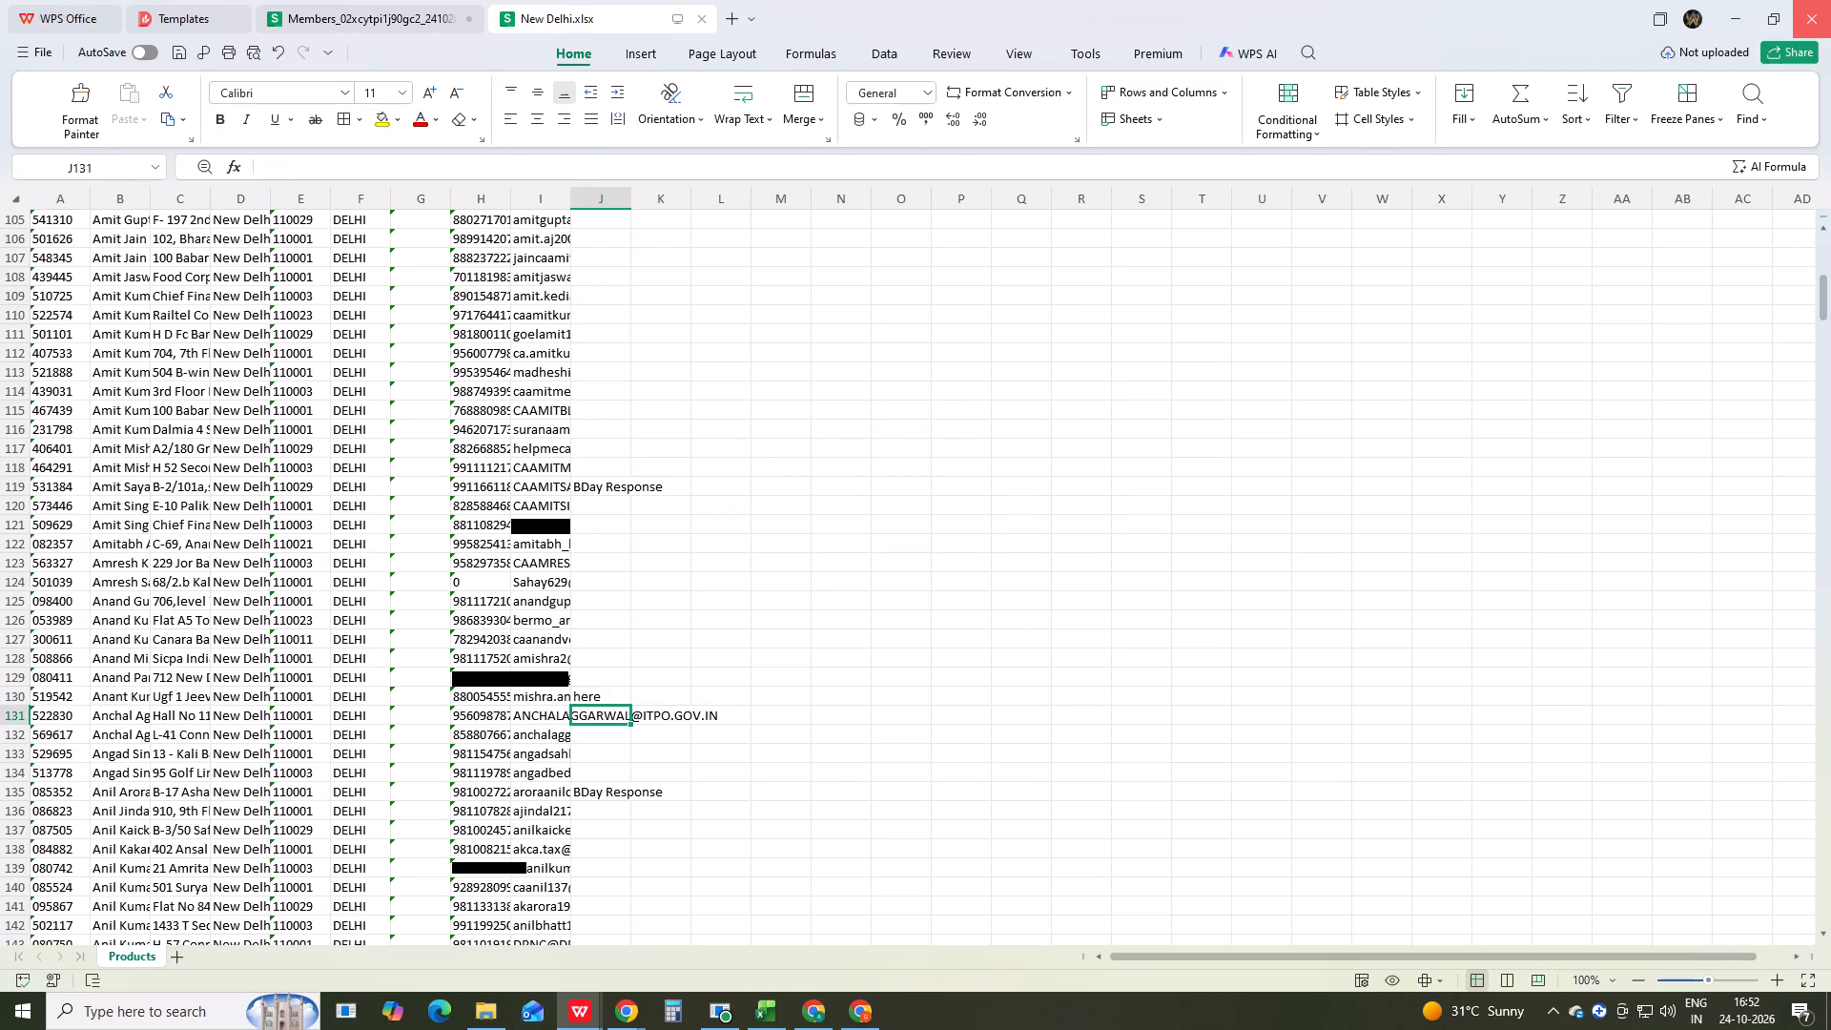
pyautogui.click(1807, 0)
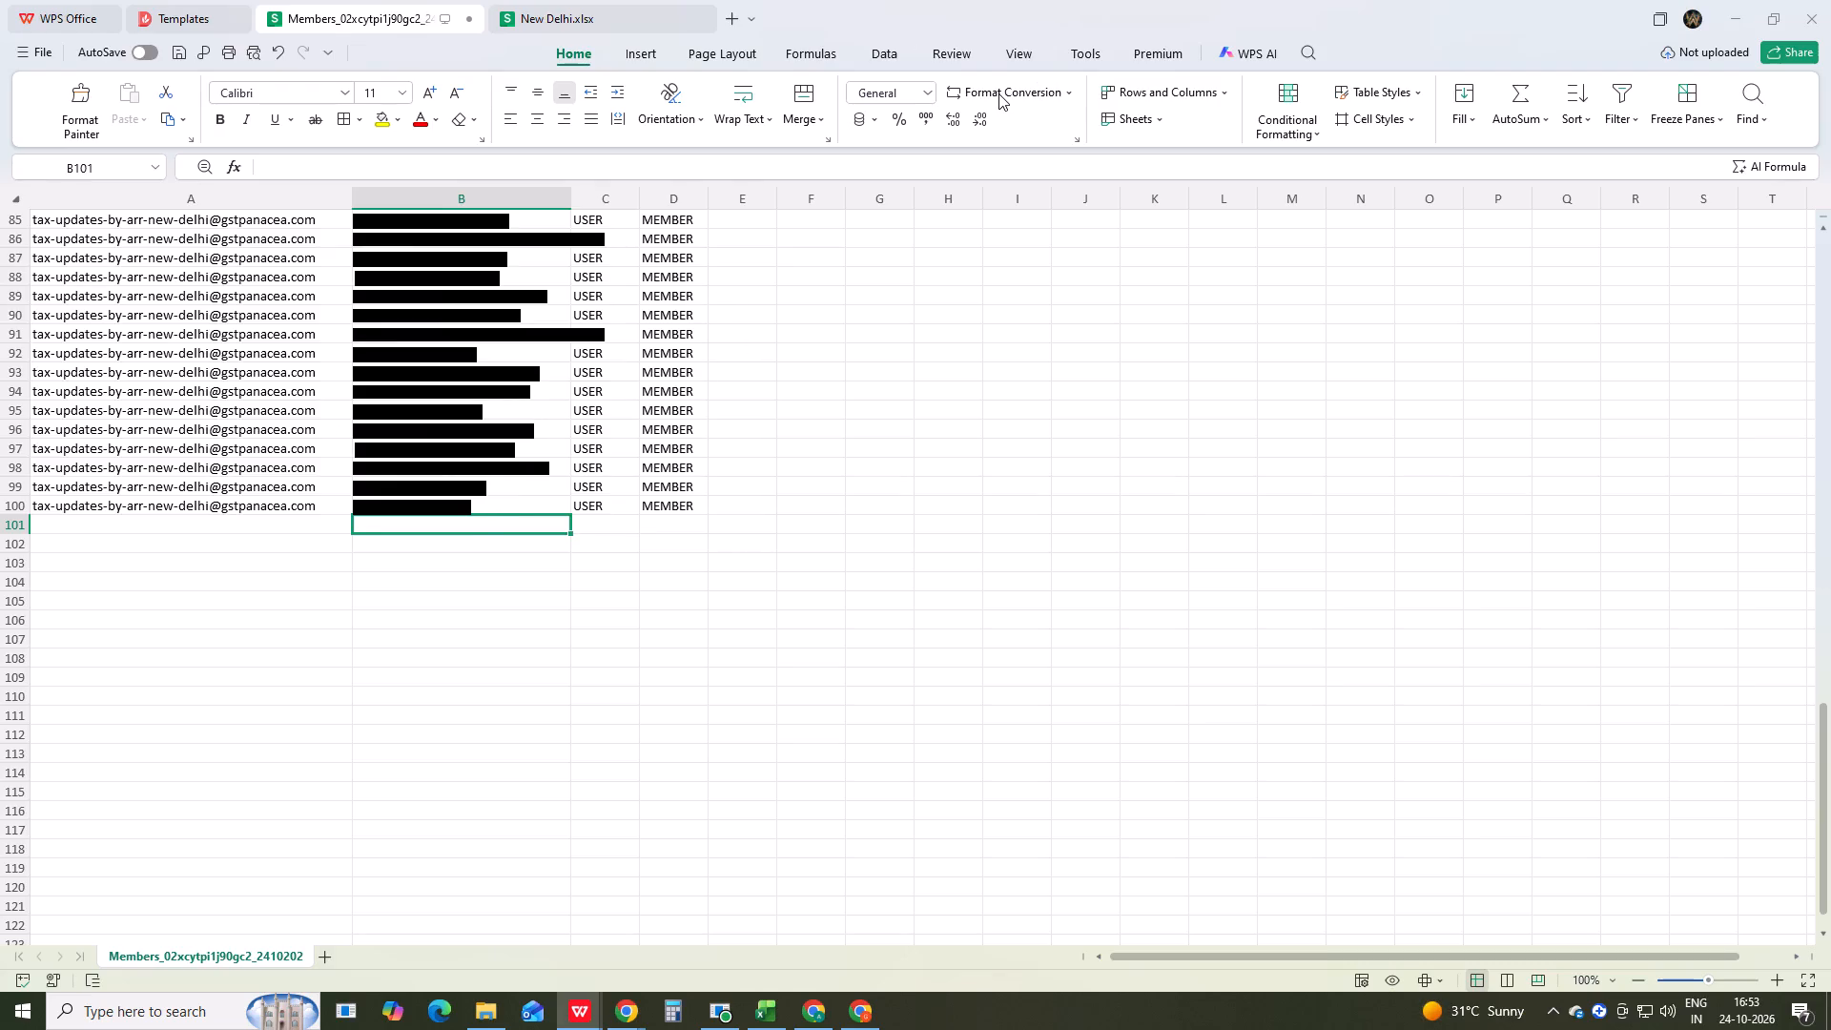
pyautogui.press('F12')
pyautogui.press('F12')
pyautogui.hotkey('ctrl', 's')
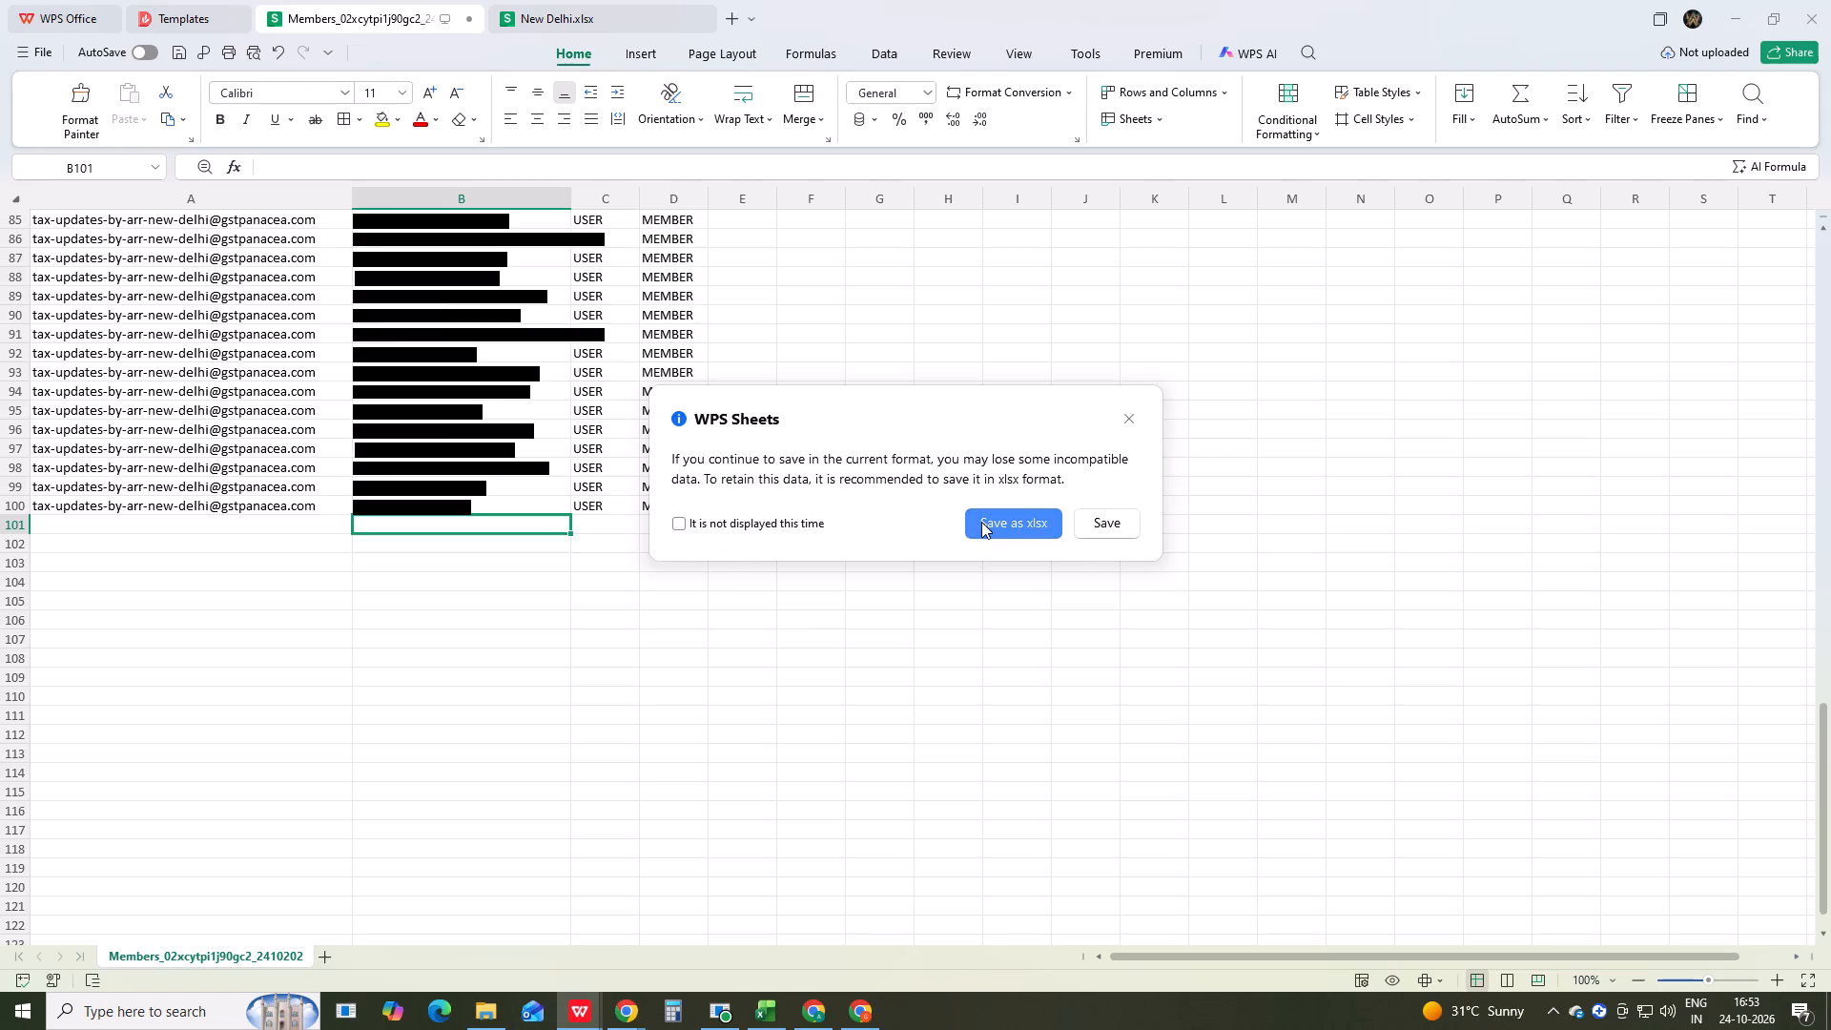
pyautogui.click(673, 524)
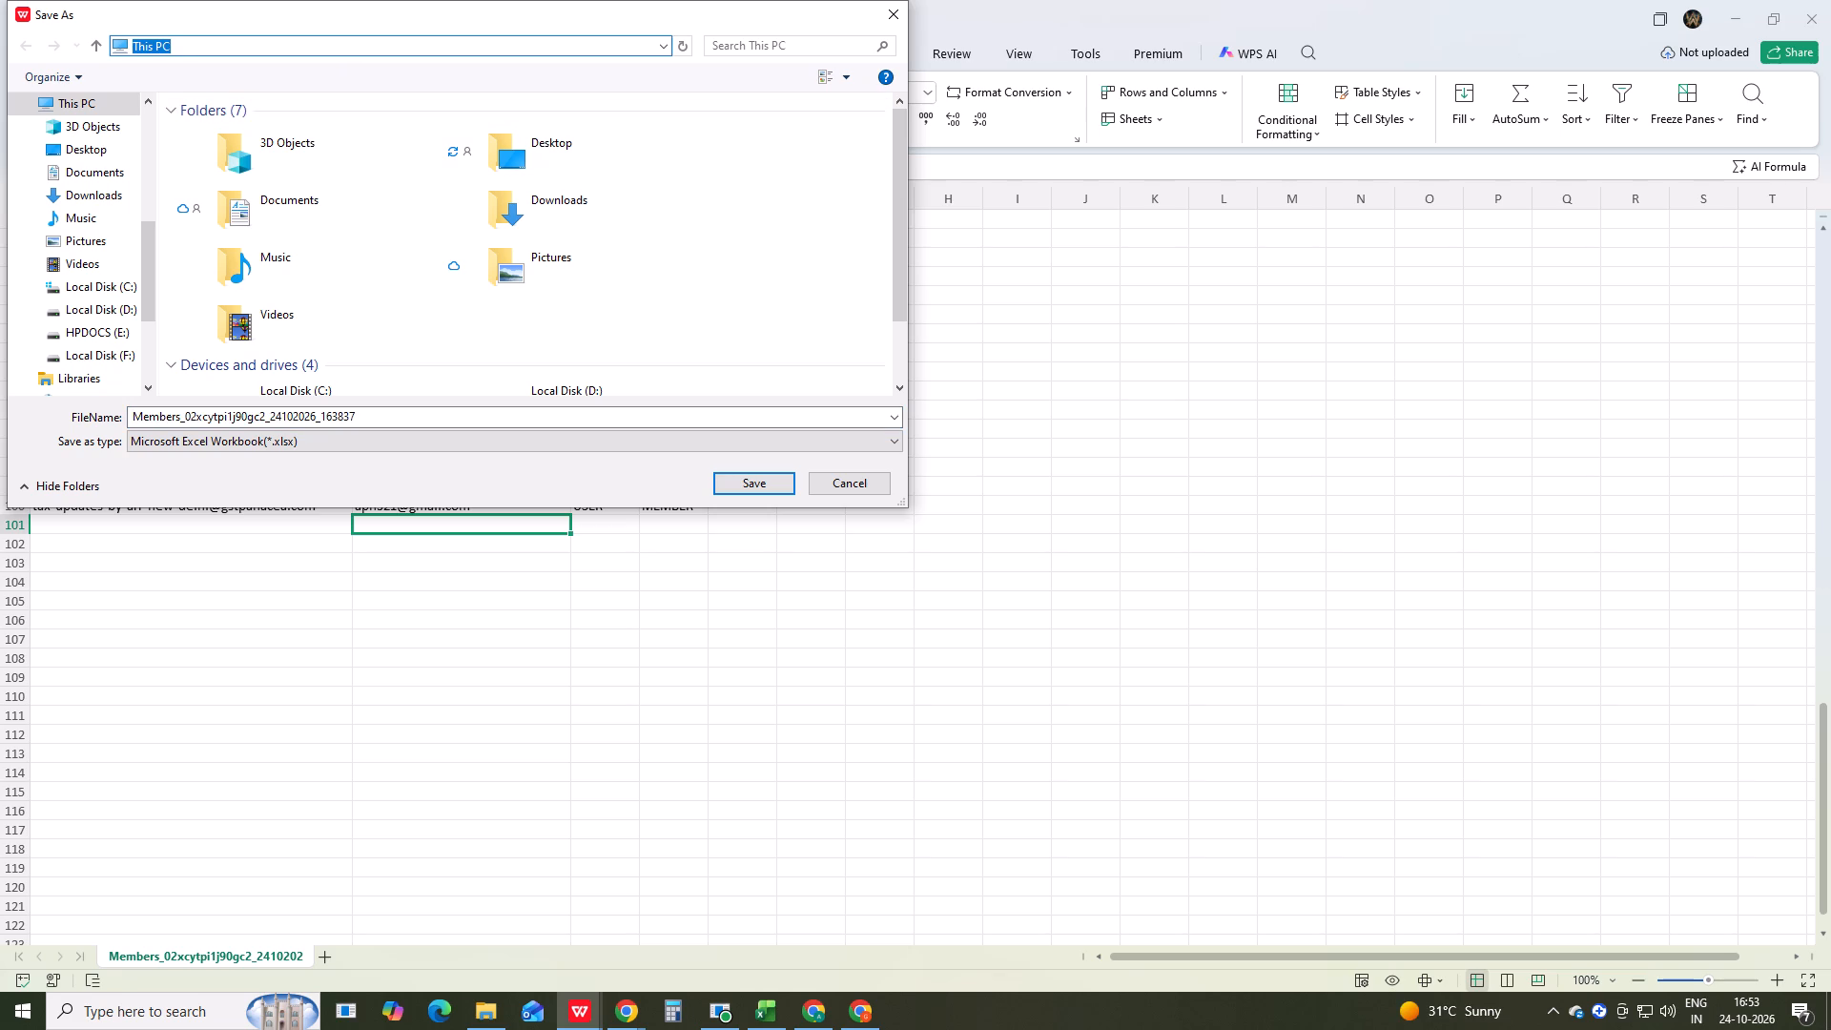
pyautogui.write('=\\')
pyautogui.press('BackSpace')
pyautogui.press('BackSpace')
pyautogui.write('\\\\')
pyautogui.write('ser')
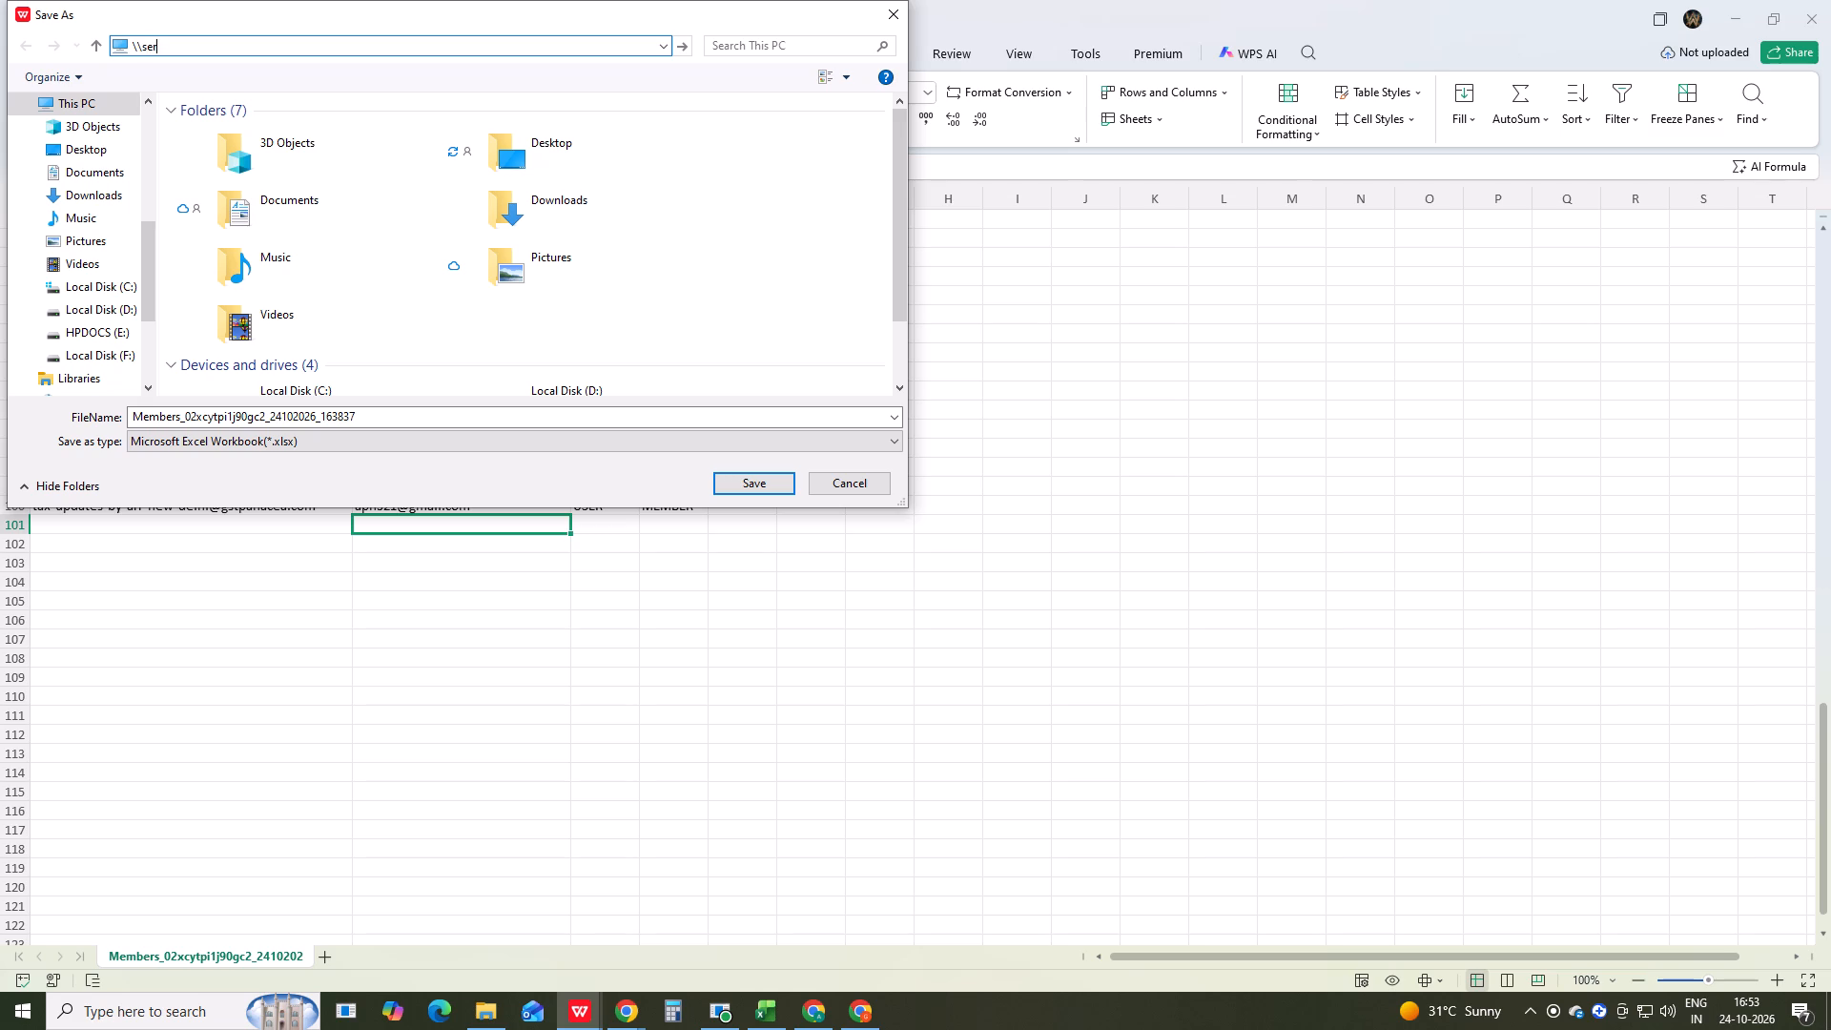
pyautogui.write('ver\\co,mm')
pyautogui.press('BackSpace')
pyautogui.press('BackSpace')
pyautogui.press('BackSpace')
pyautogui.press('Up')
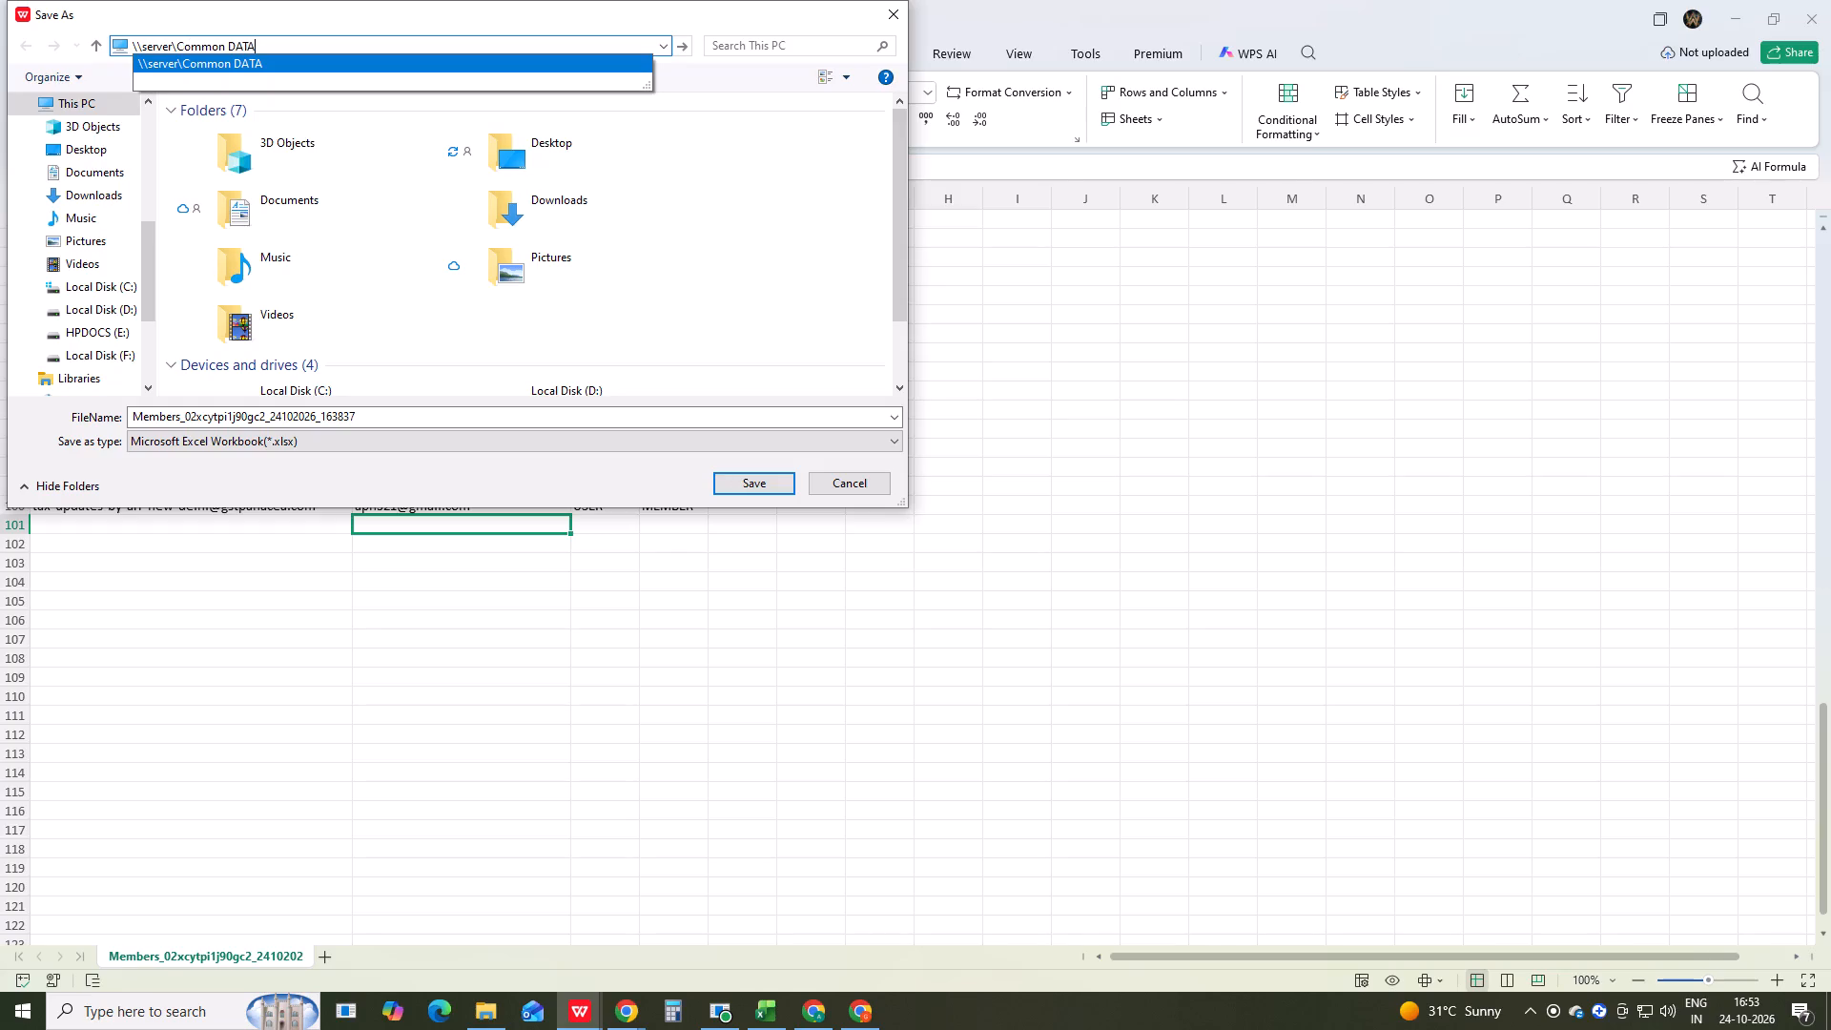
pyautogui.press('\\')
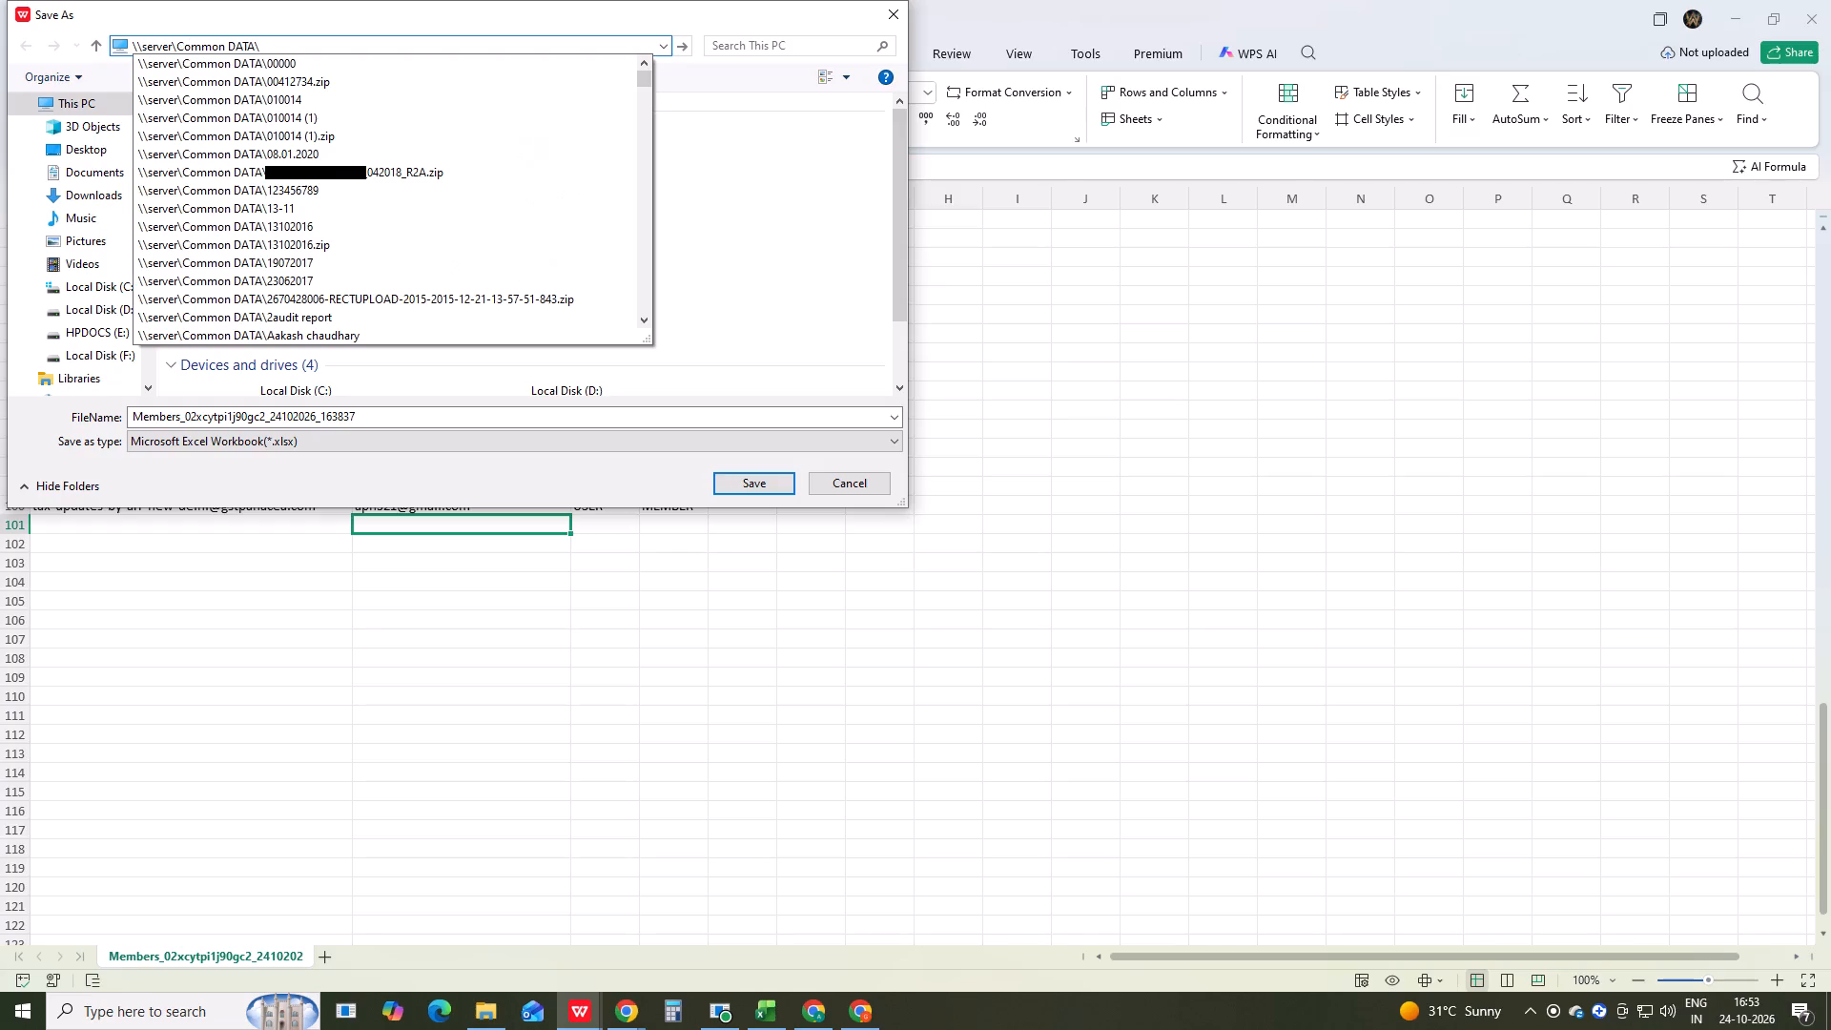
pyautogui.press('r')
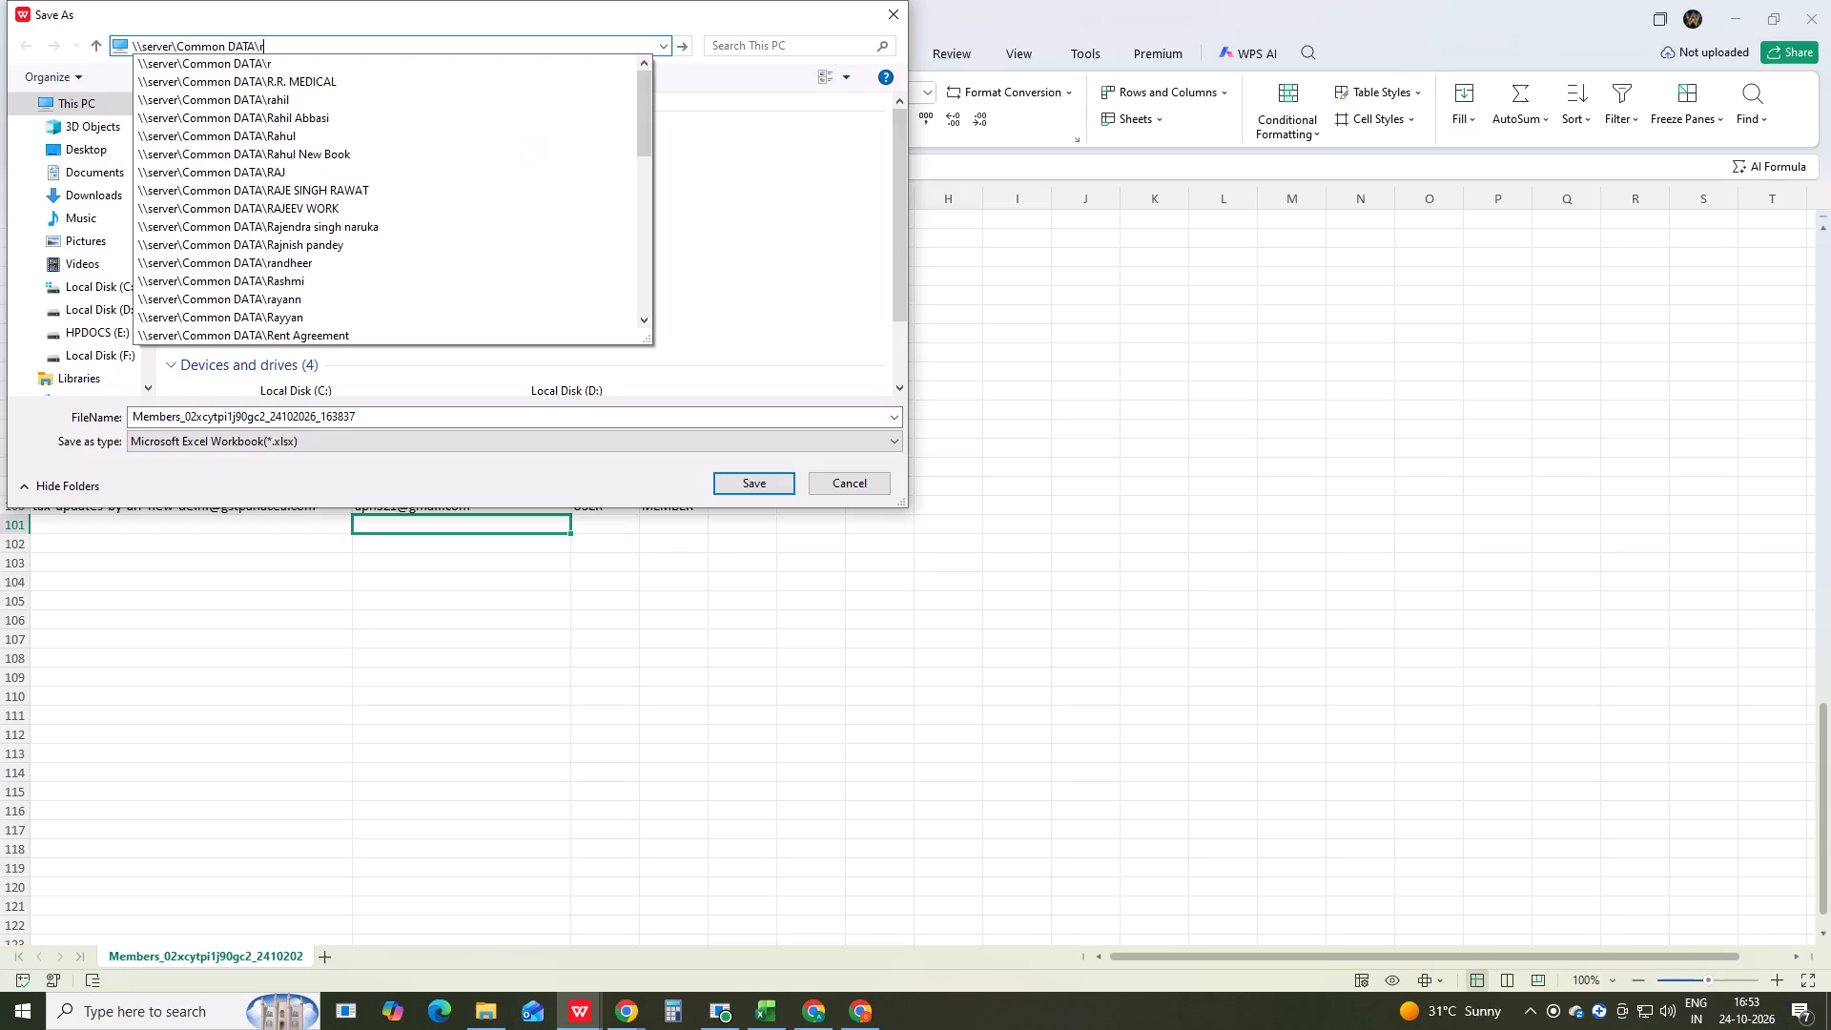
pyautogui.write('ay')
pyautogui.press('Down')
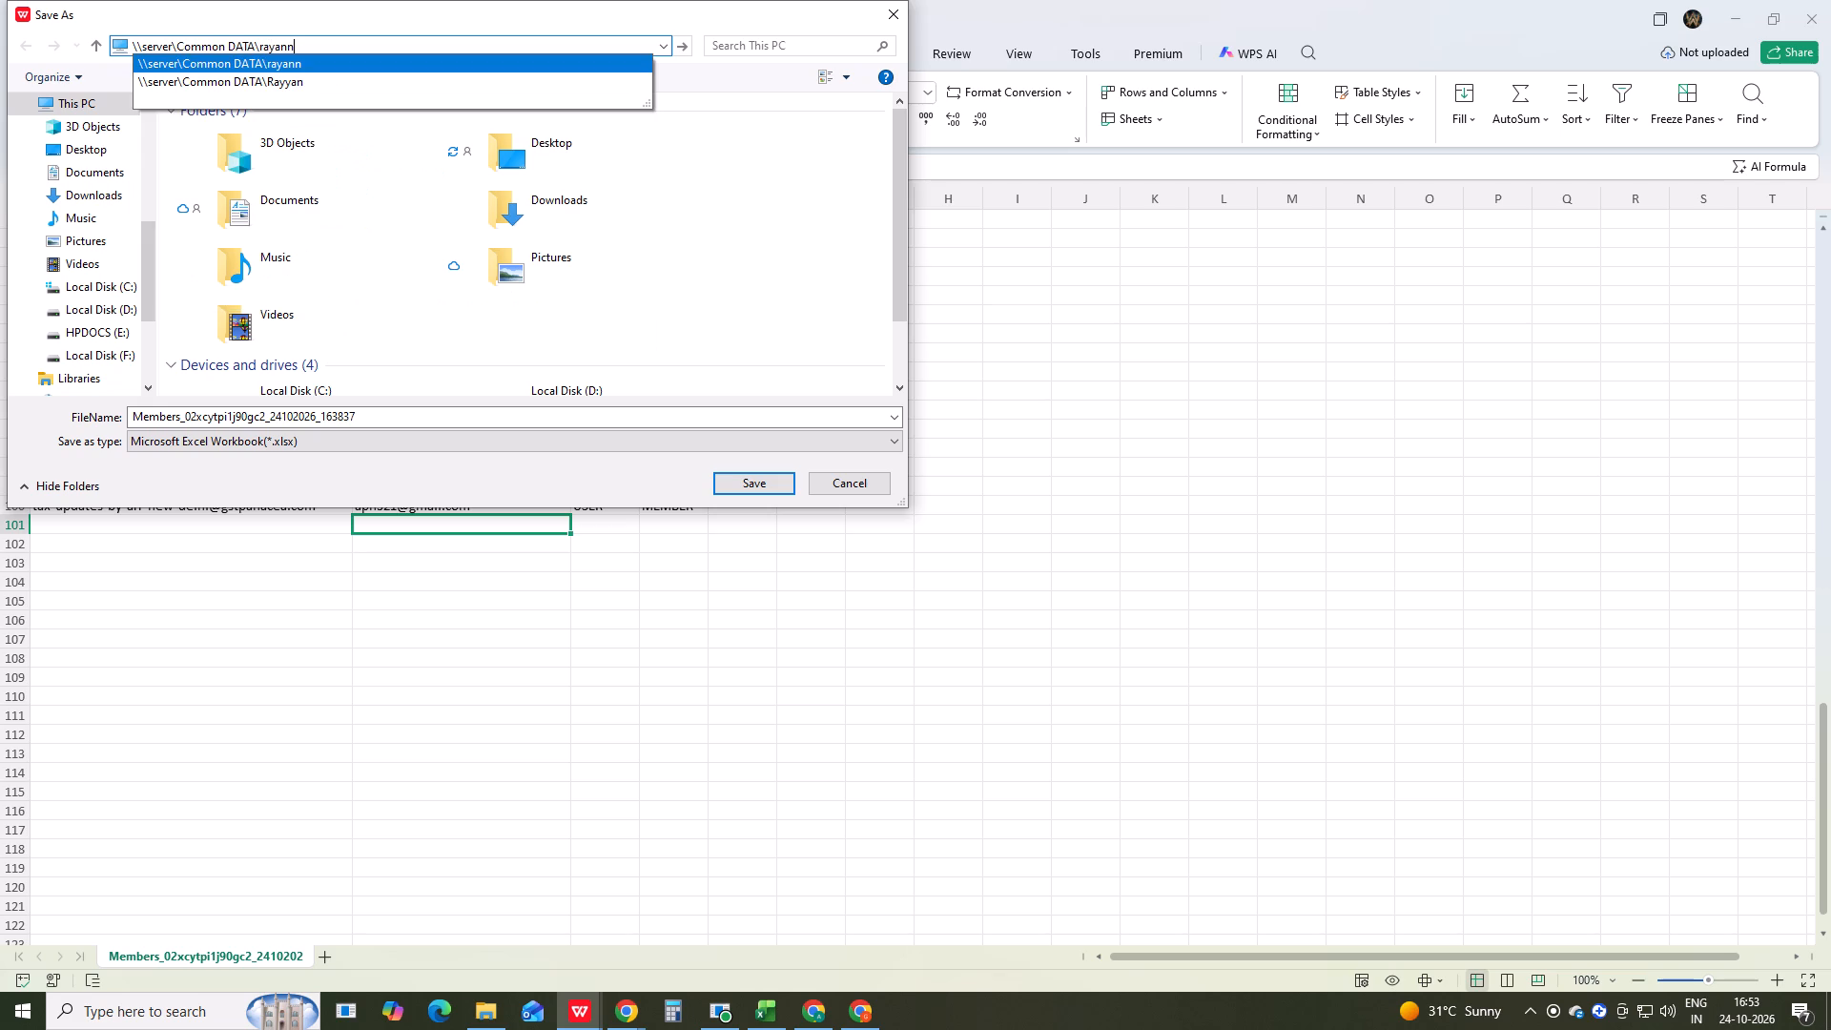
pyautogui.press('Down')
pyautogui.press('\\')
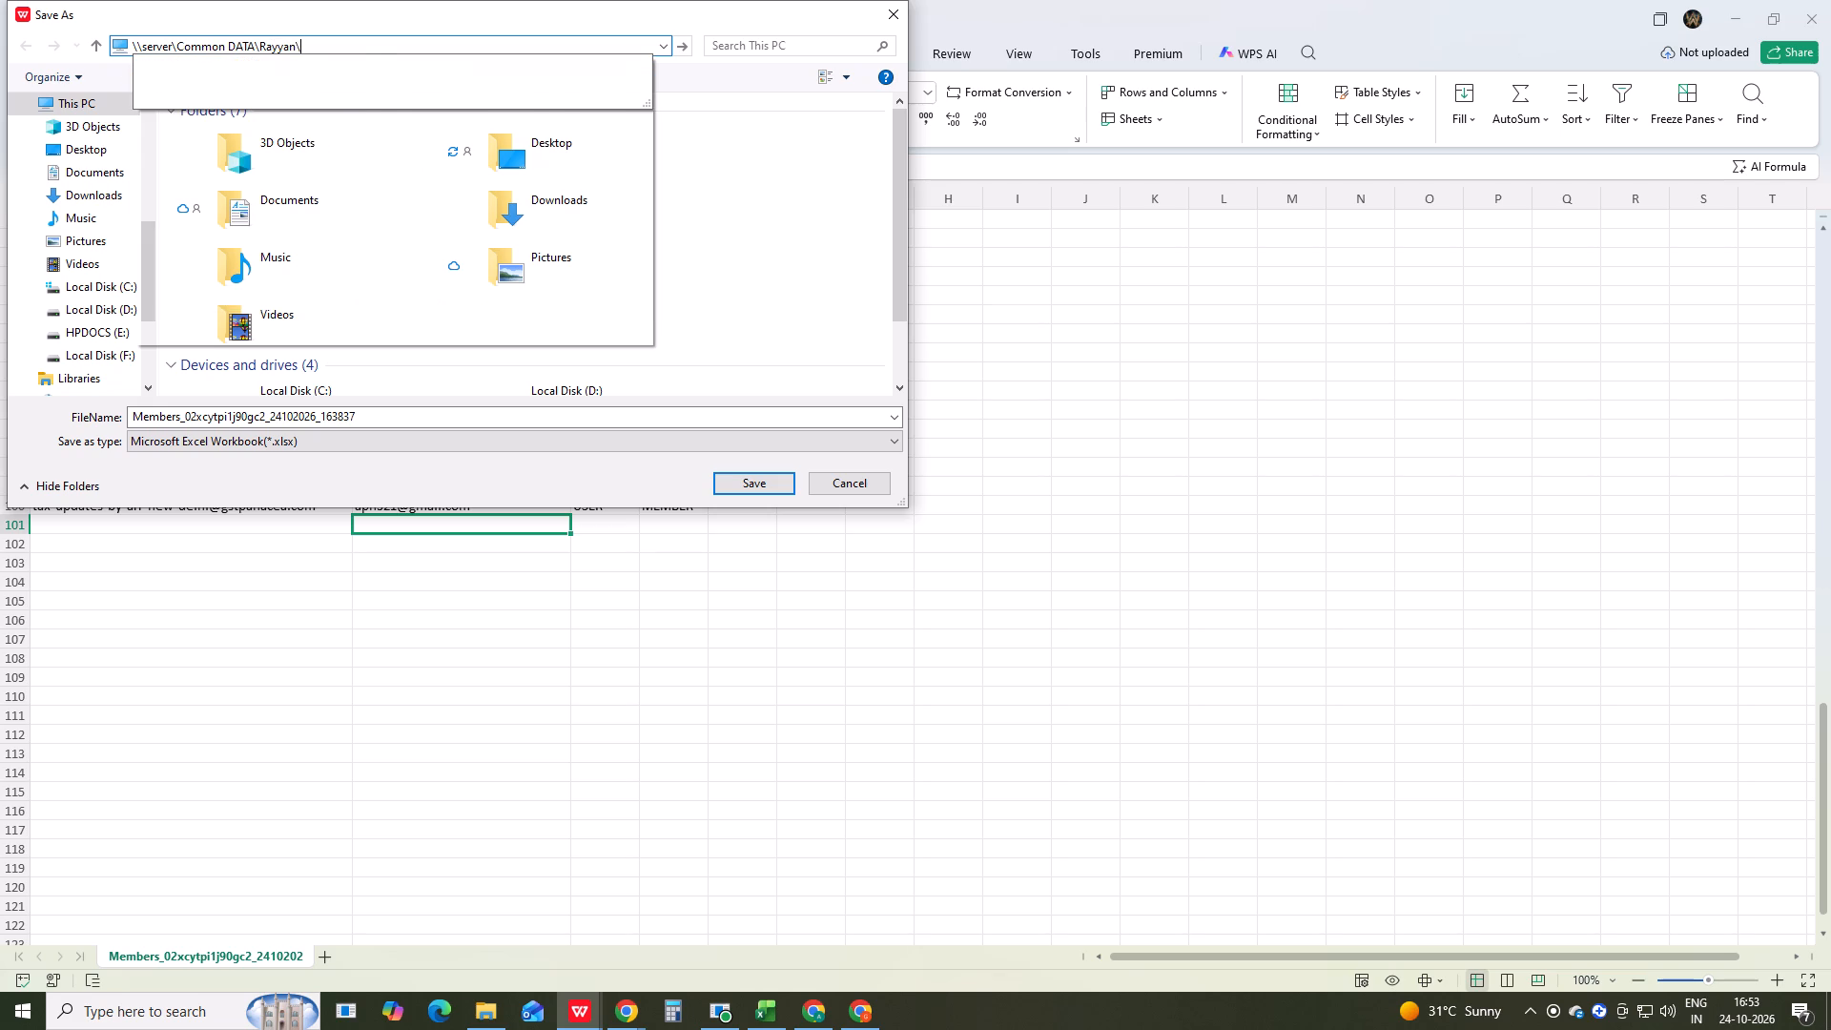
pyautogui.press('Down')
pyautogui.press('Down')
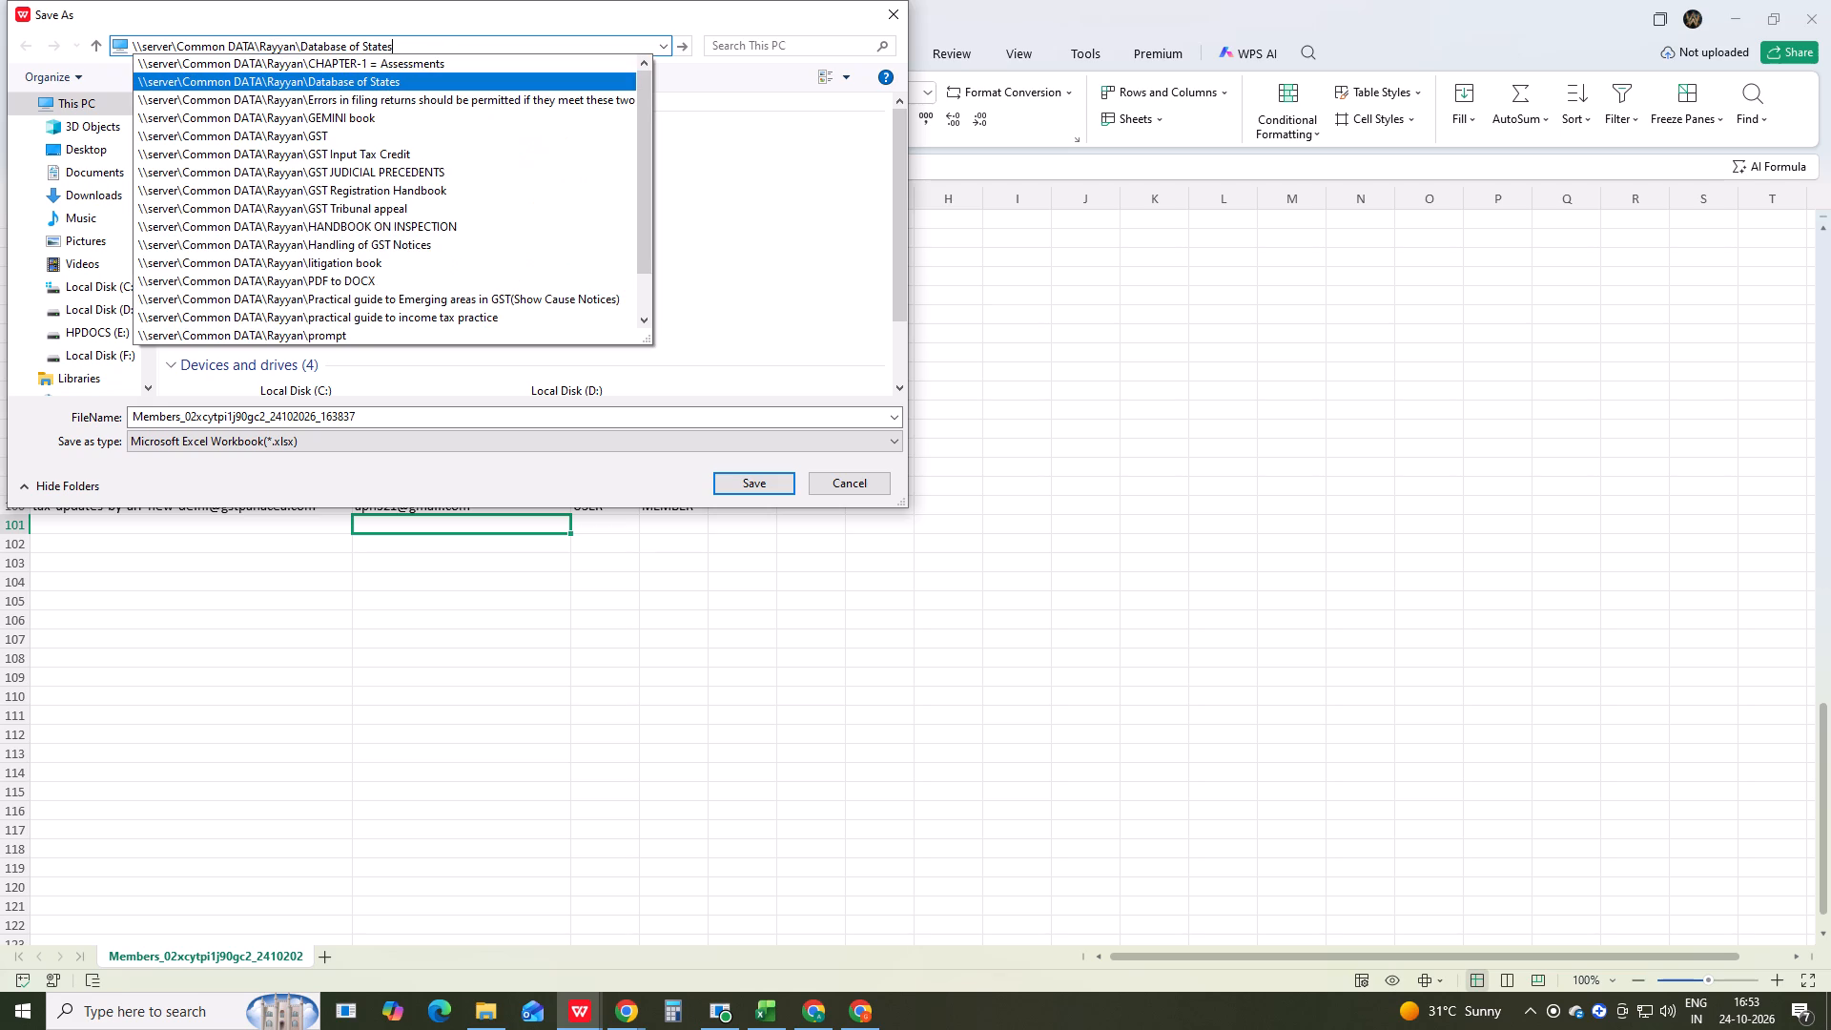
pyautogui.press('\\')
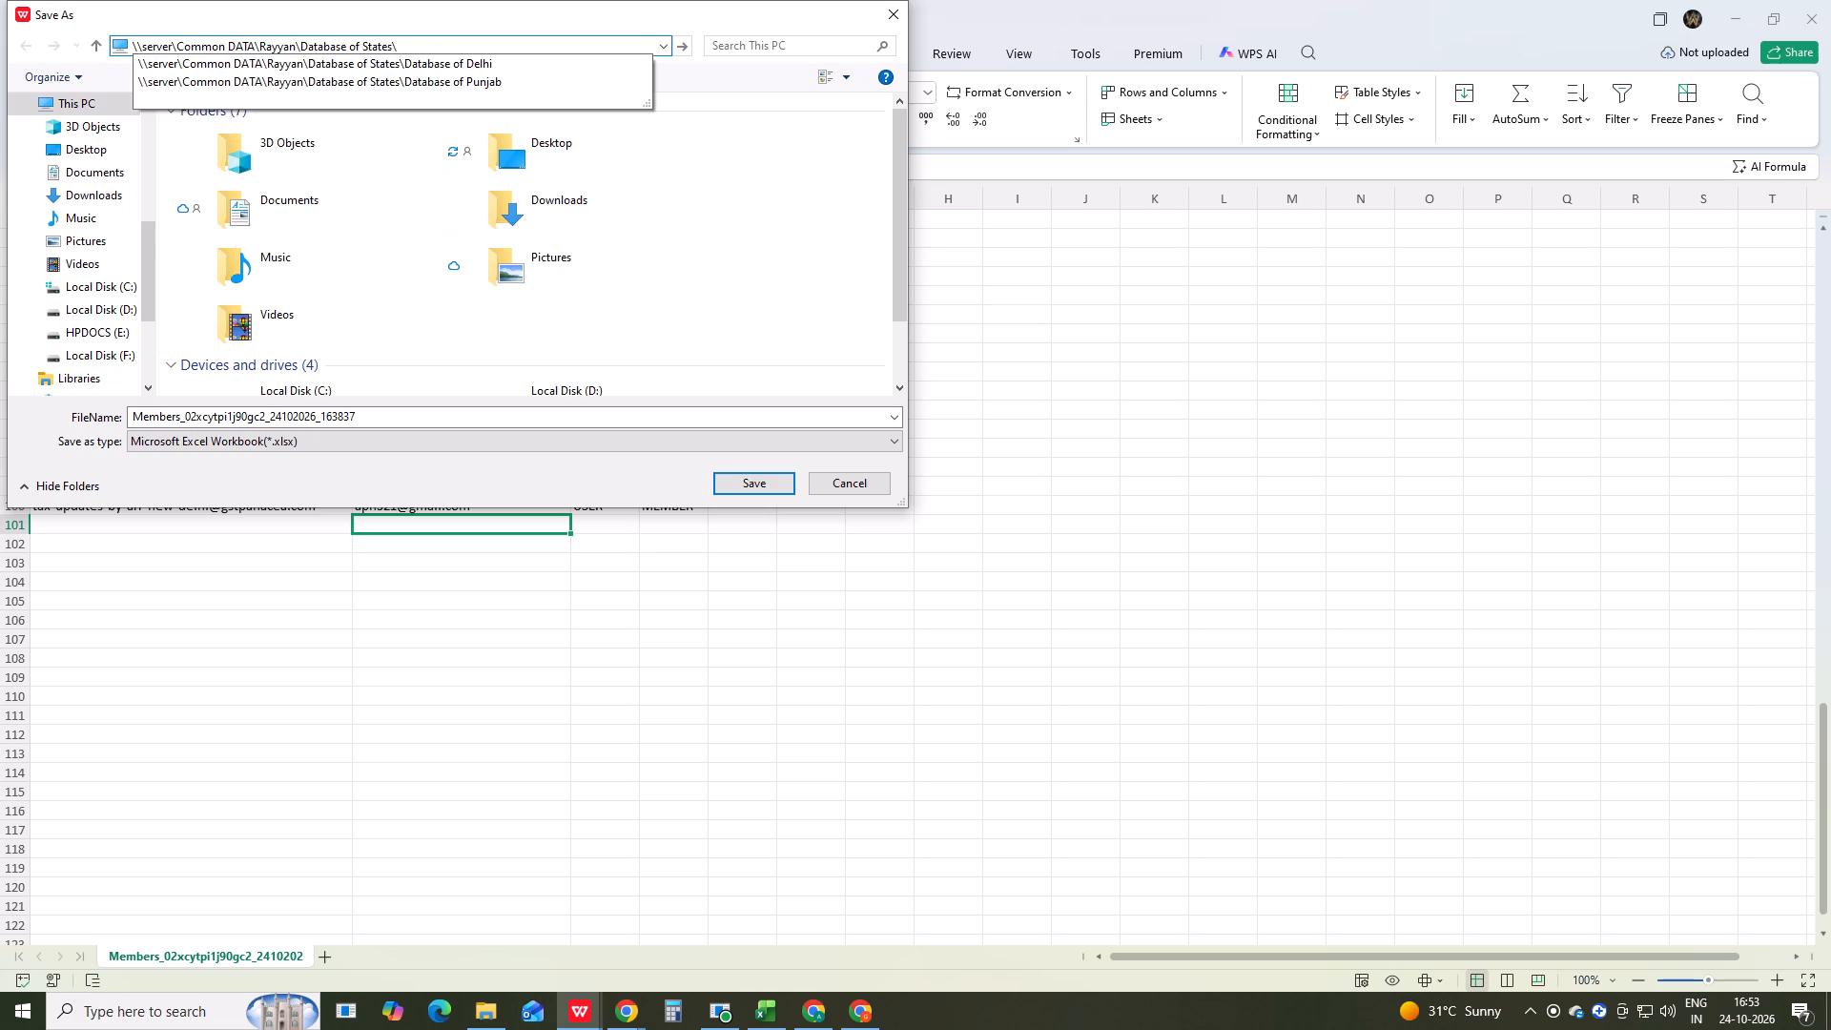
pyautogui.press('Down')
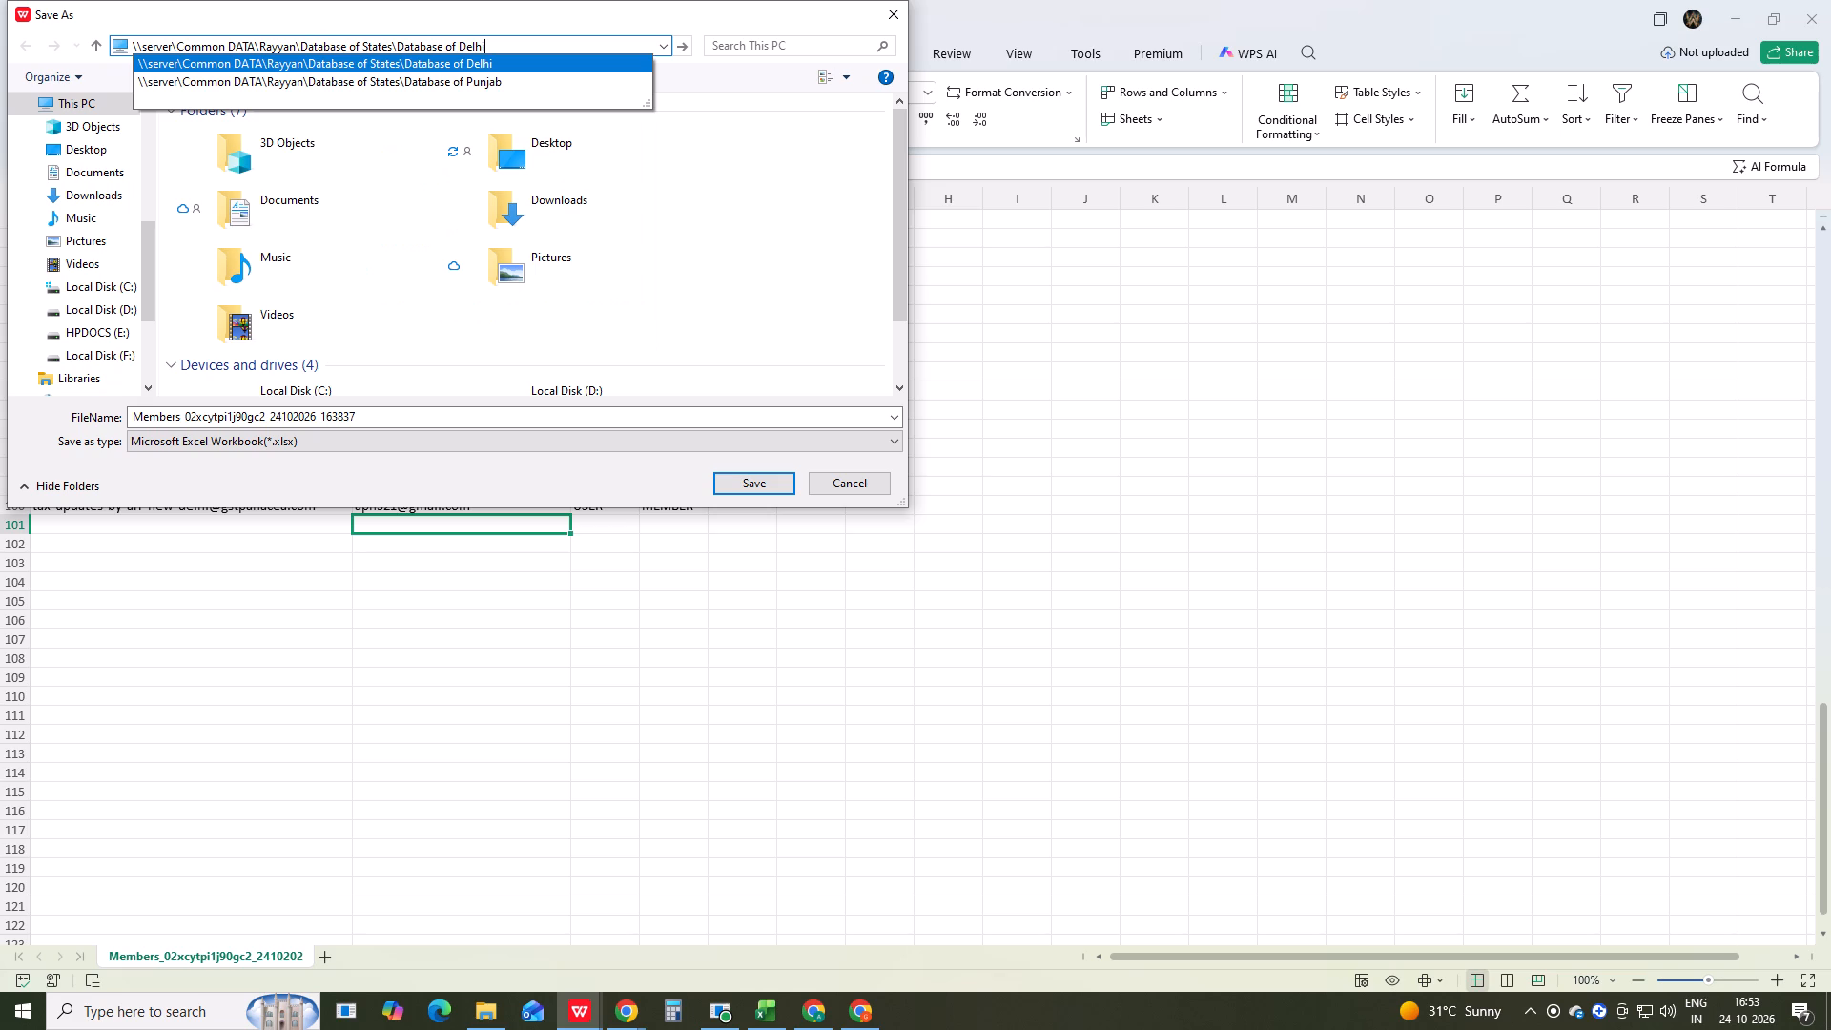
pyautogui.press('Return')
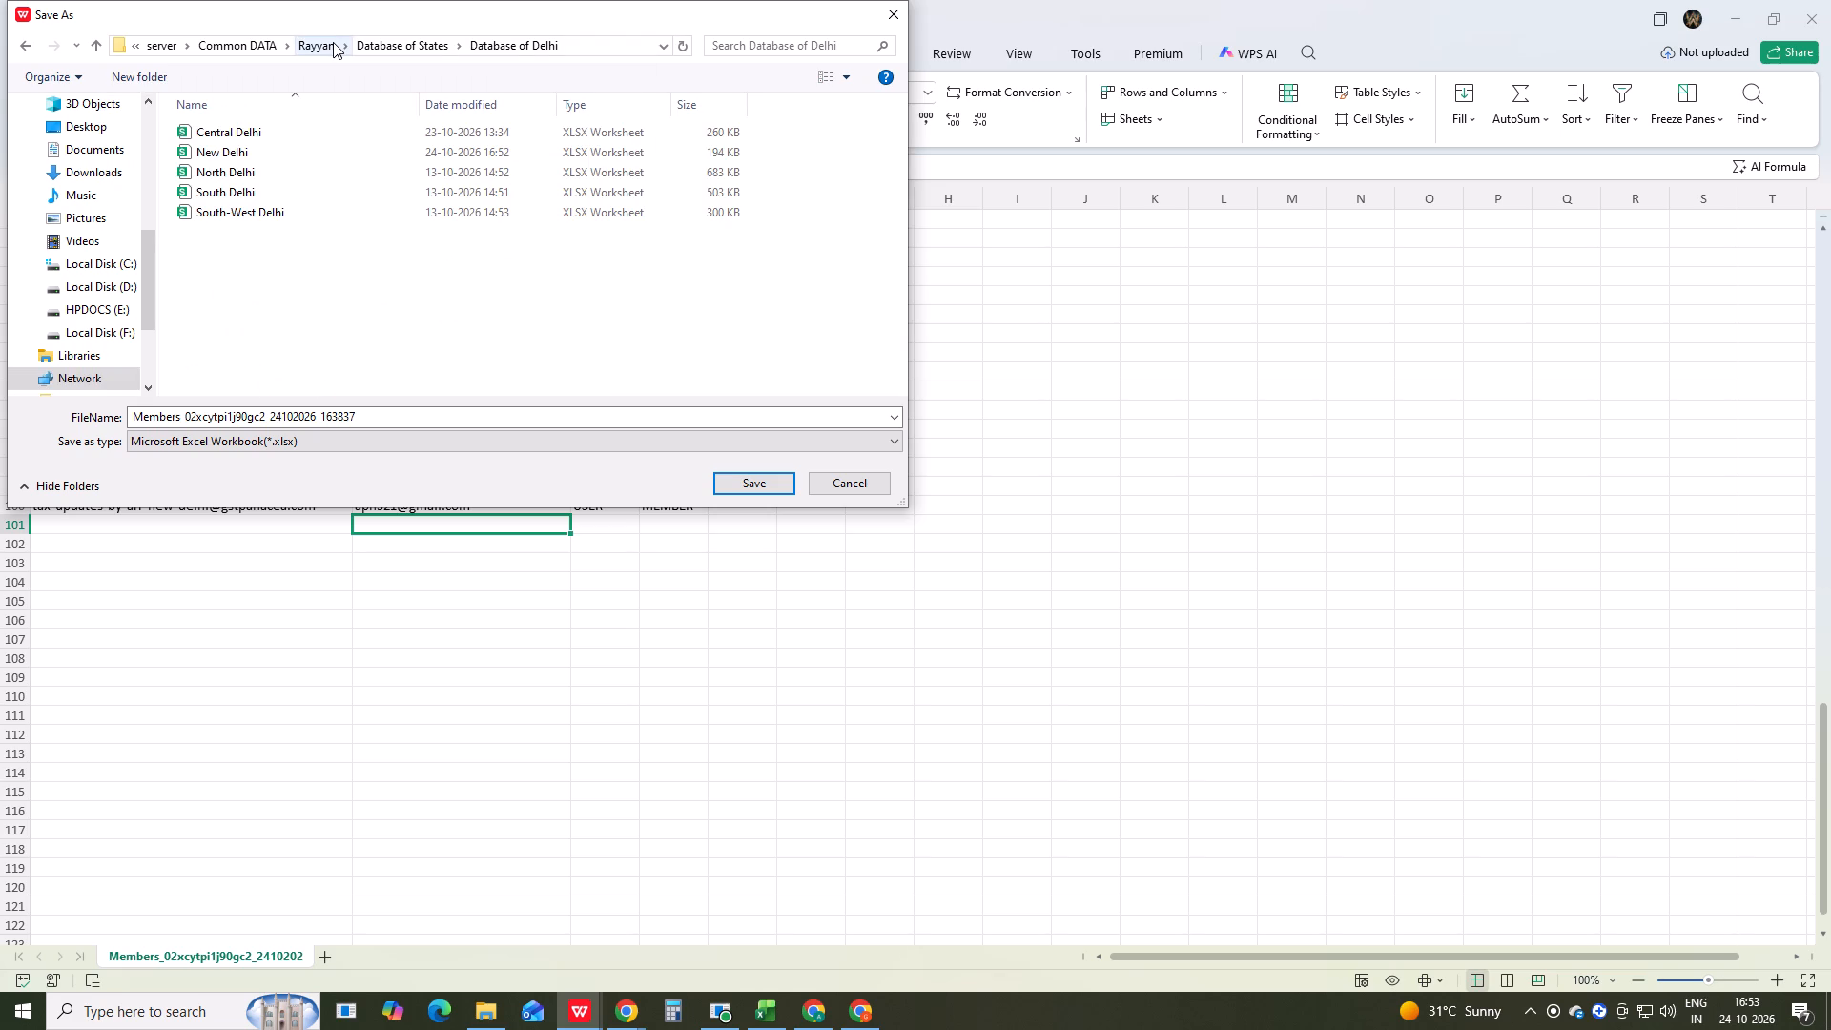
# Try to create a new folder inside Database of Delhi and save the members workbook as xlsx under its existing file name.
pyautogui.hotkey('ctrl', 'shift', 'n')
pyautogui.click(742, 483)
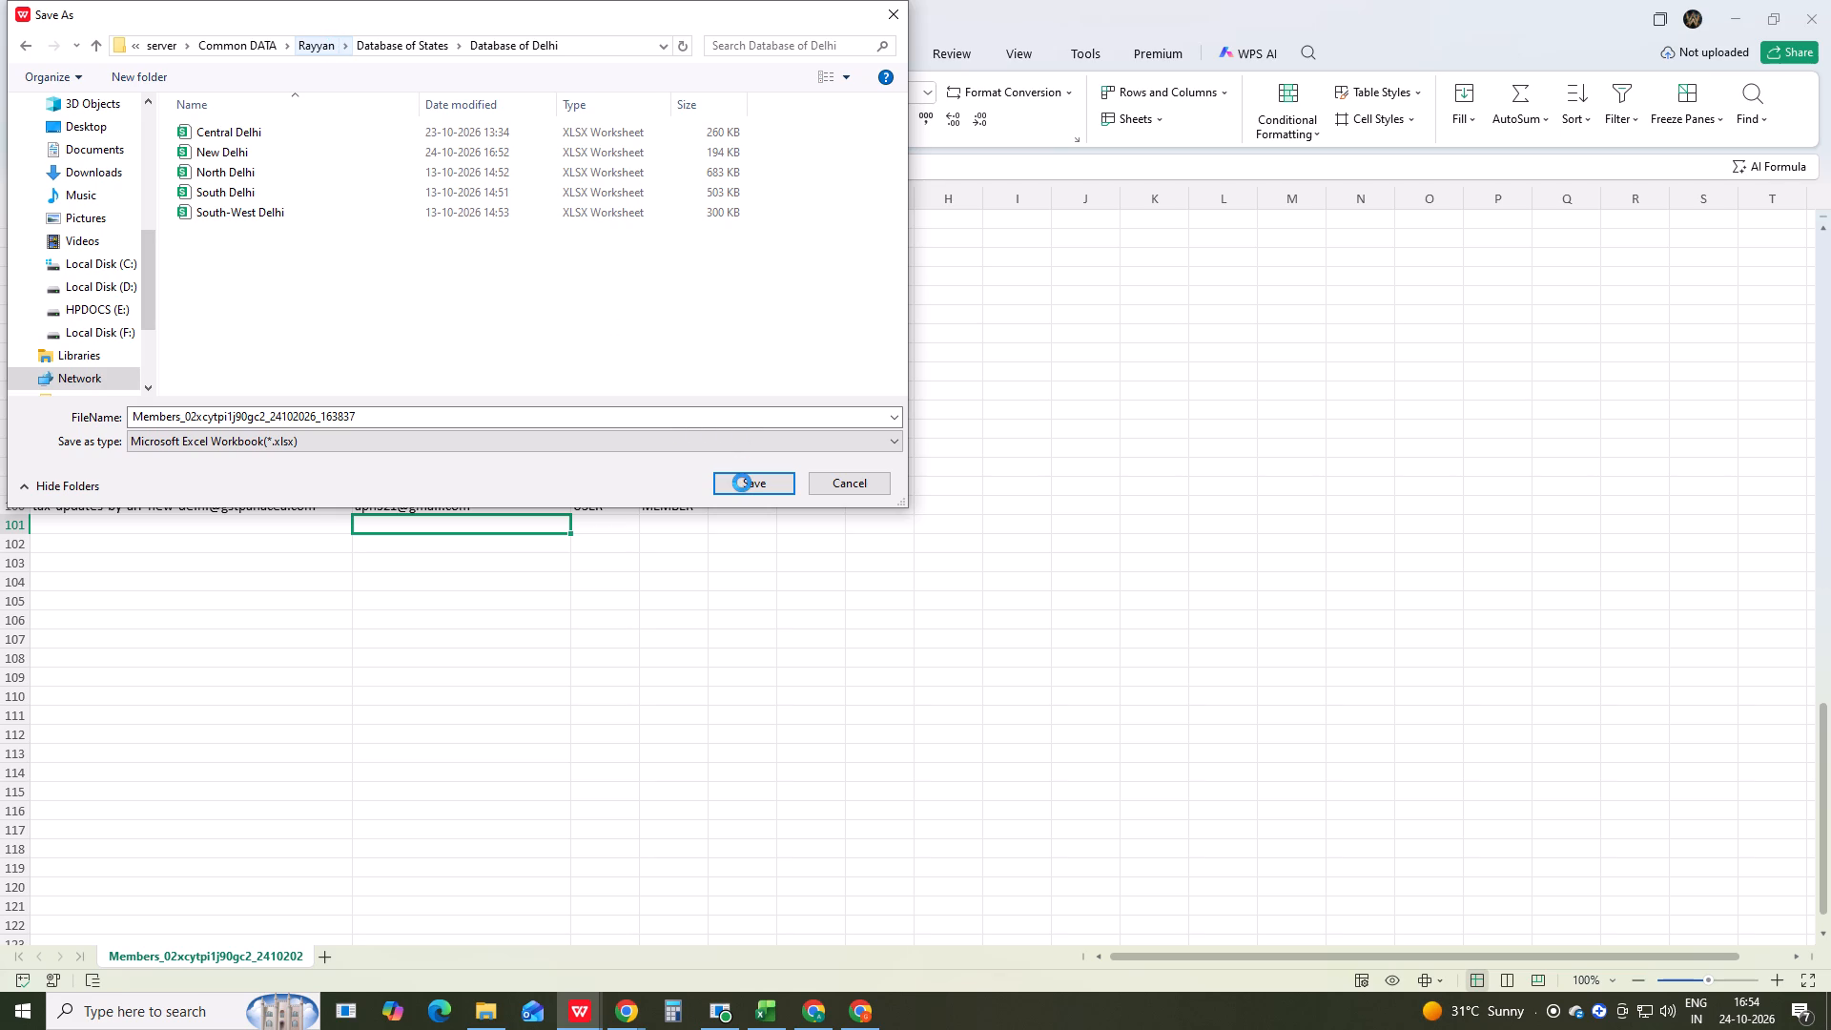